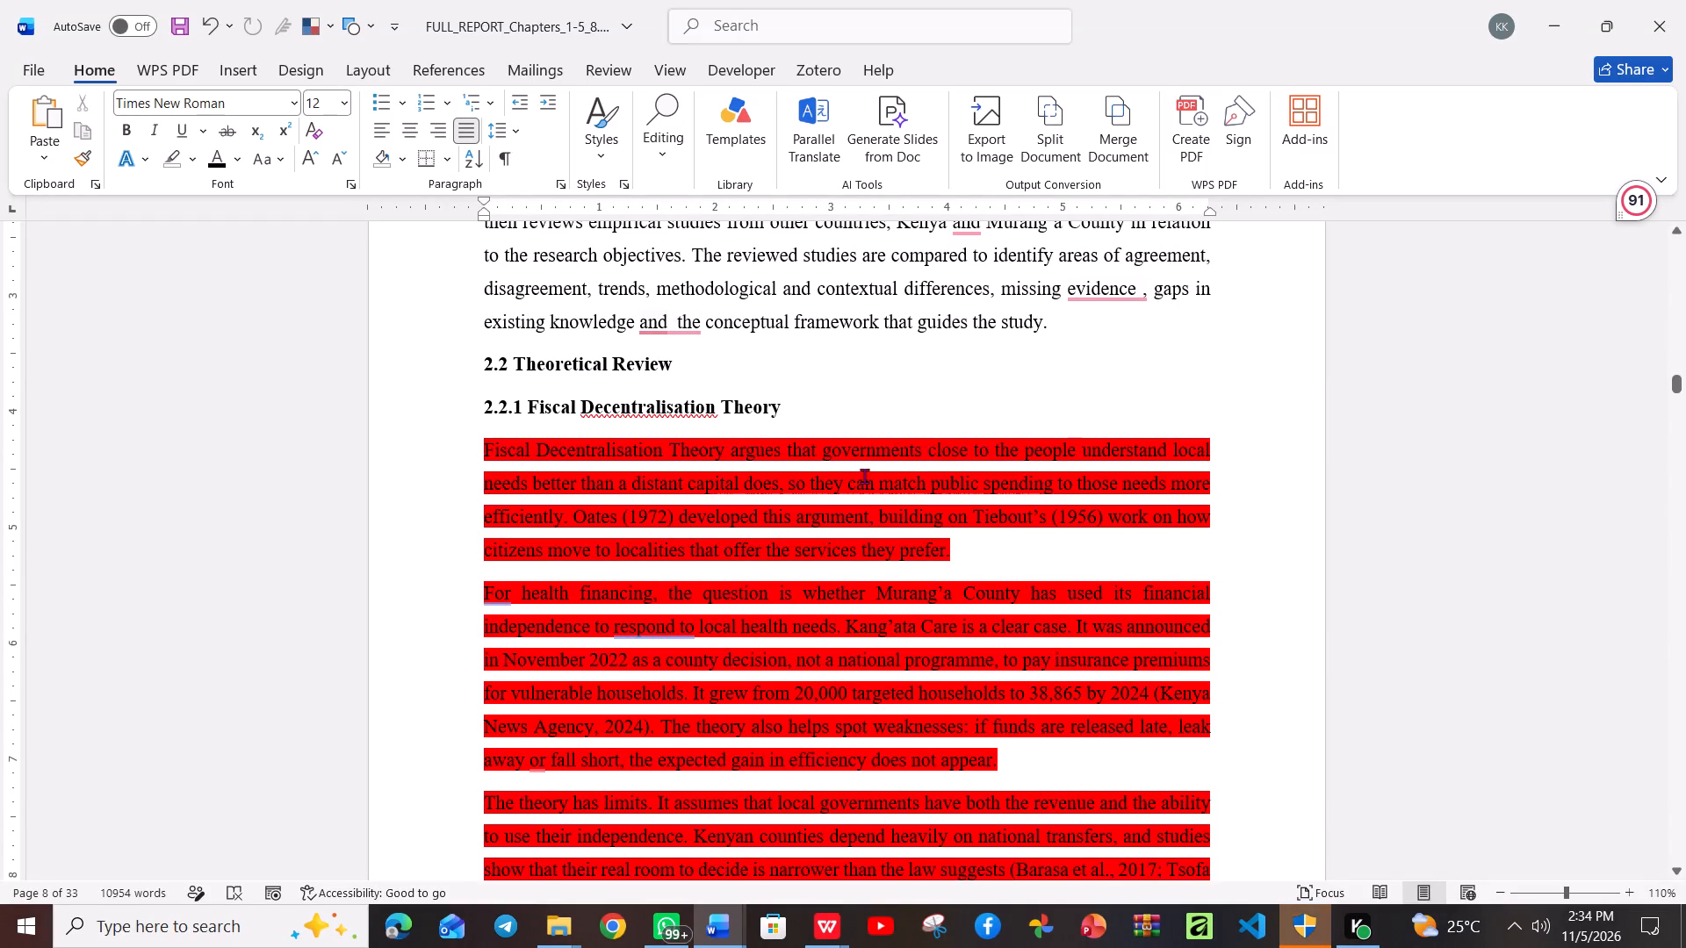
# Compare section 2.2.1 Fiscal Decentralisation Theory in the Word report with the same section in the WPS Office version.
pyautogui.scroll(-2, 864, 476)
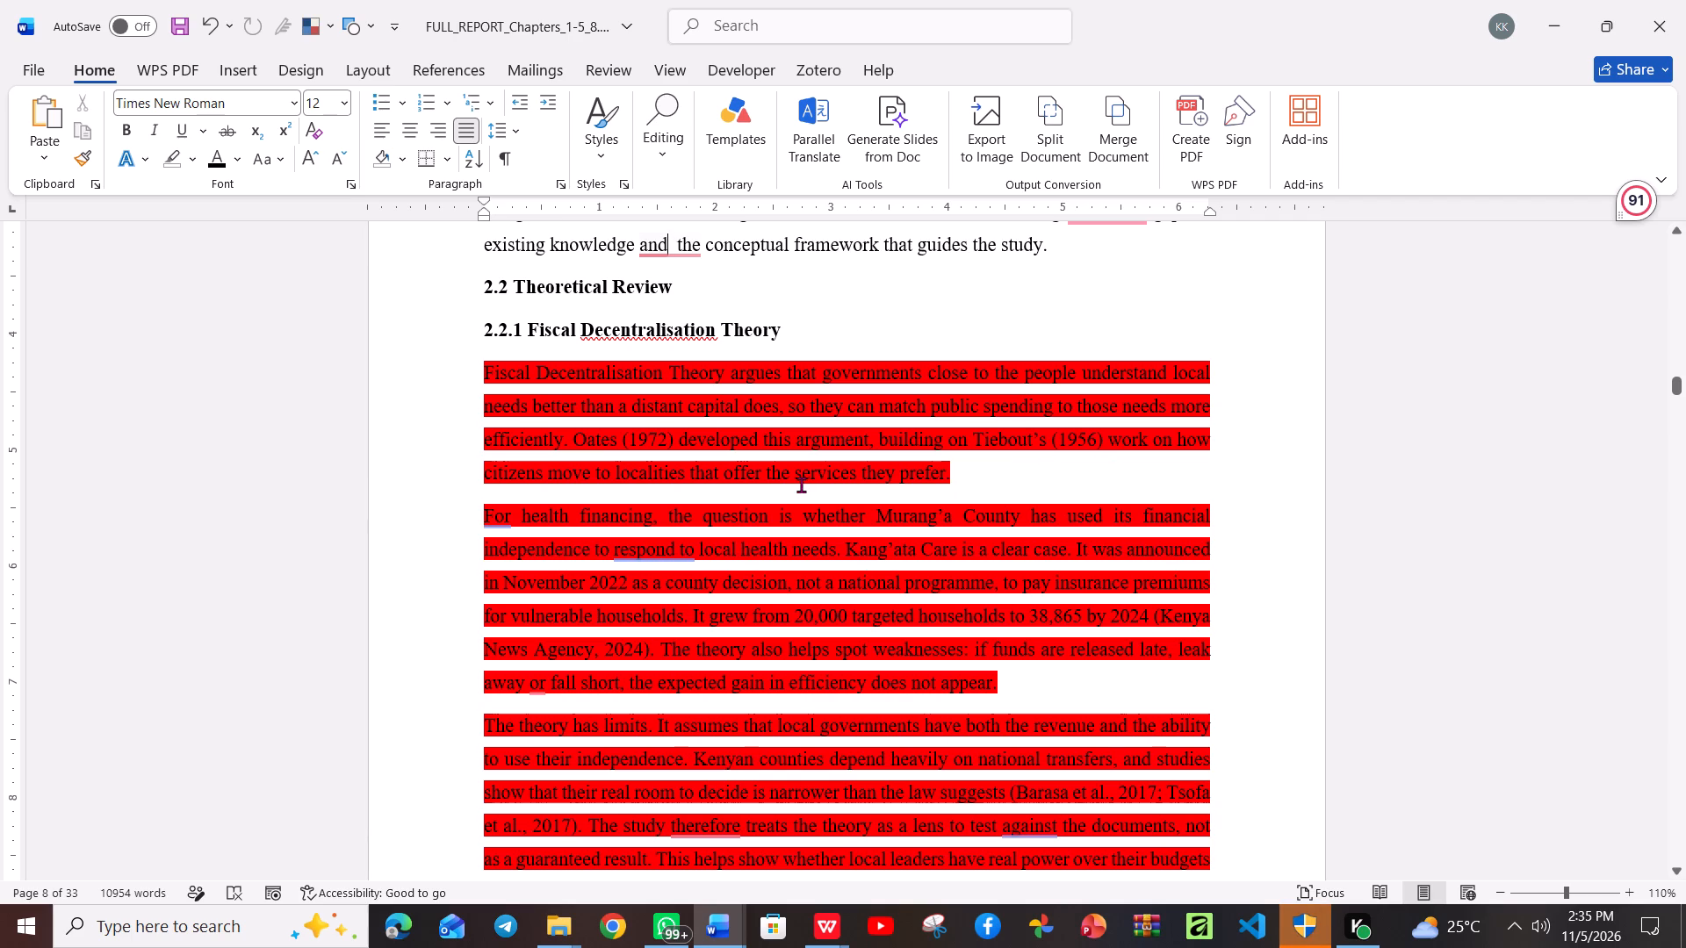
pyautogui.scroll(-1, 801, 485)
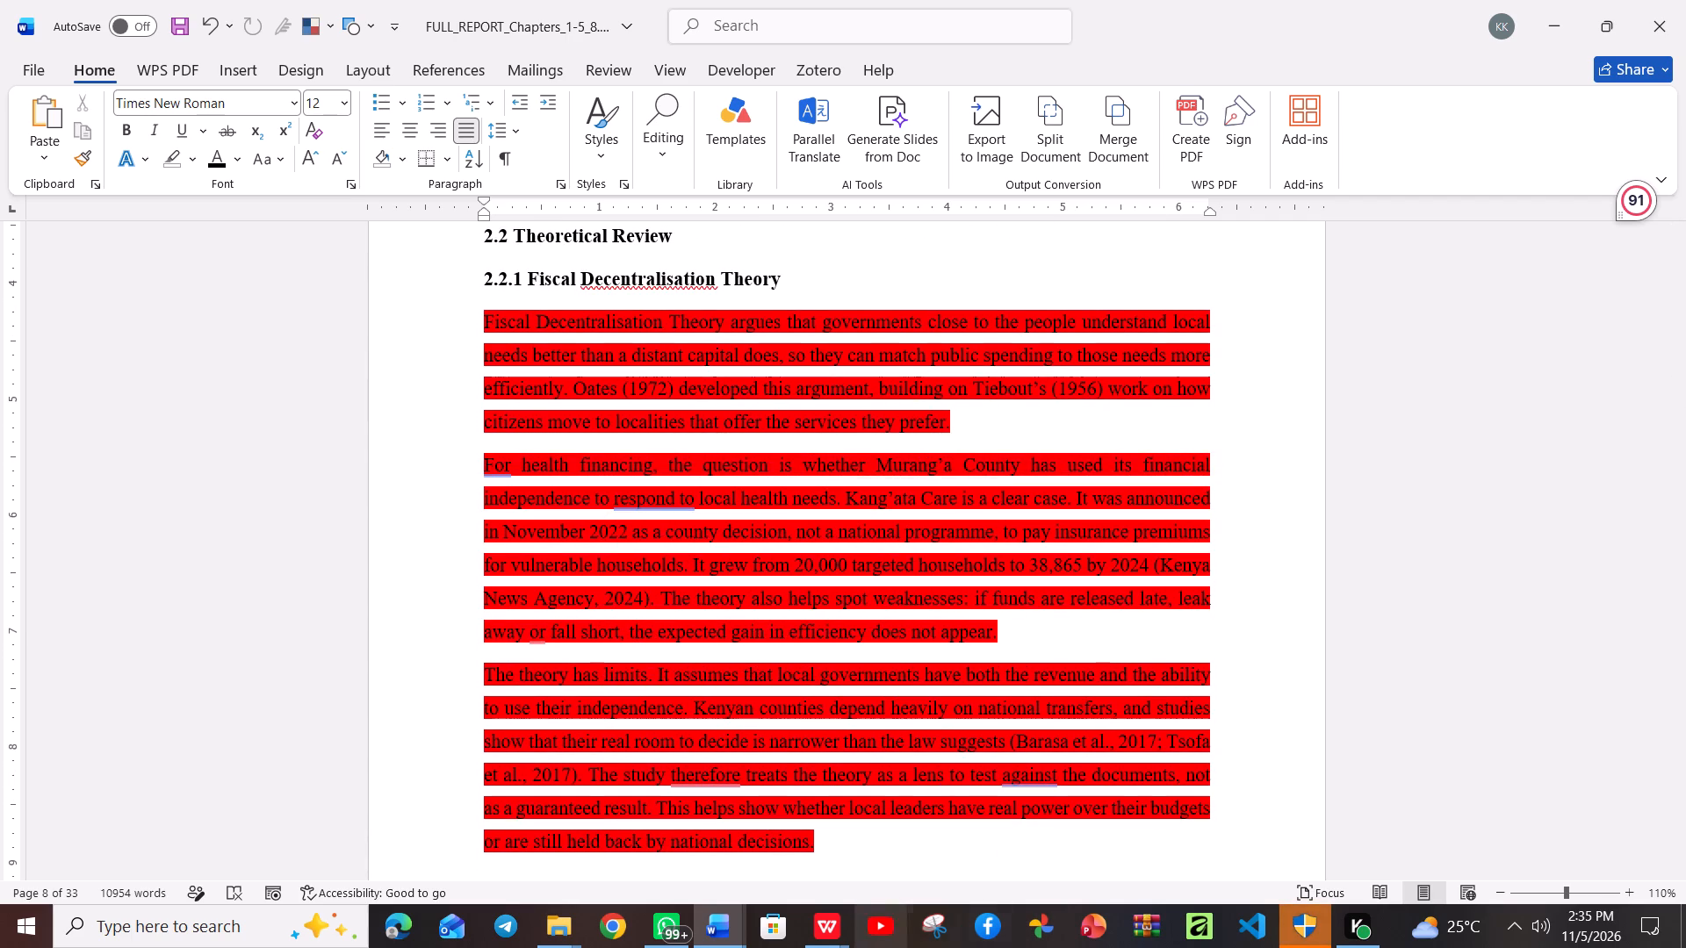
pyautogui.click(805, 942)
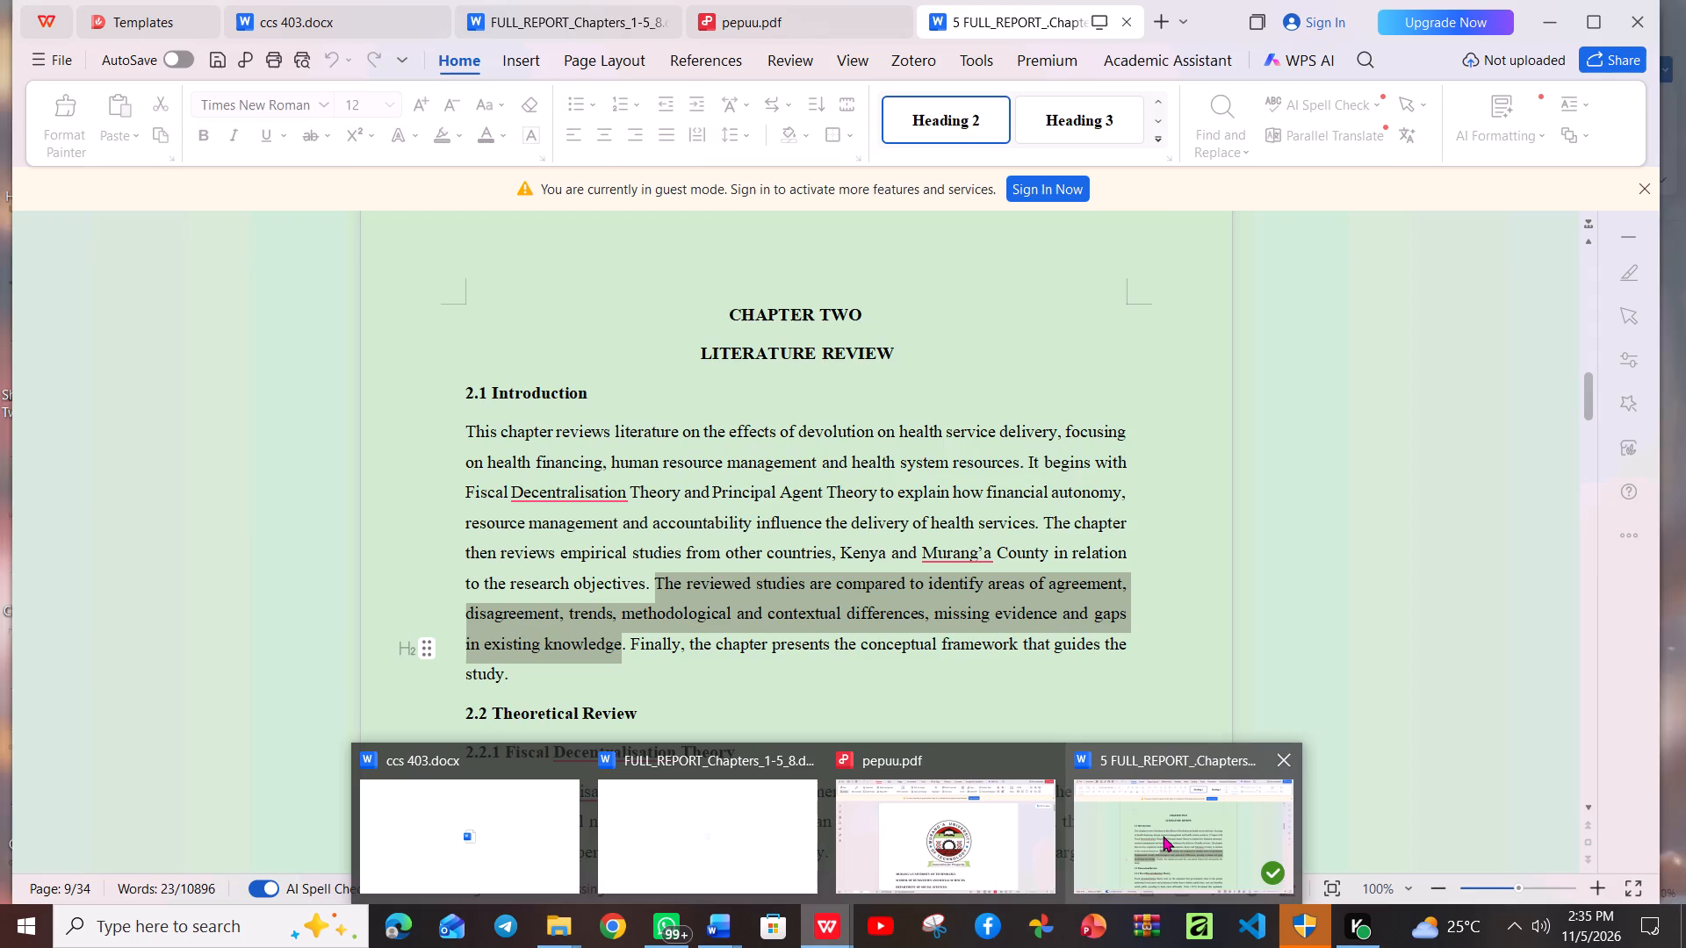
pyautogui.click(1163, 836)
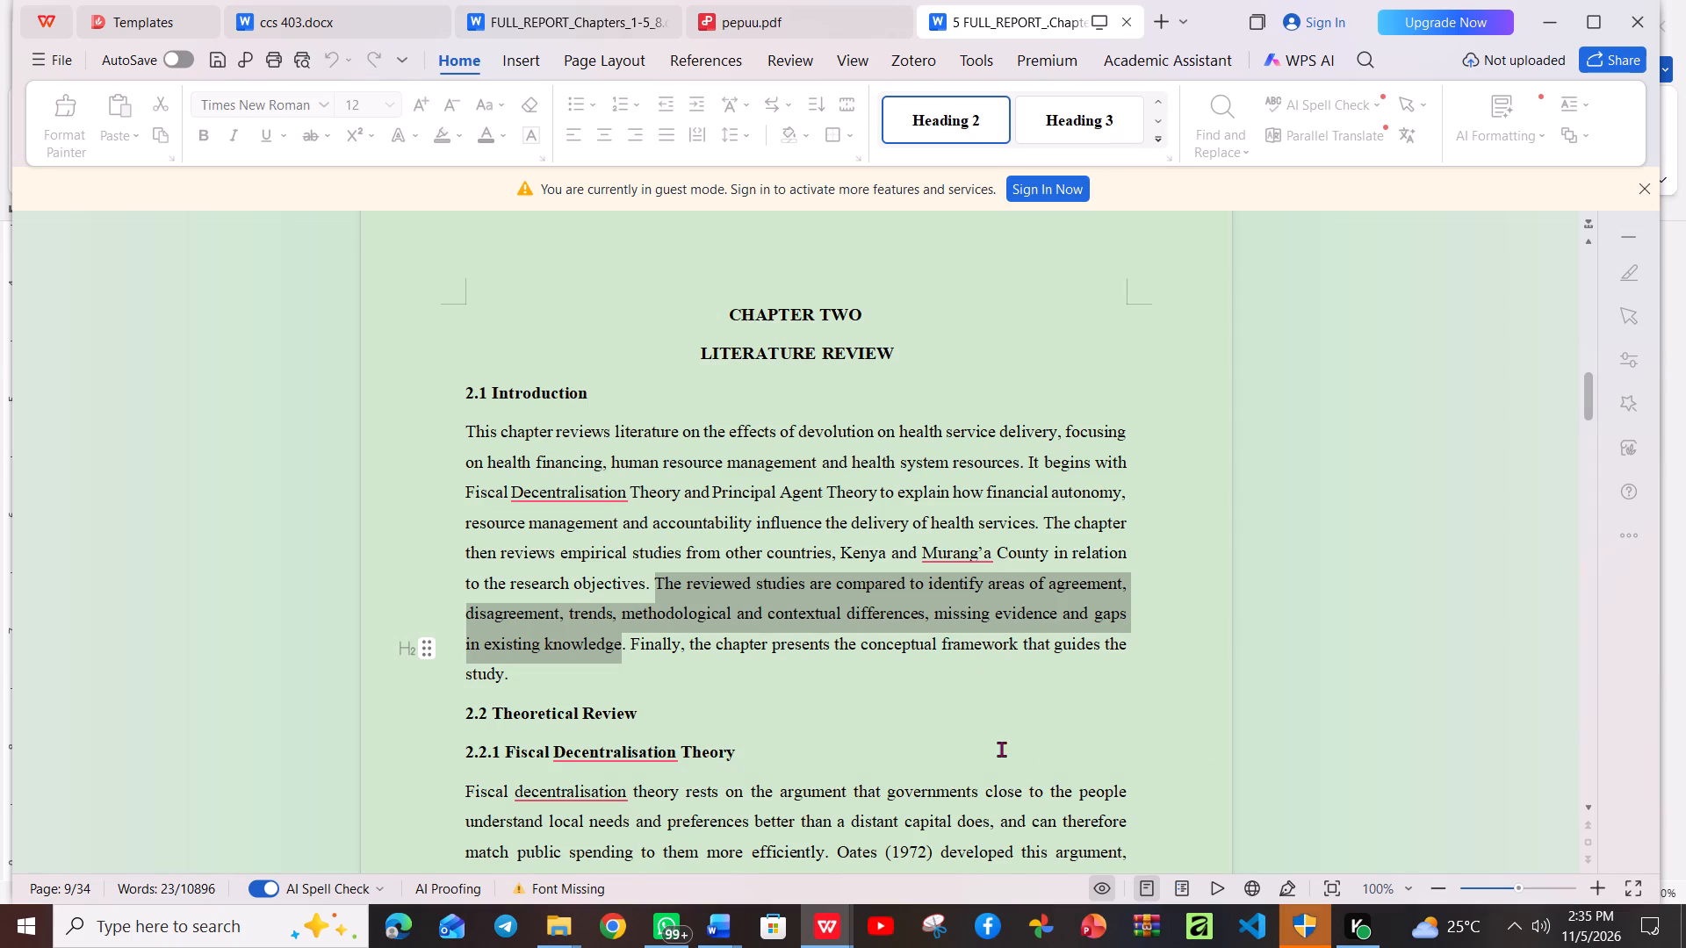
pyautogui.scroll(-2, 998, 733)
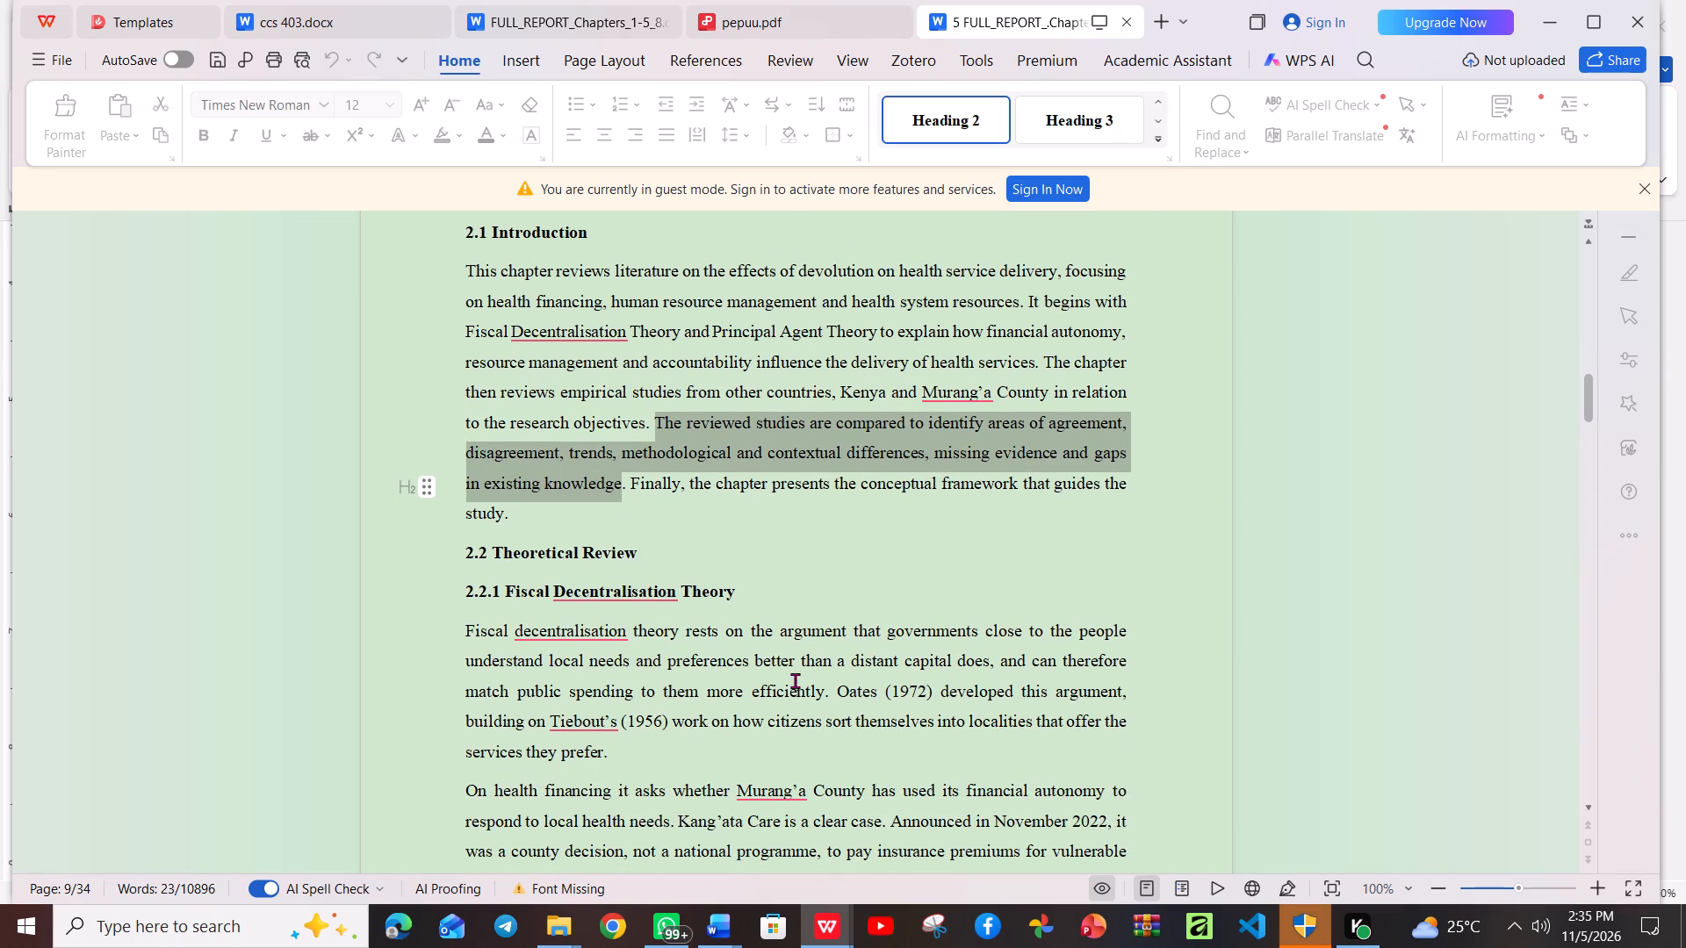
pyautogui.scroll(-1, 798, 663)
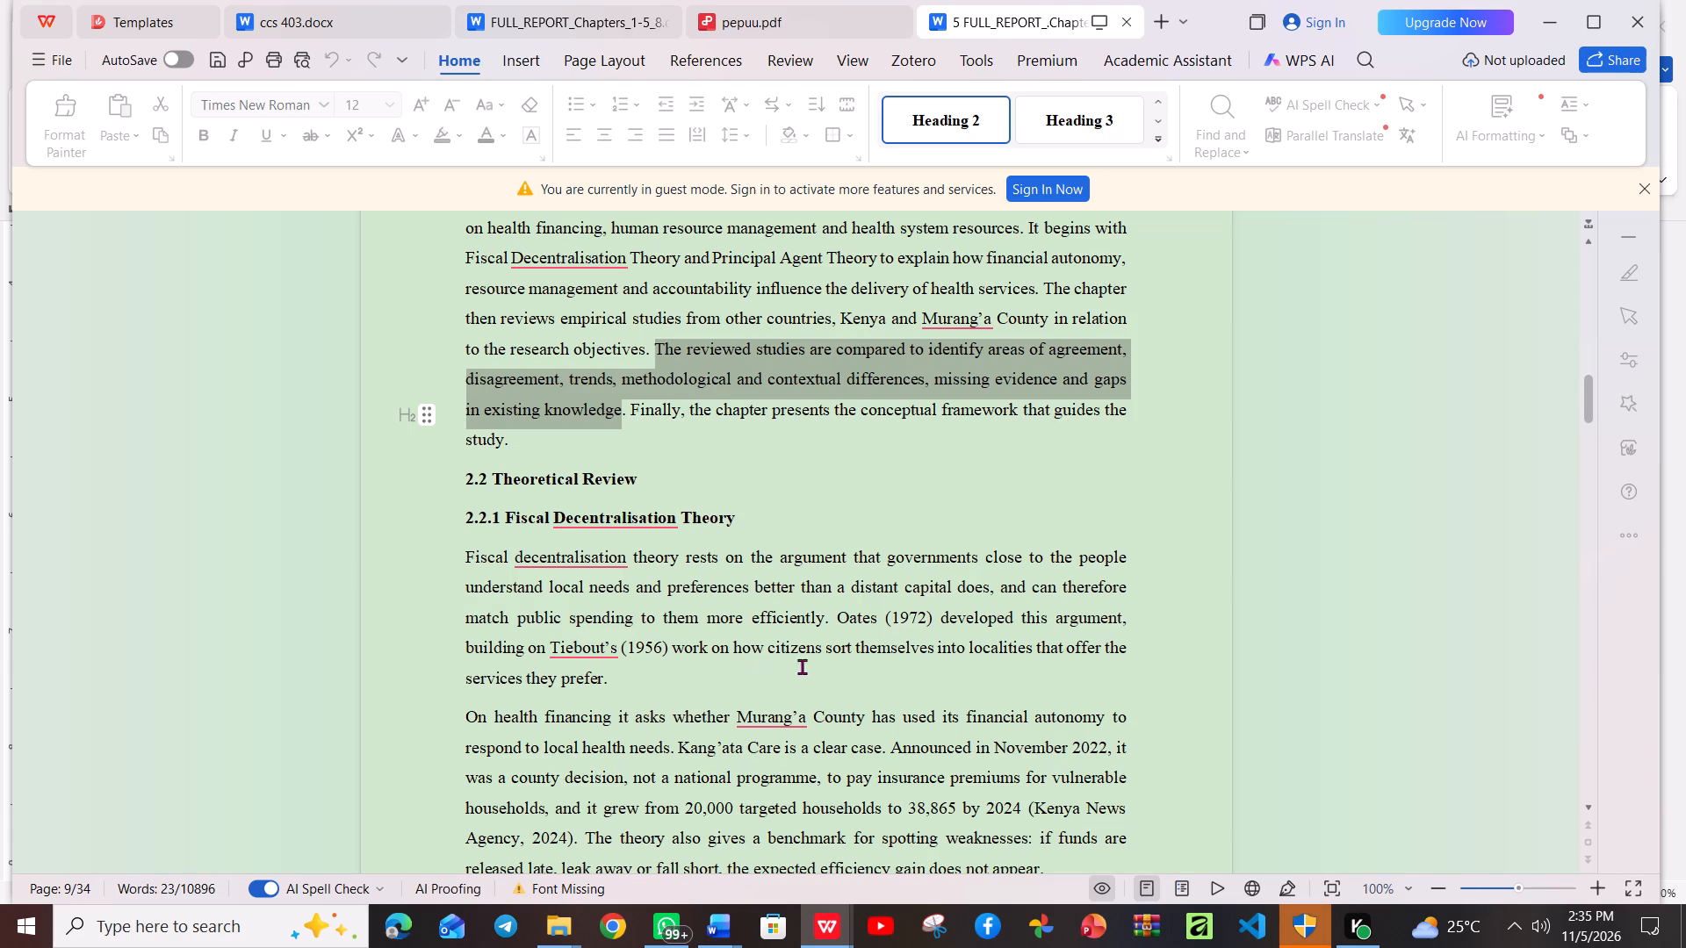
pyautogui.scroll(-3, 839, 685)
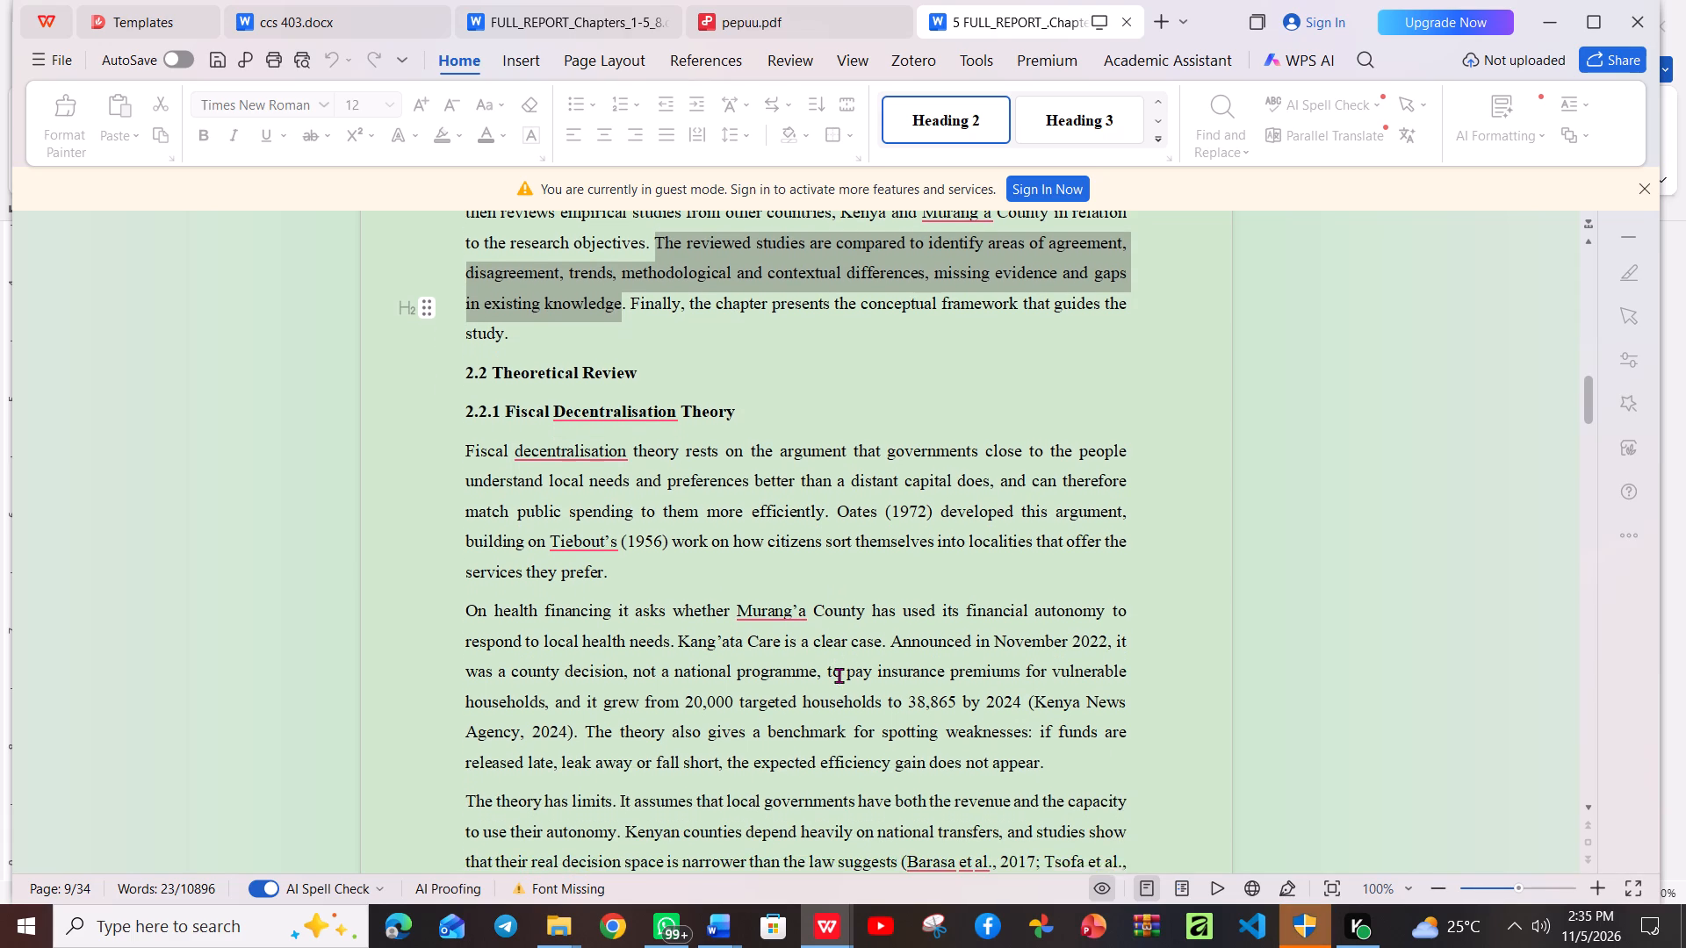
pyautogui.scroll(-1, 839, 675)
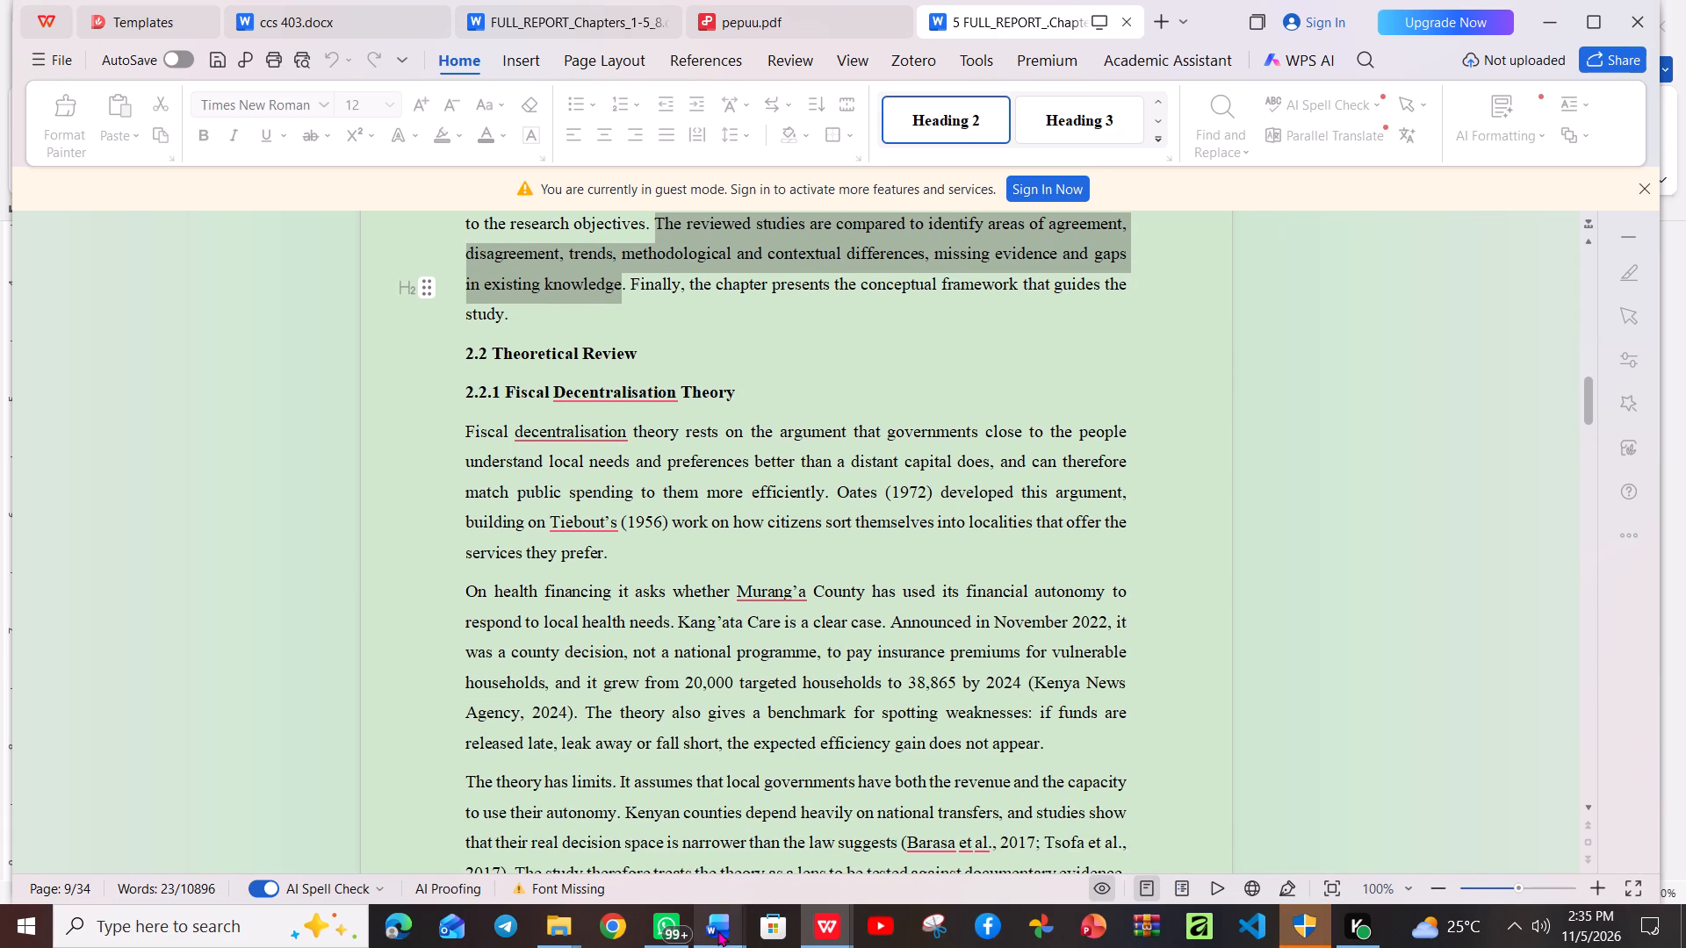
# Switch back to the Word report and remove the red highlight from the first sentence of section 2.2.1, ending in "efficiently.".
pyautogui.click(721, 930)
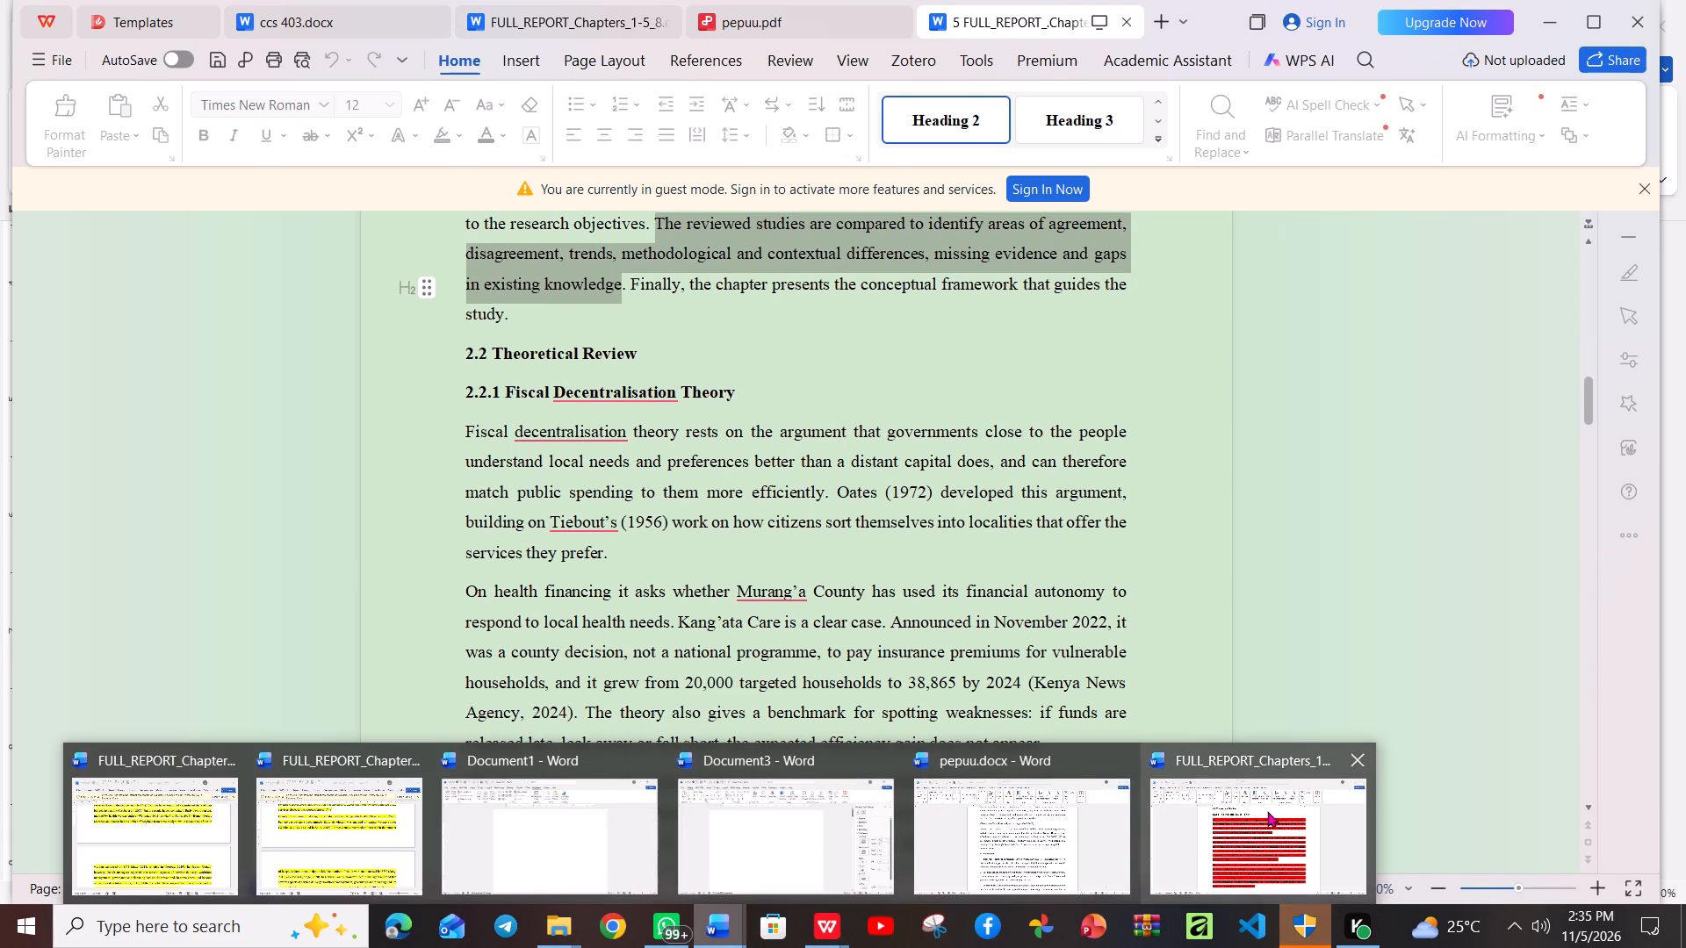
pyautogui.click(1267, 811)
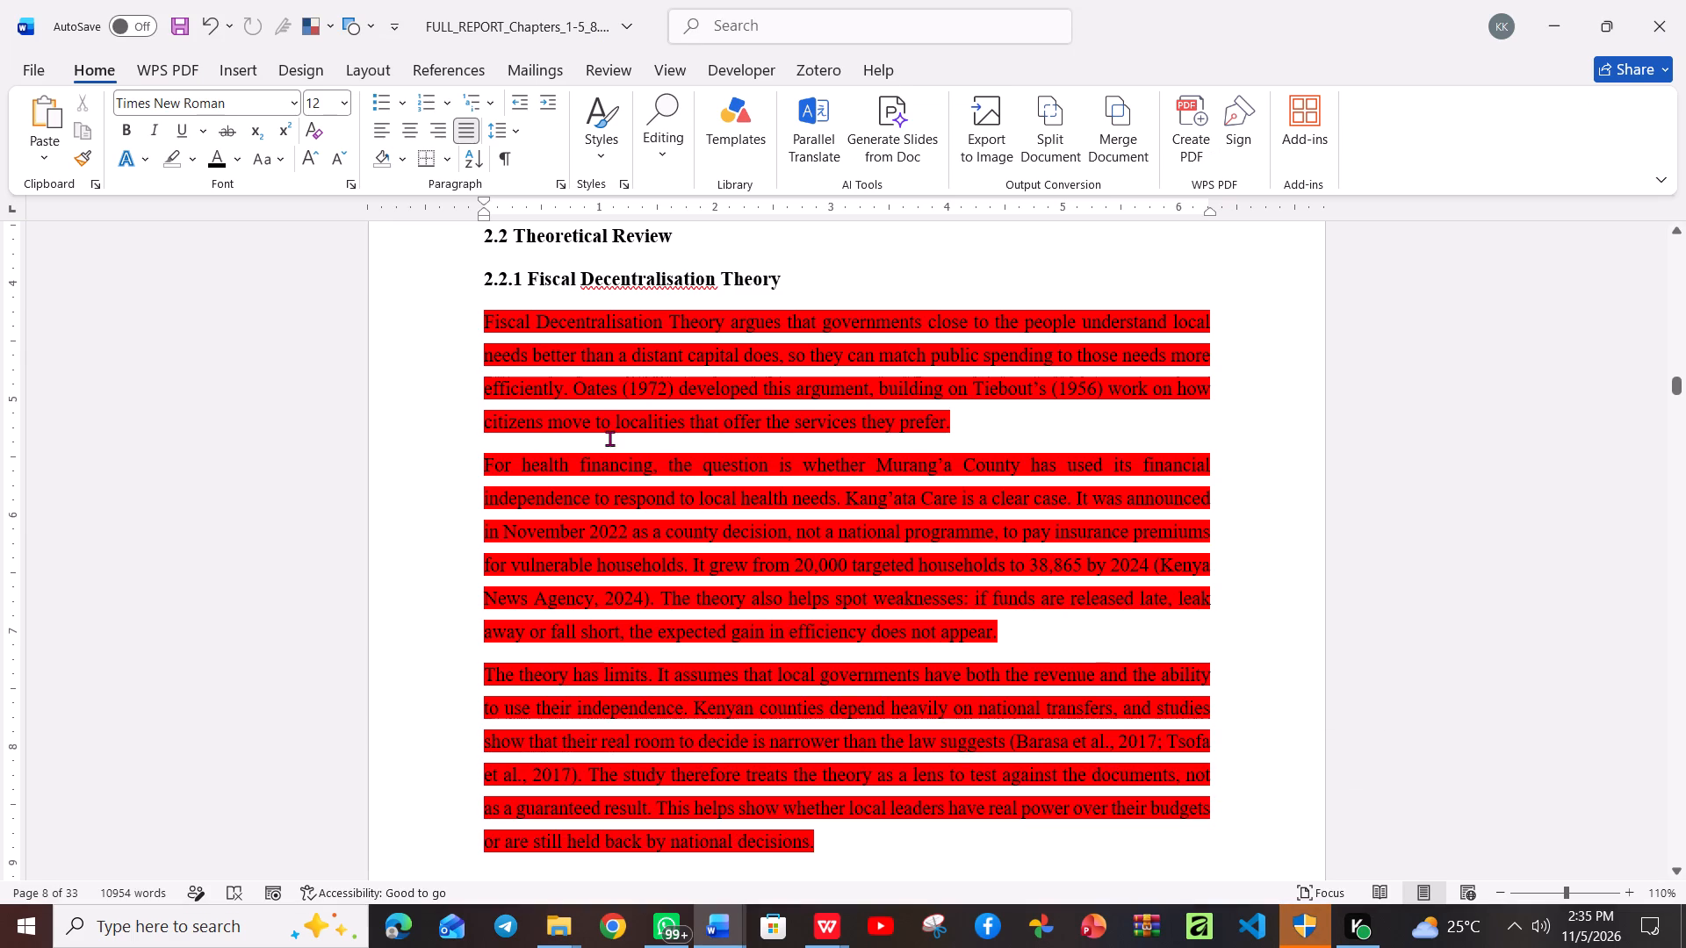
pyautogui.click(567, 394)
pyautogui.moveTo(567, 394); pyautogui.dragTo(529, 383)
pyautogui.moveTo(529, 383); pyautogui.dragTo(483, 315)
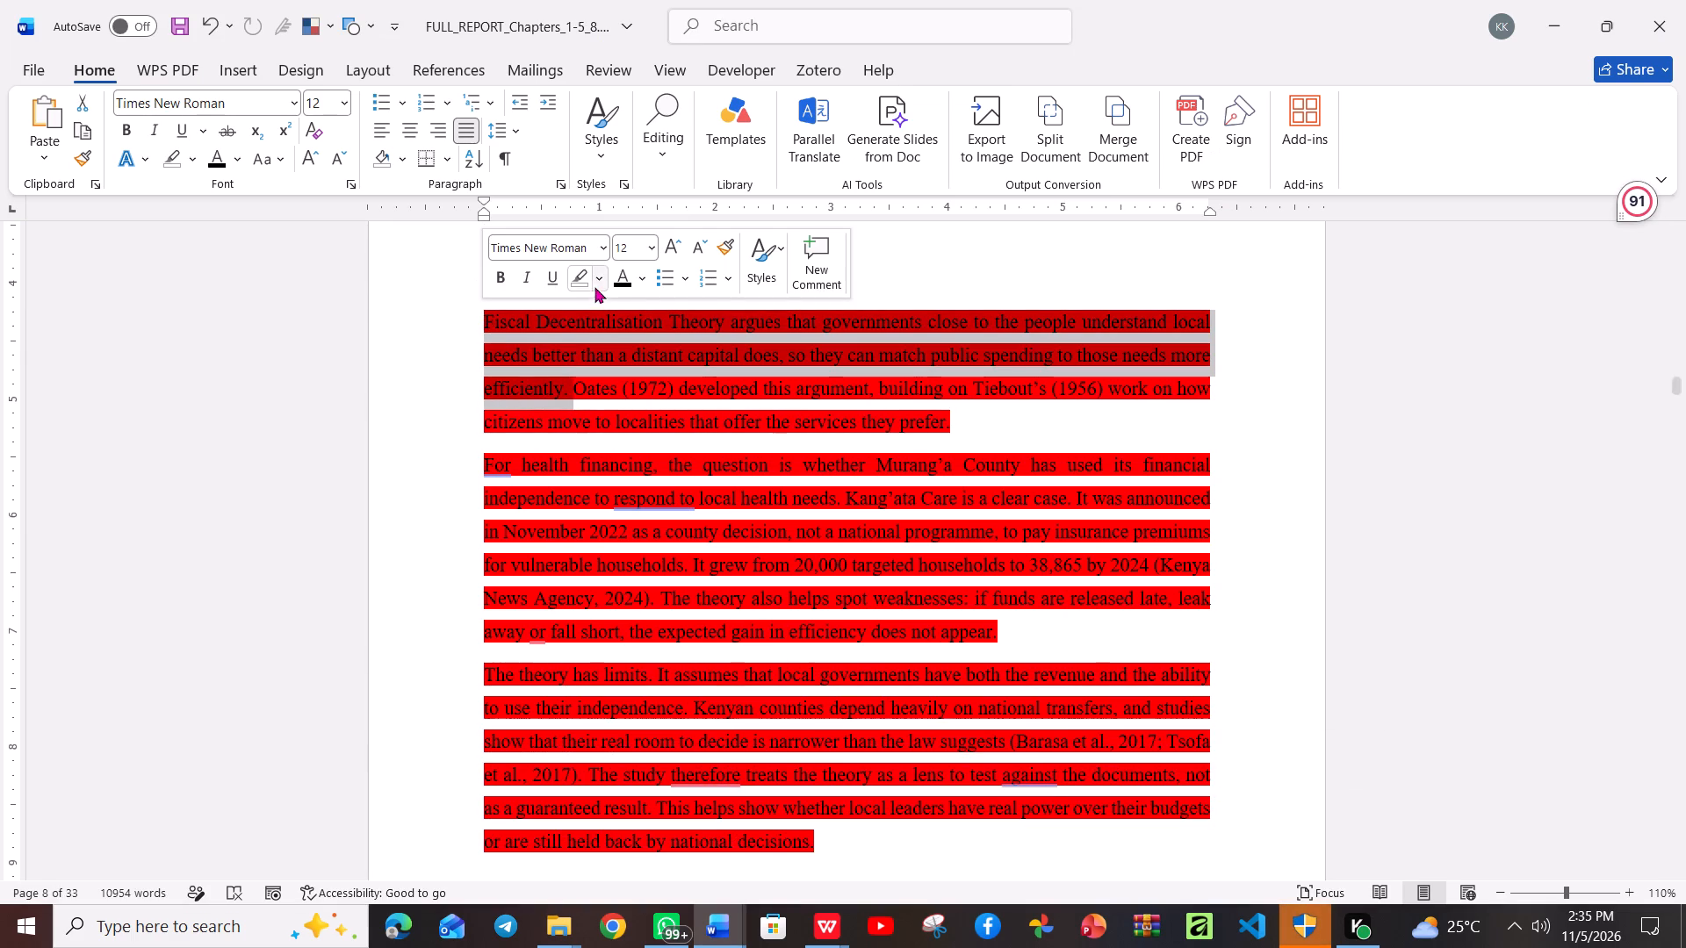
pyautogui.click(575, 277)
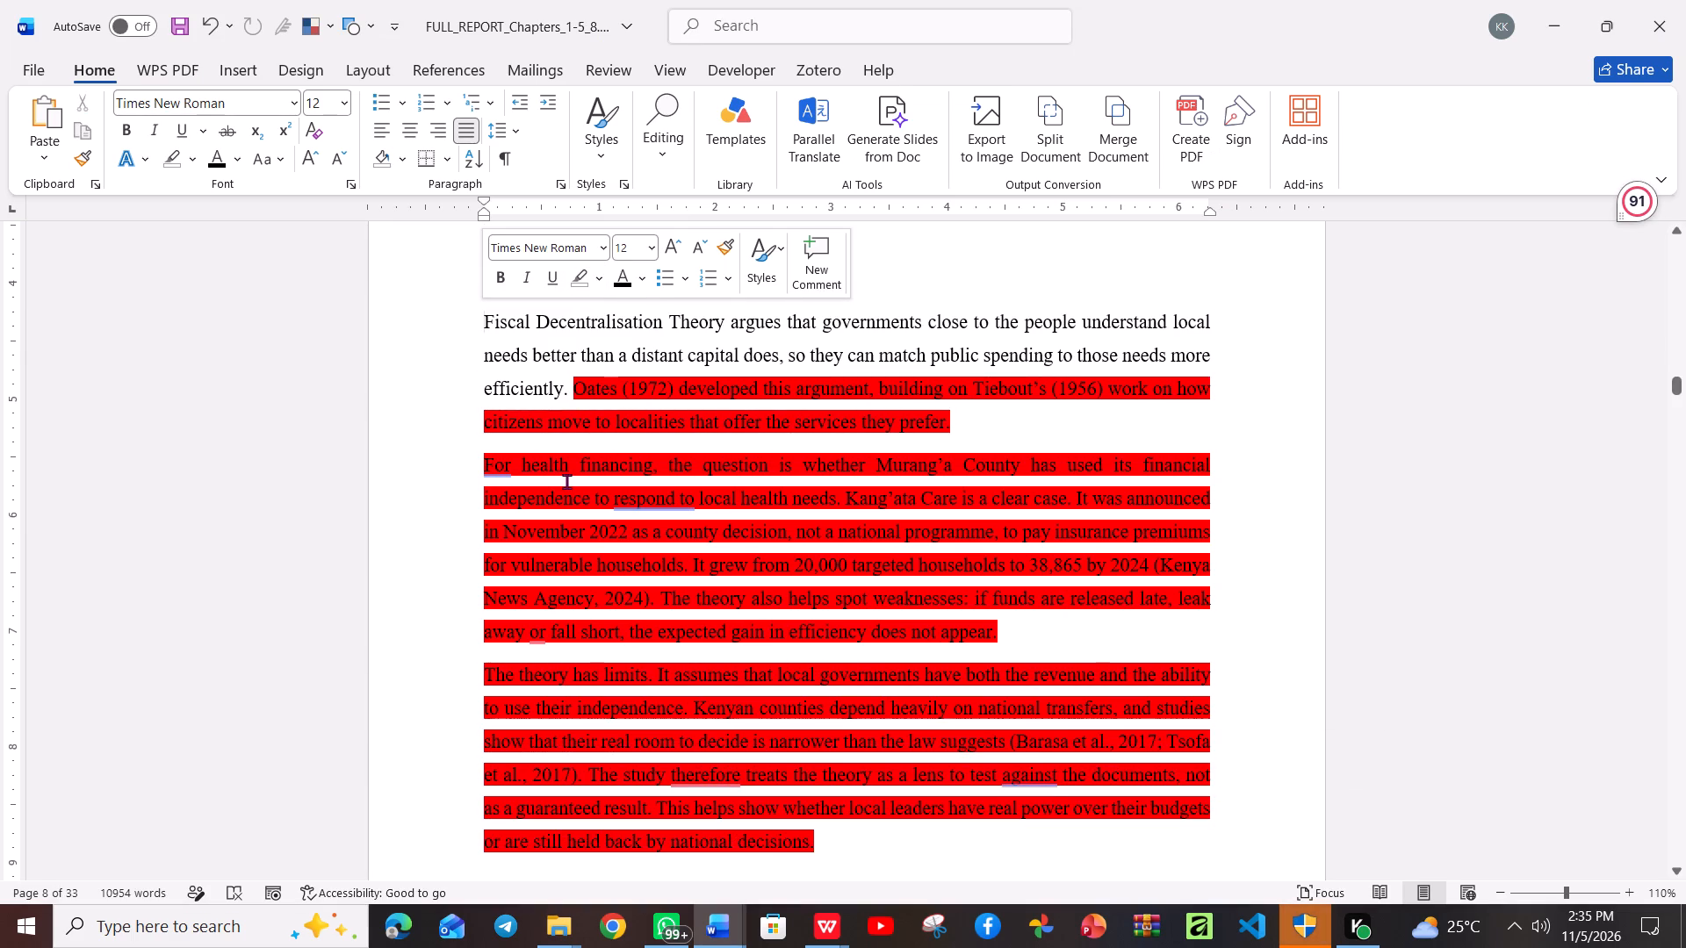
# Remove the red highlight from the sentence "For health financing, the question is whether… local health needs.".
pyautogui.click(785, 490)
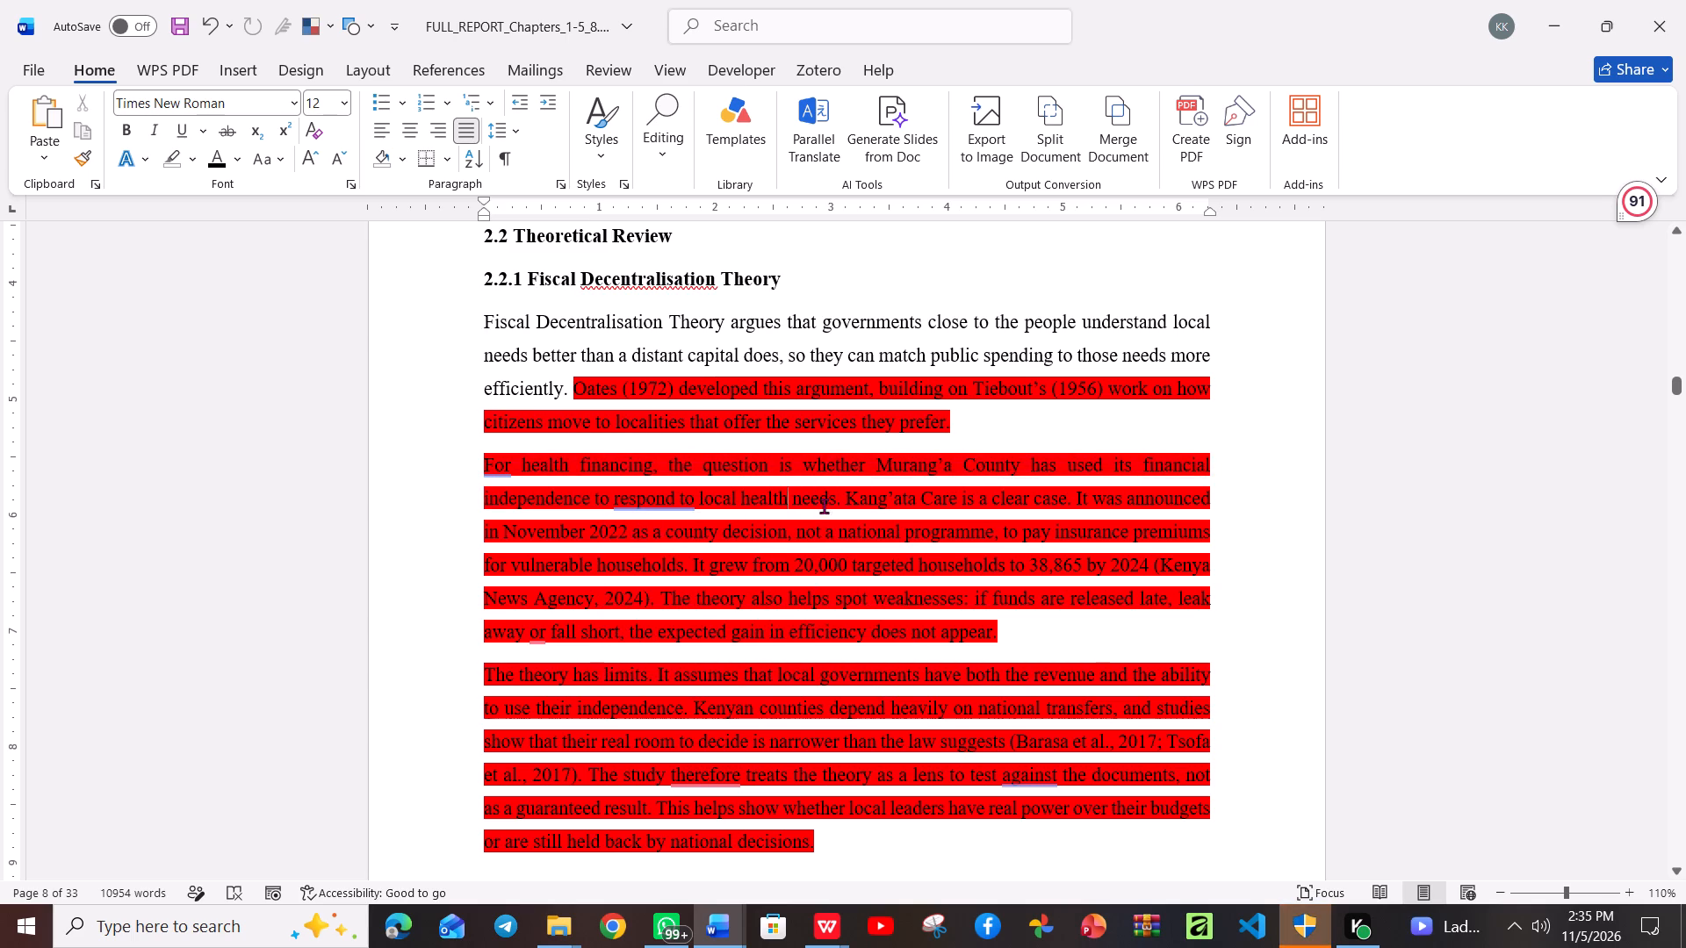
pyautogui.moveTo(846, 491); pyautogui.dragTo(494, 457)
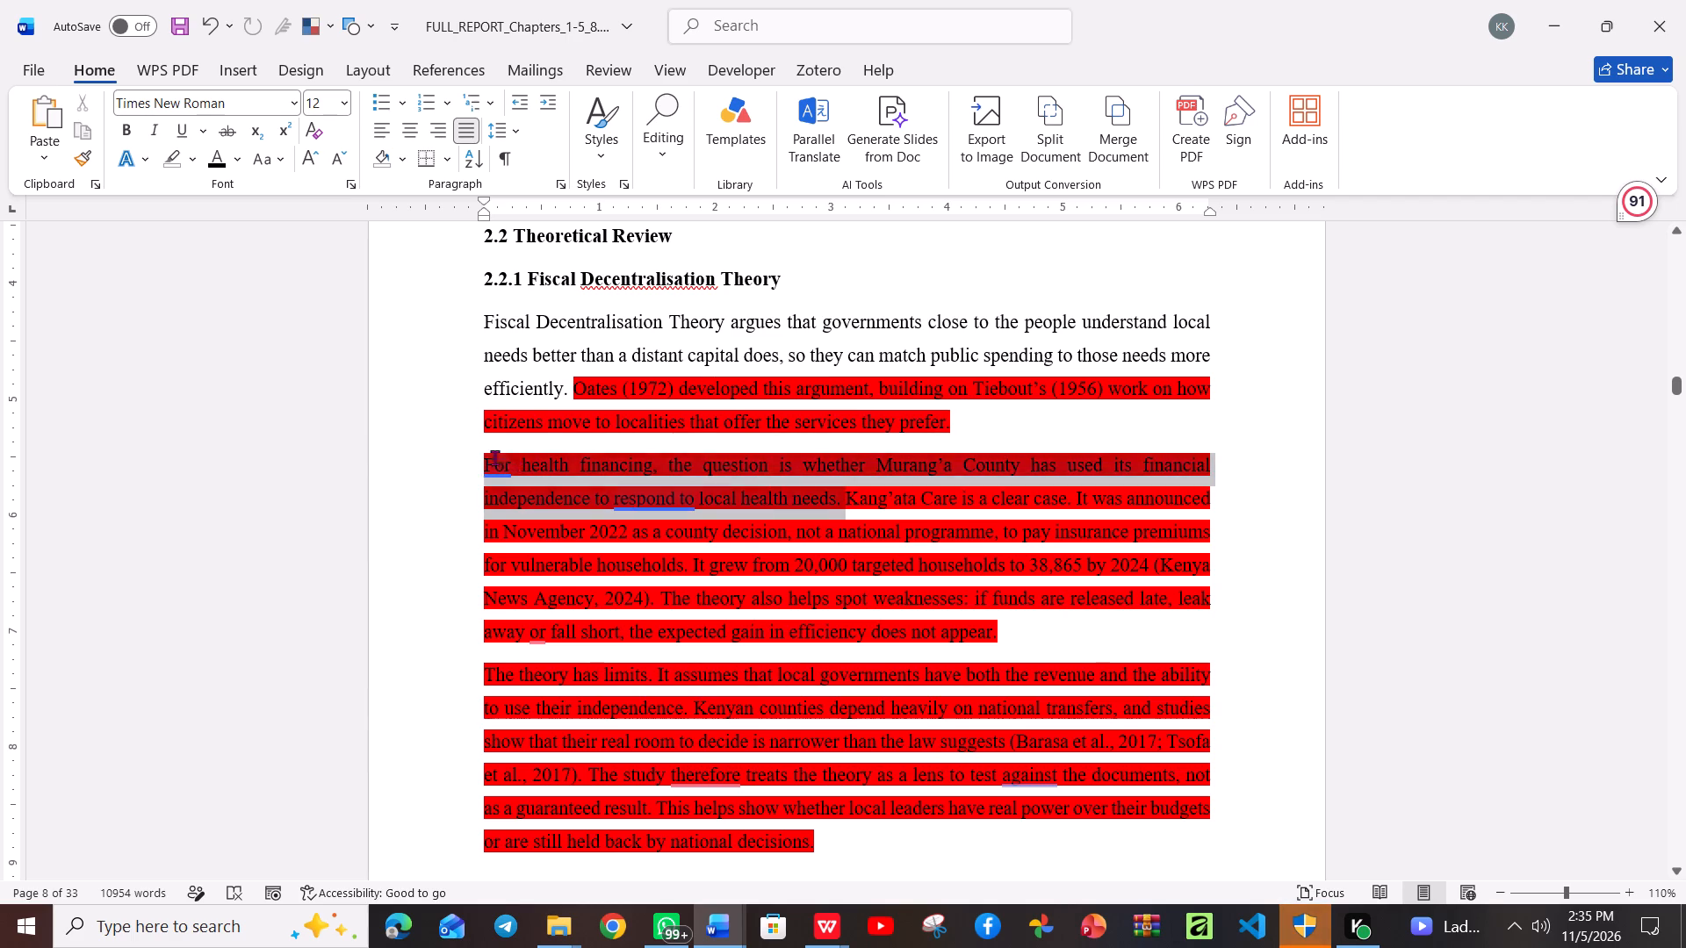
pyautogui.moveTo(494, 457); pyautogui.dragTo(493, 461)
pyautogui.click(593, 420)
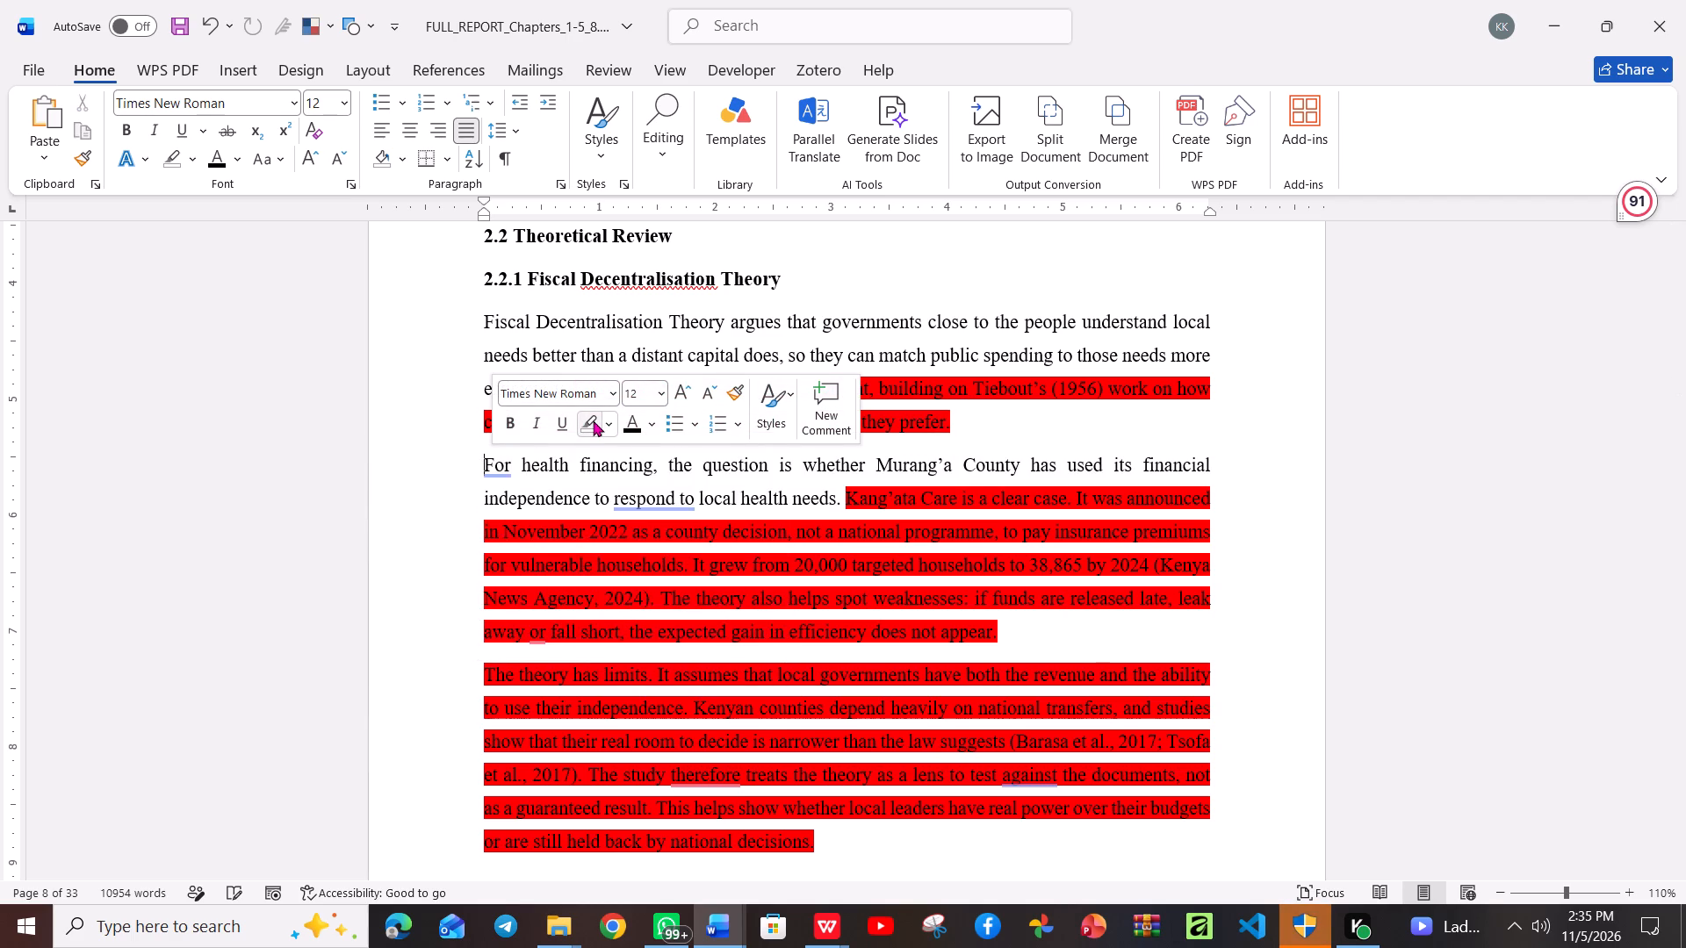
# Remove the red highlight from "Kang'ata Care is a clear case" through the citation "(Kenya News Agency, 2024).".
pyautogui.scroll(-2, 892, 616)
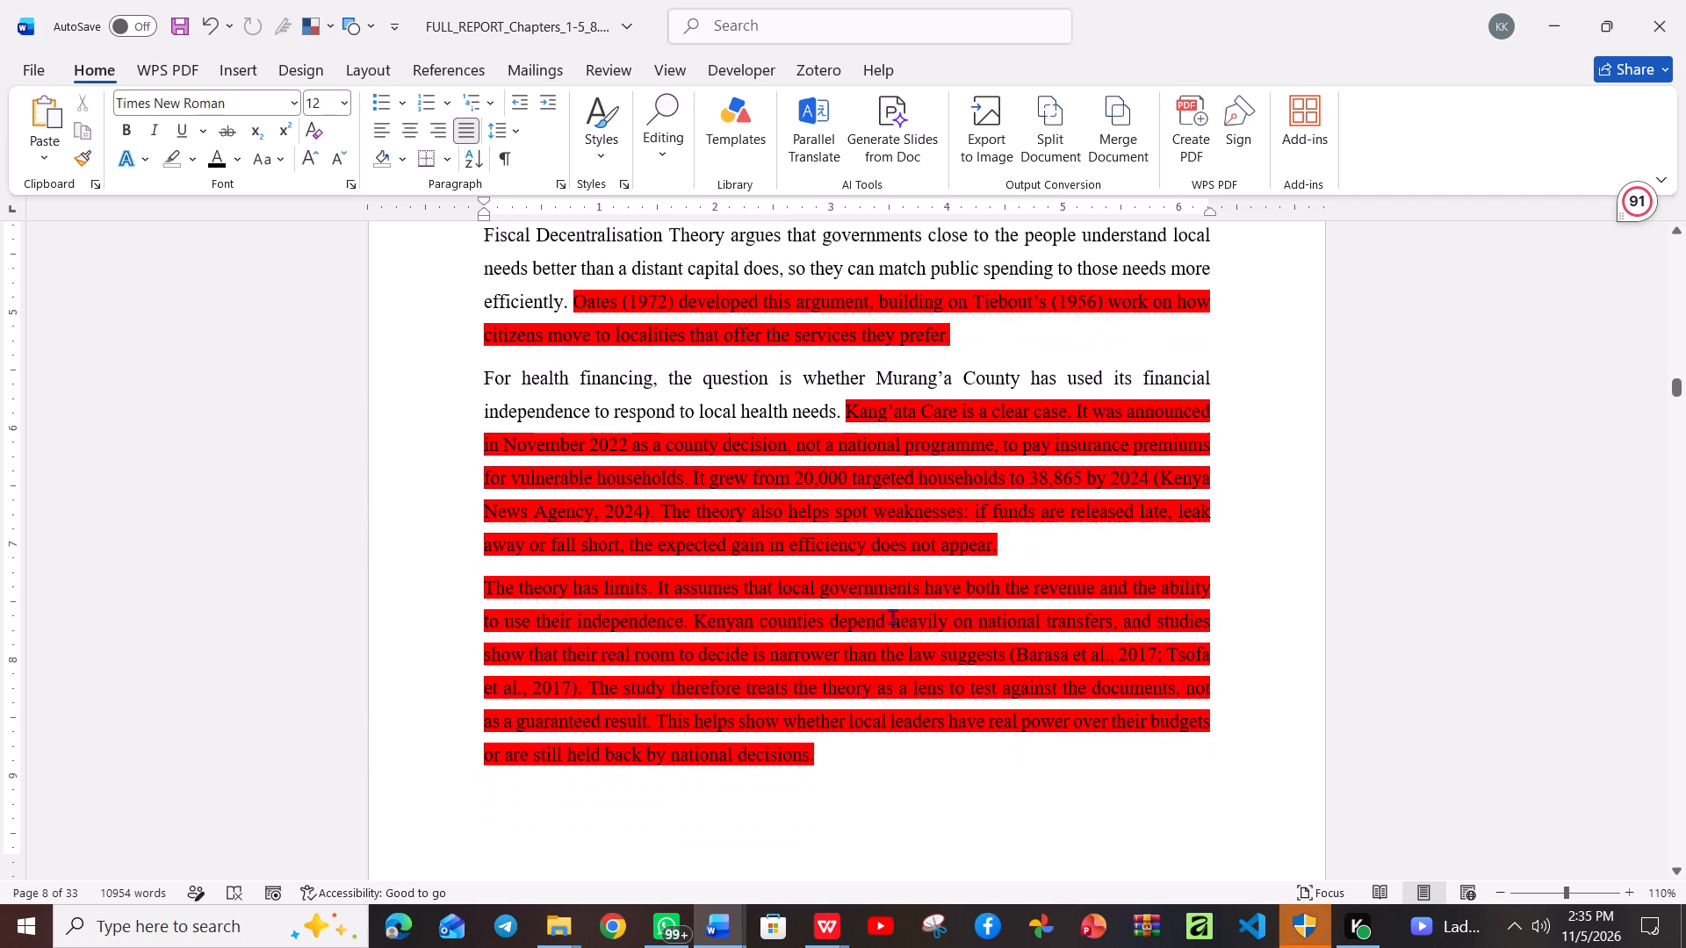
pyautogui.scroll(-1, 892, 616)
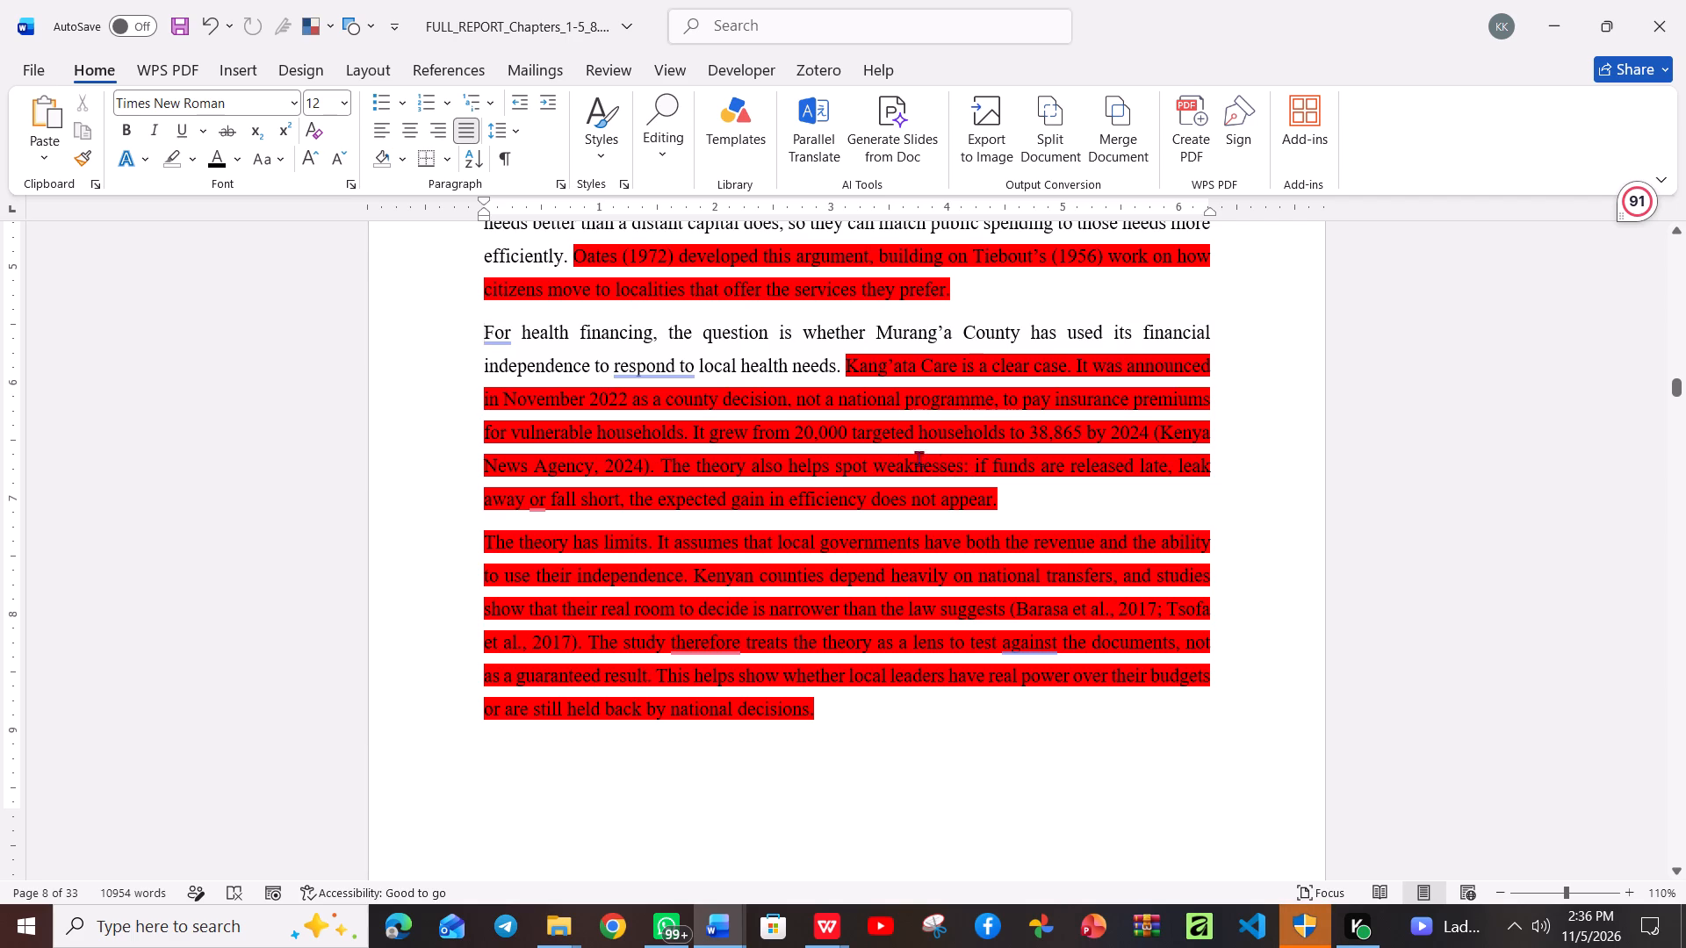
pyautogui.moveTo(666, 474); pyautogui.dragTo(582, 418)
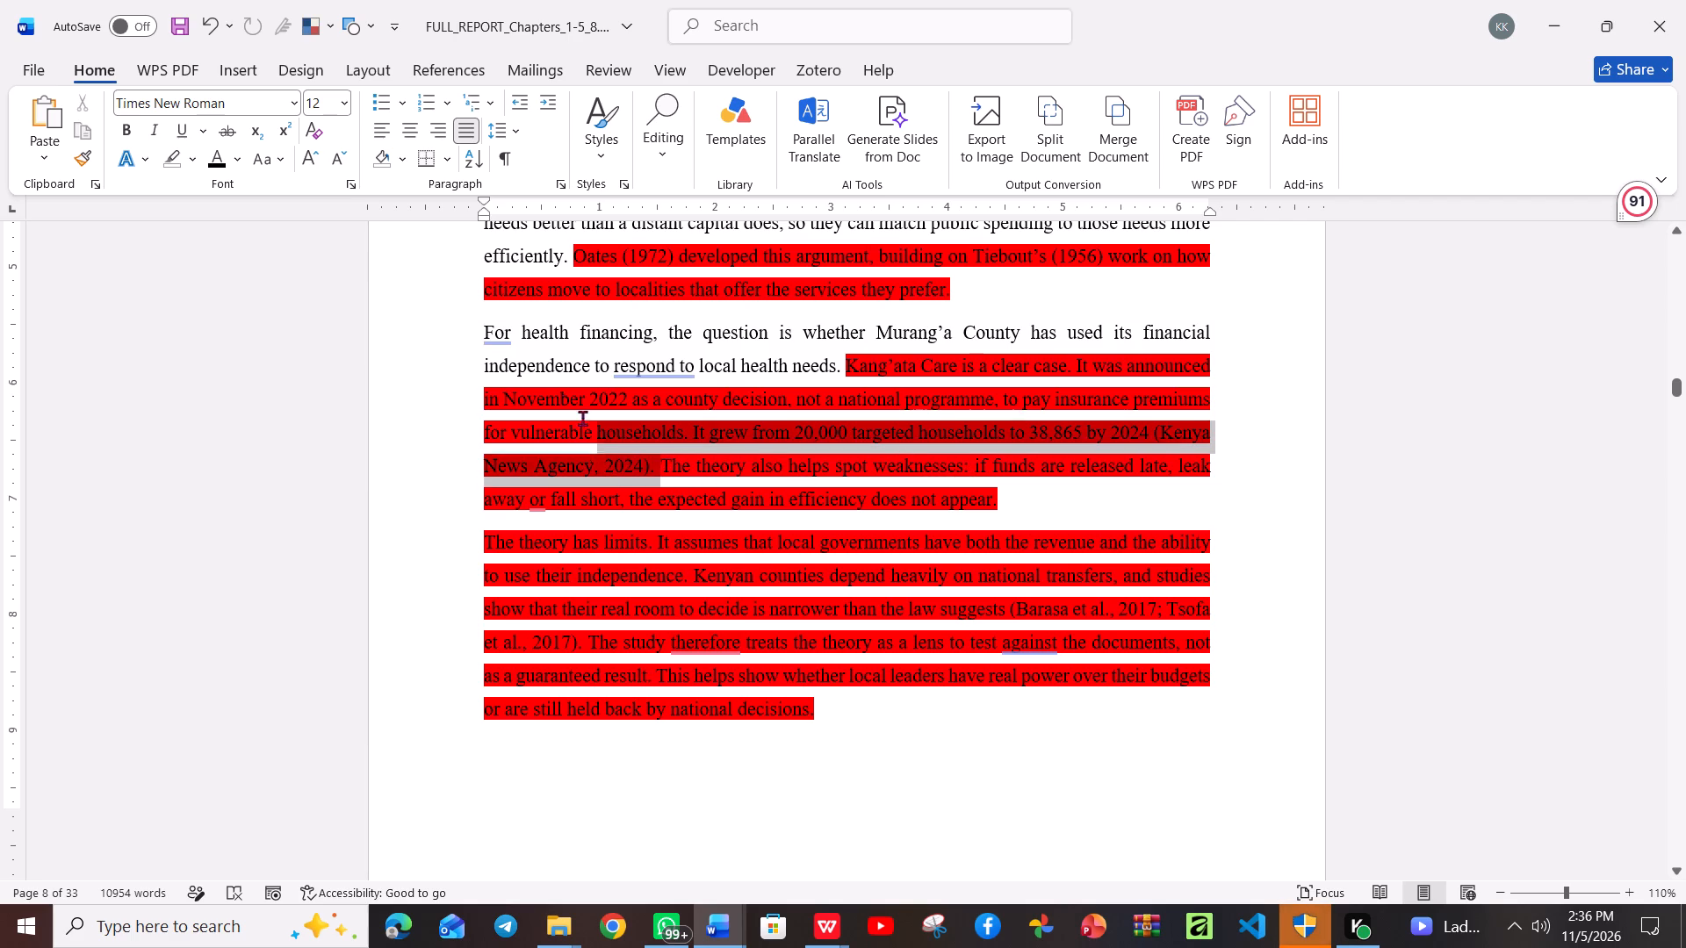
pyautogui.moveTo(582, 418); pyautogui.dragTo(566, 356)
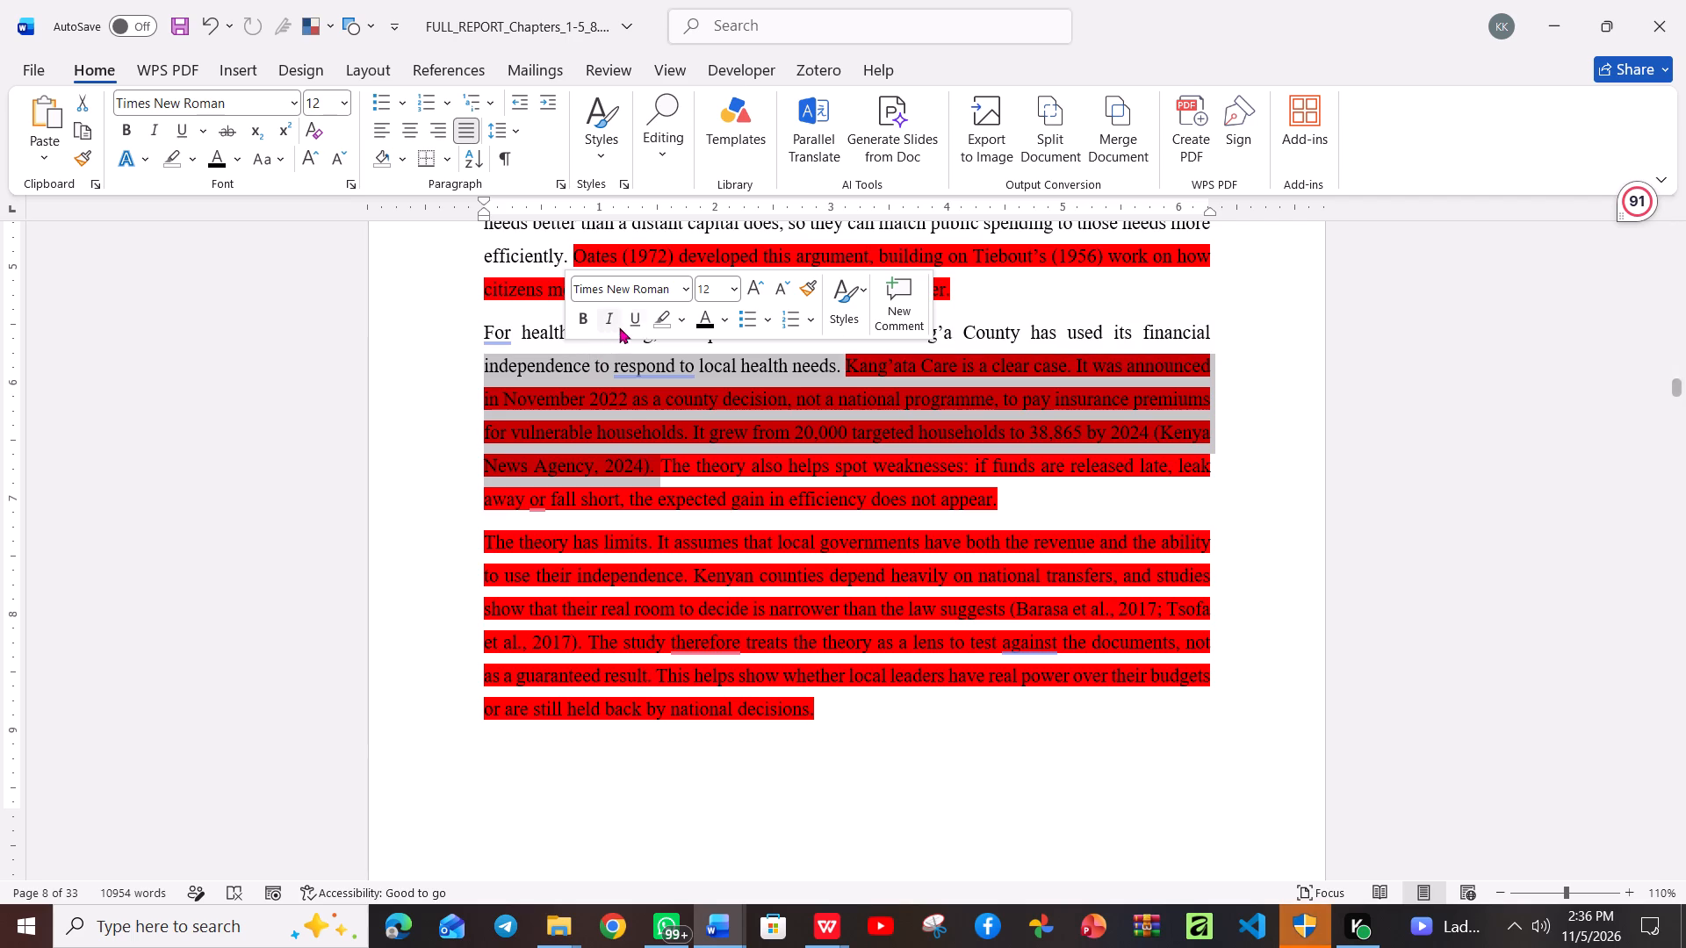
pyautogui.click(659, 319)
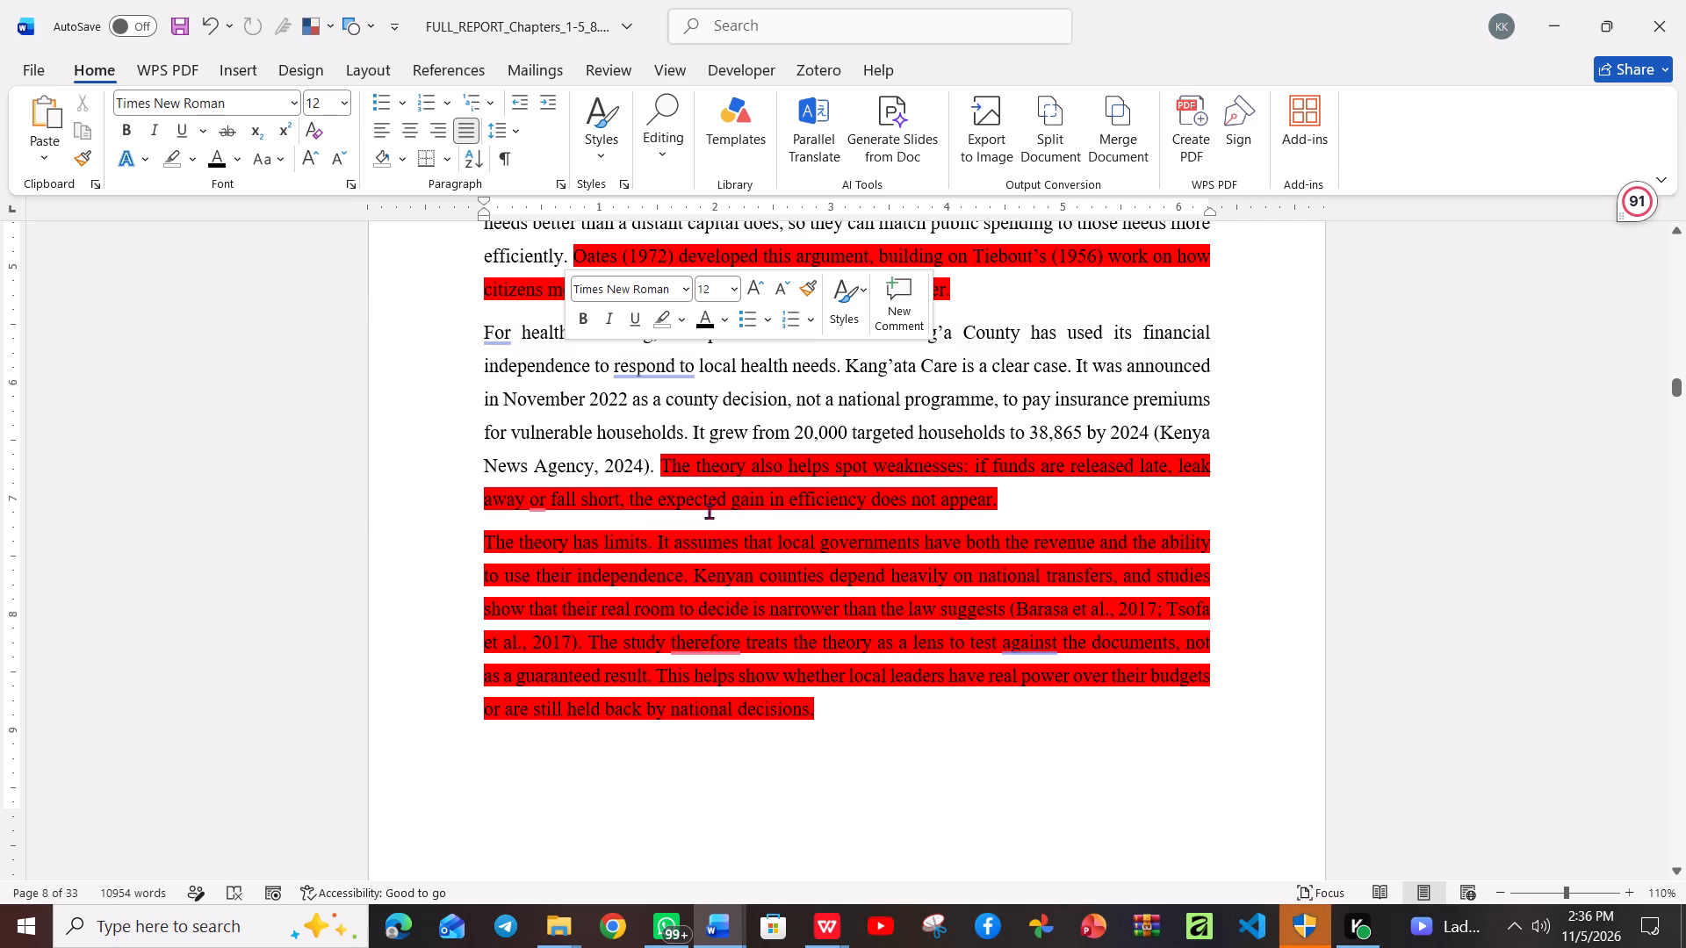
# Switch to the WPS Office version and copy "if funds are released late… does not appear." from the health financing paragraph.
pyautogui.scroll(-1, 815, 519)
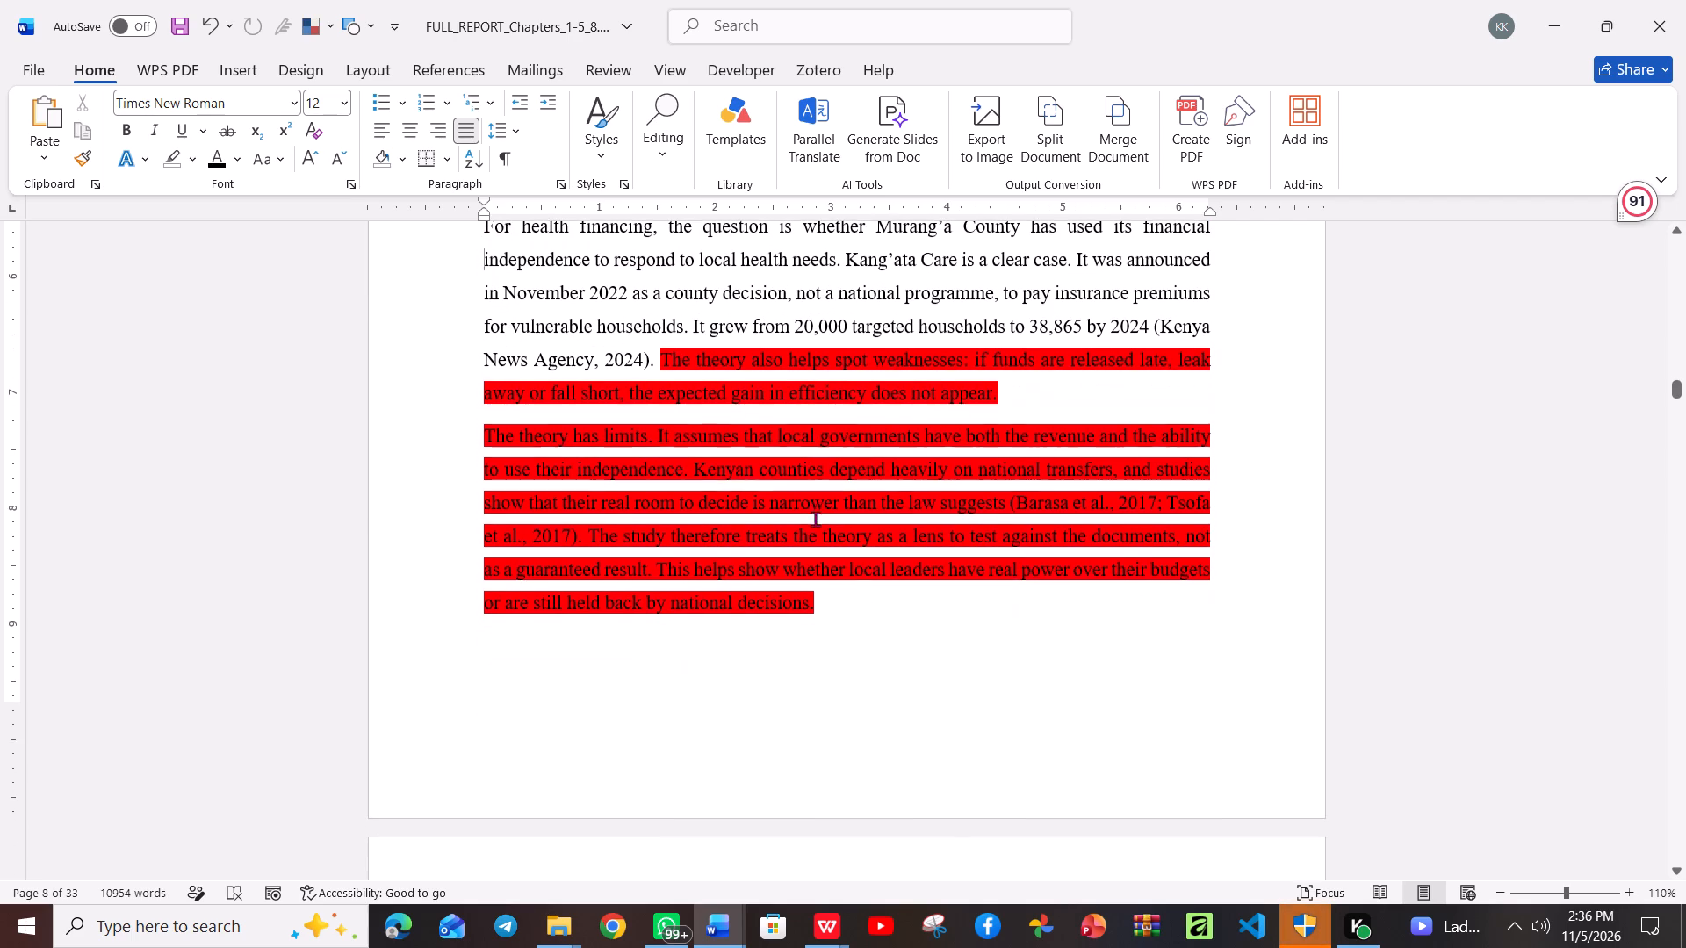
pyautogui.click(833, 916)
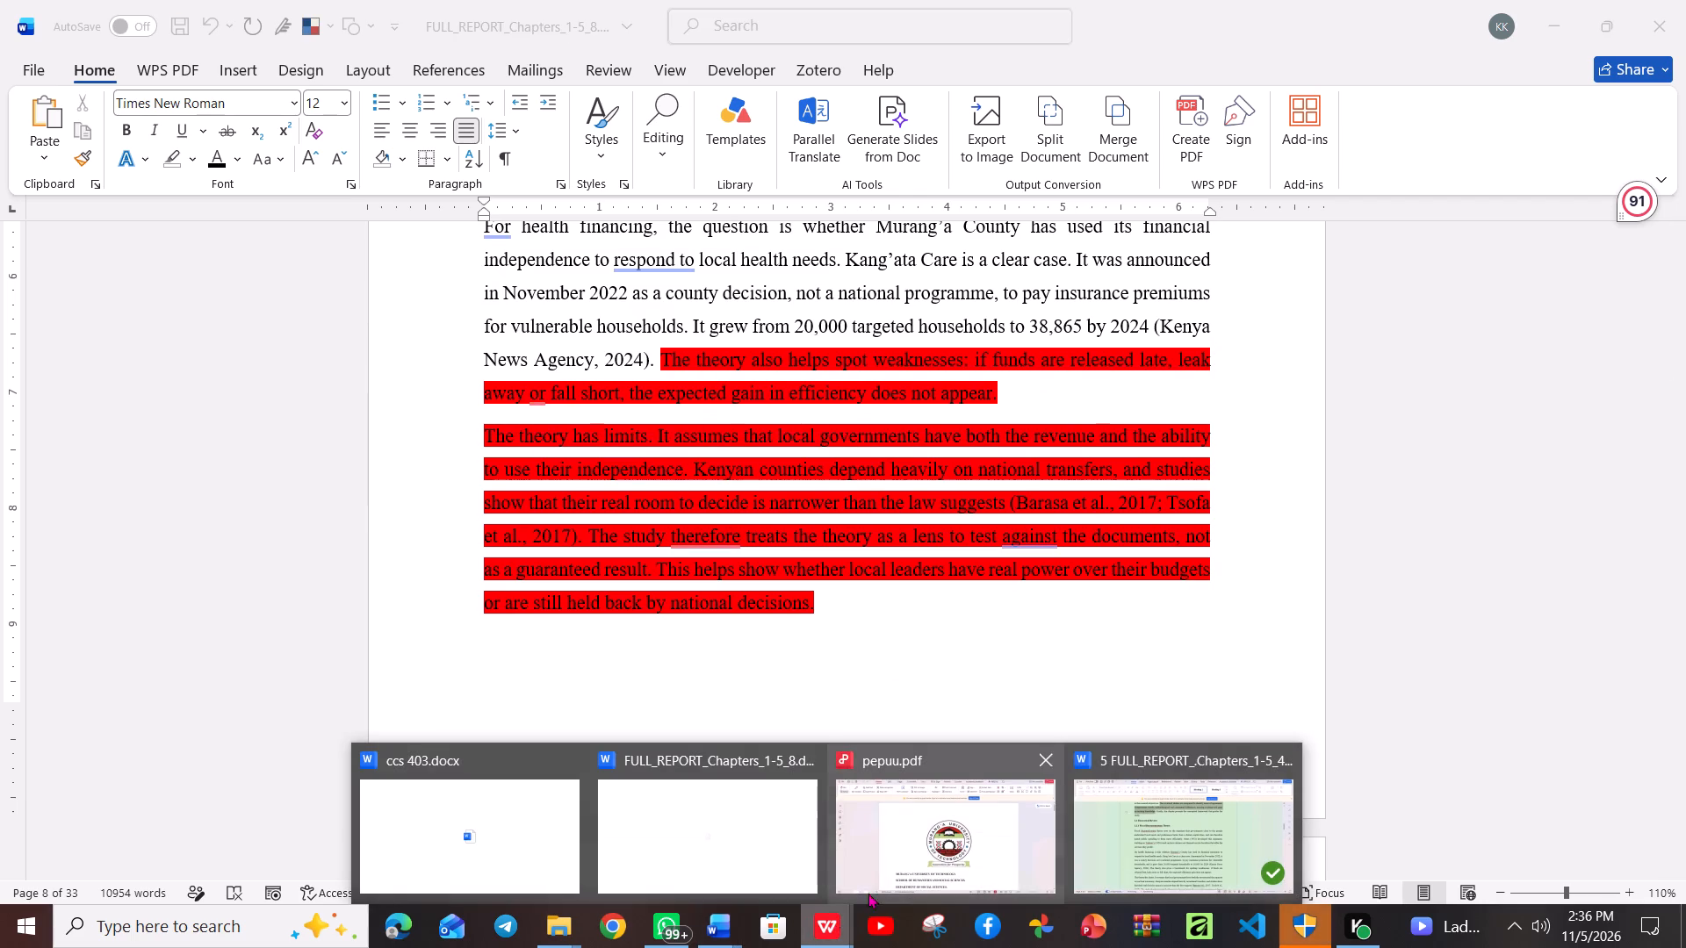
pyautogui.click(1135, 858)
pyautogui.scroll(-1, 985, 686)
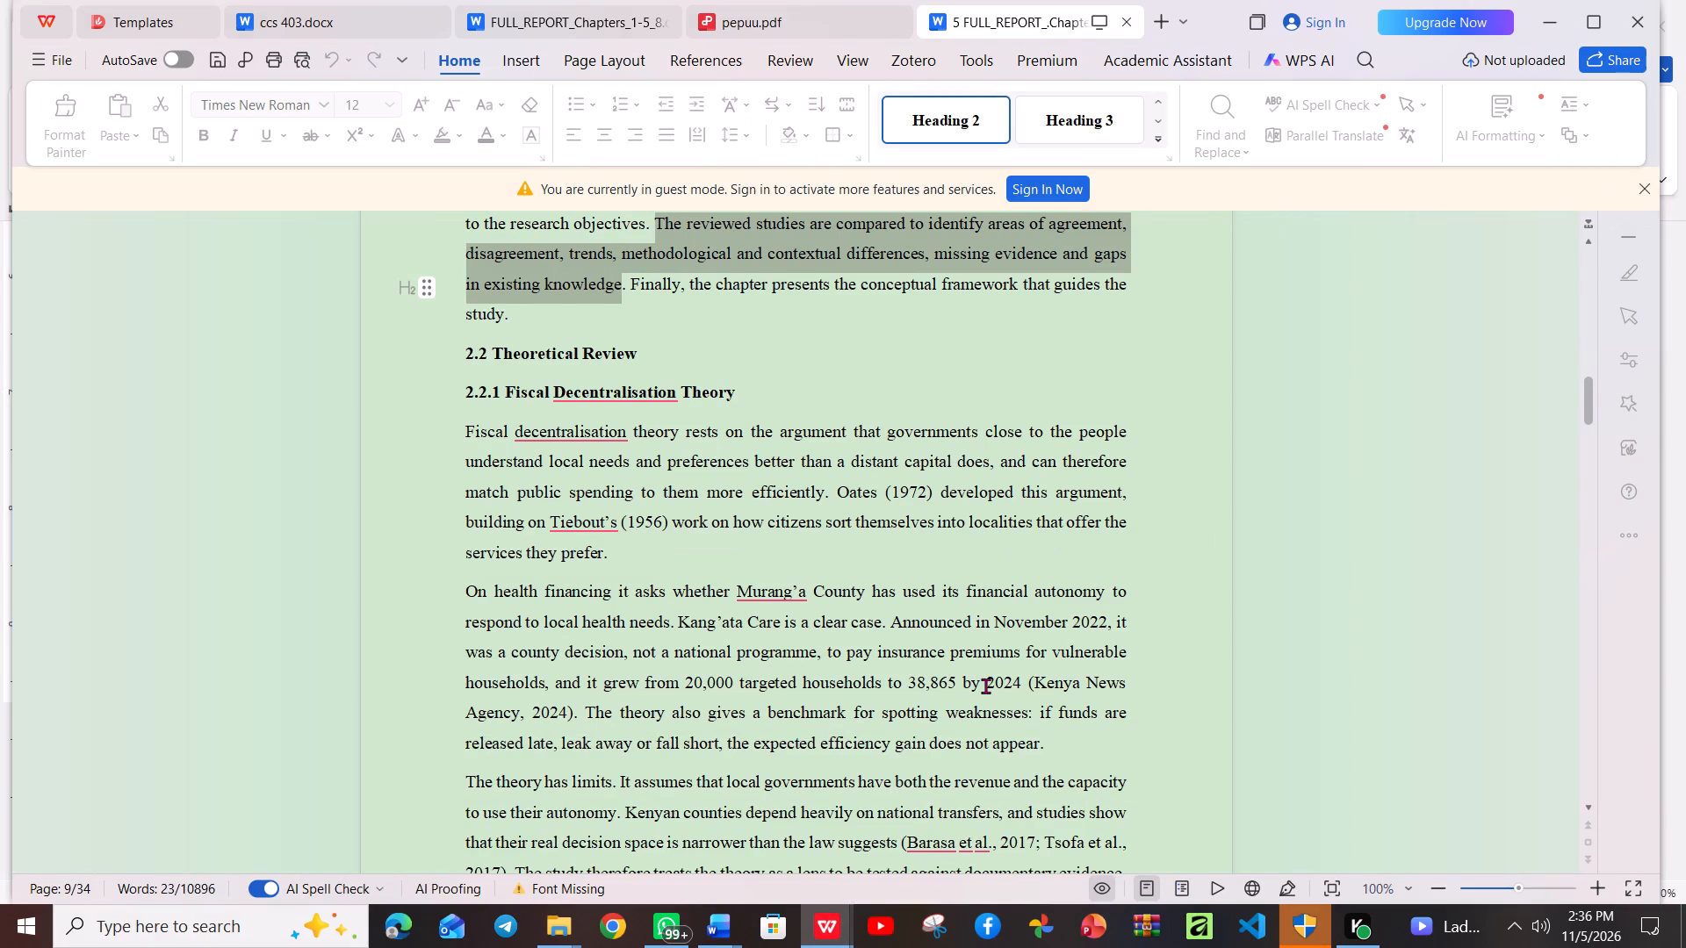
pyautogui.scroll(-3, 985, 686)
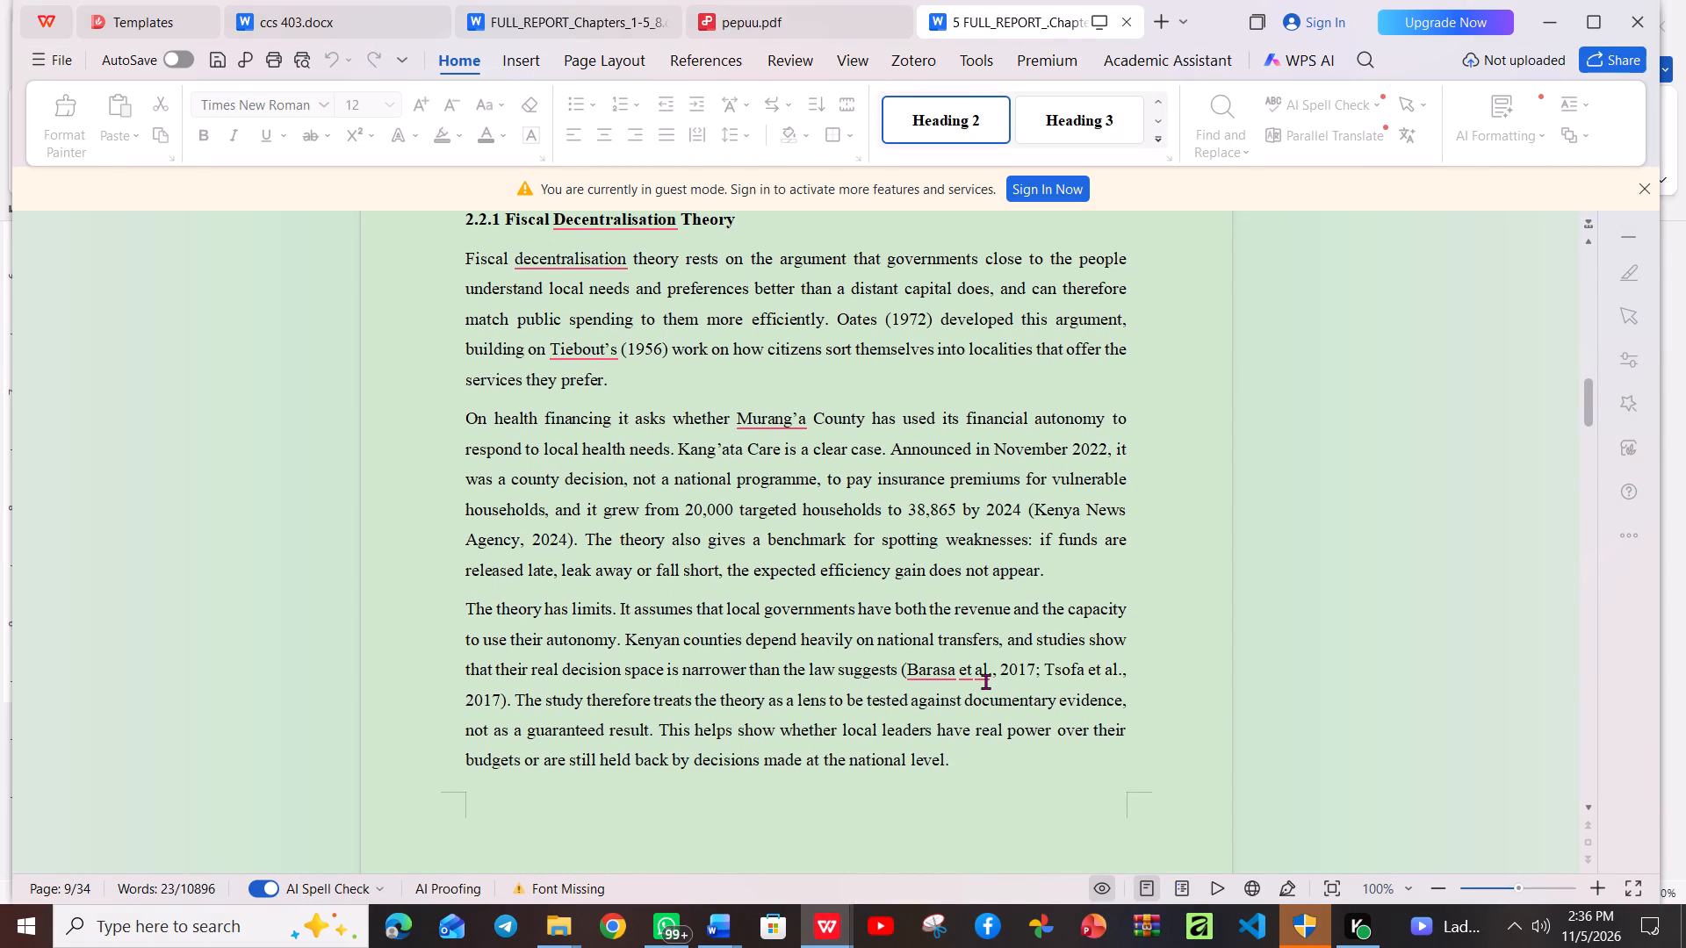
pyautogui.scroll(-1, 985, 681)
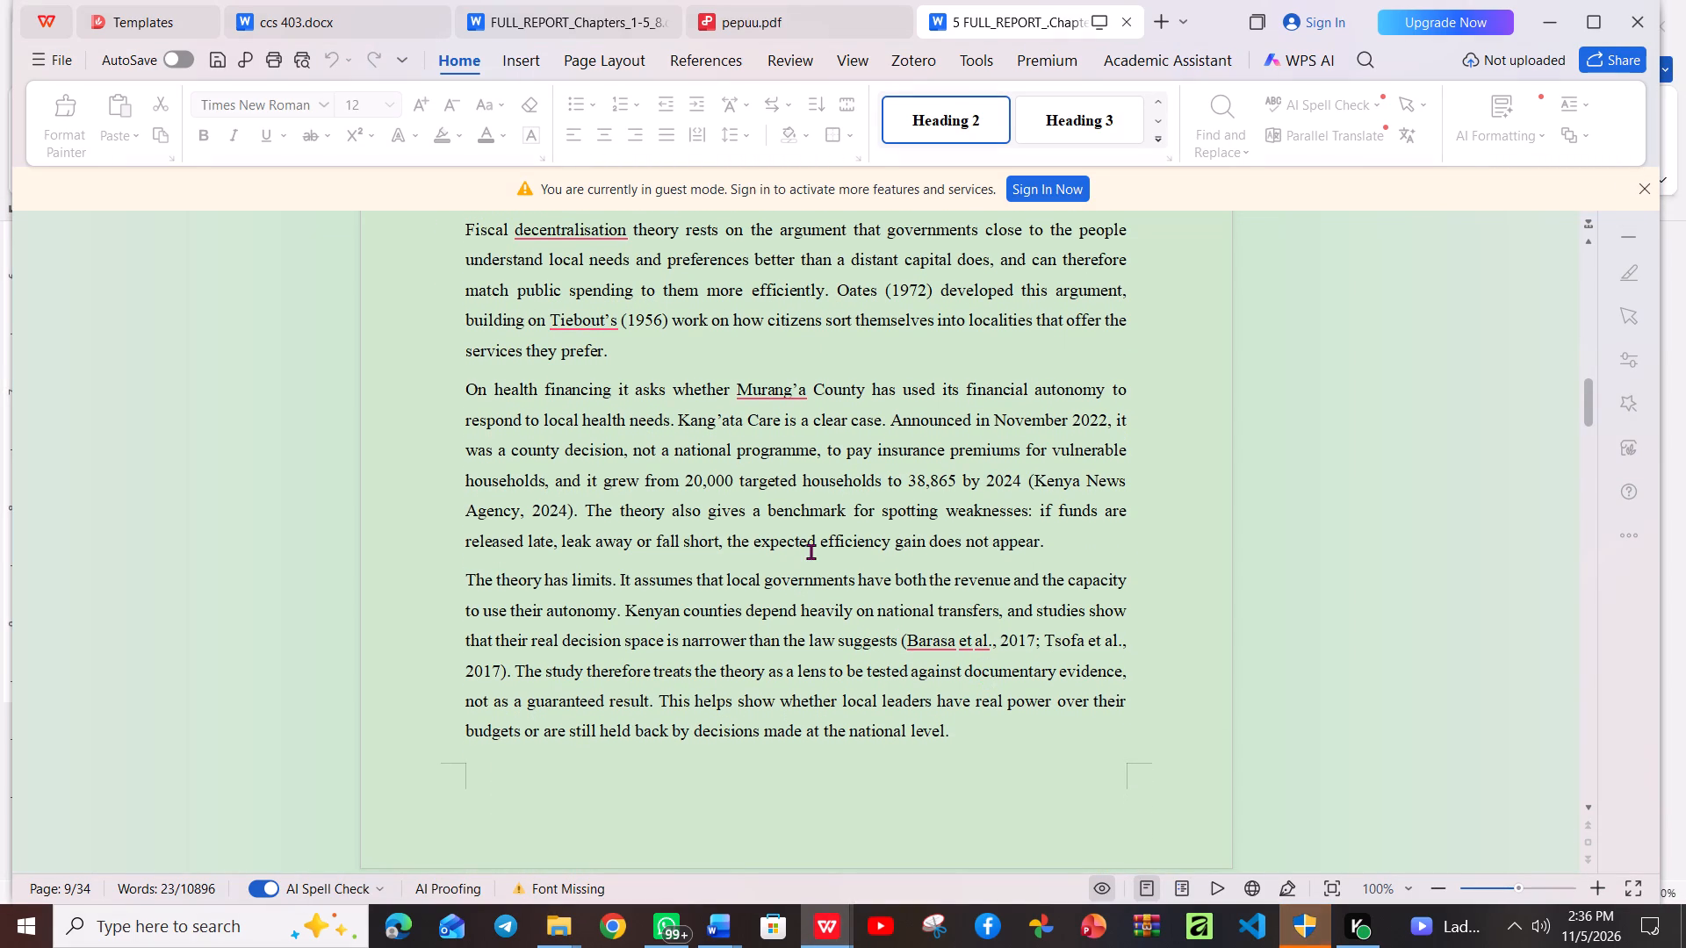
pyautogui.scroll(-1, 811, 551)
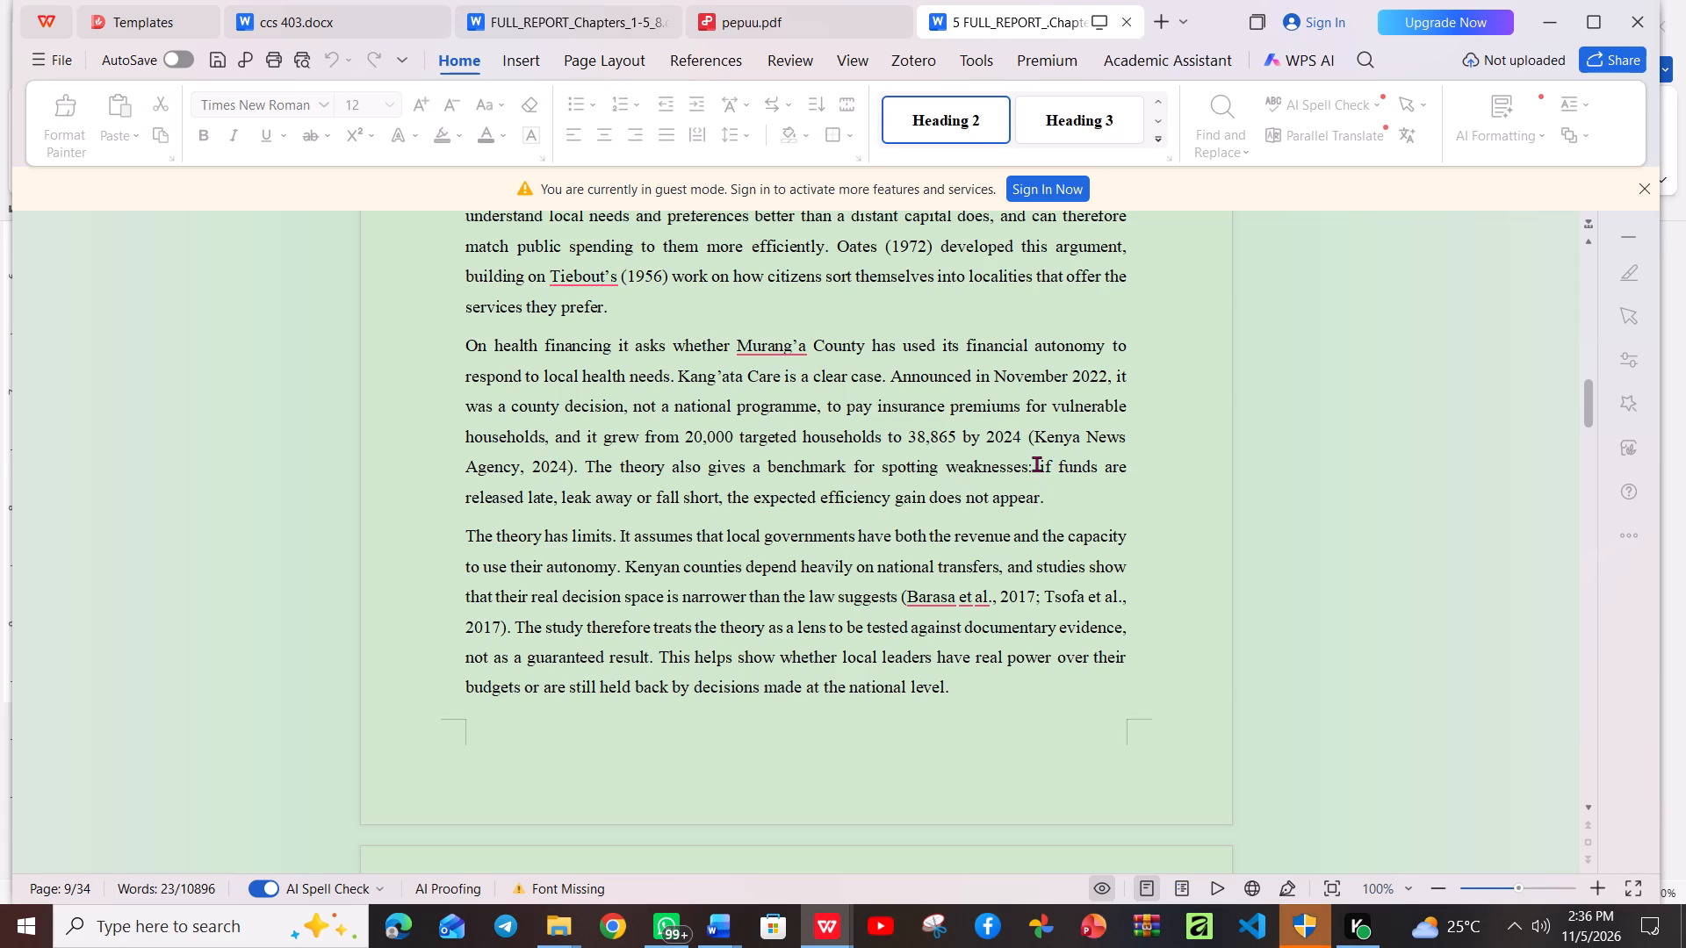
pyautogui.moveTo(1036, 463); pyautogui.dragTo(1061, 509)
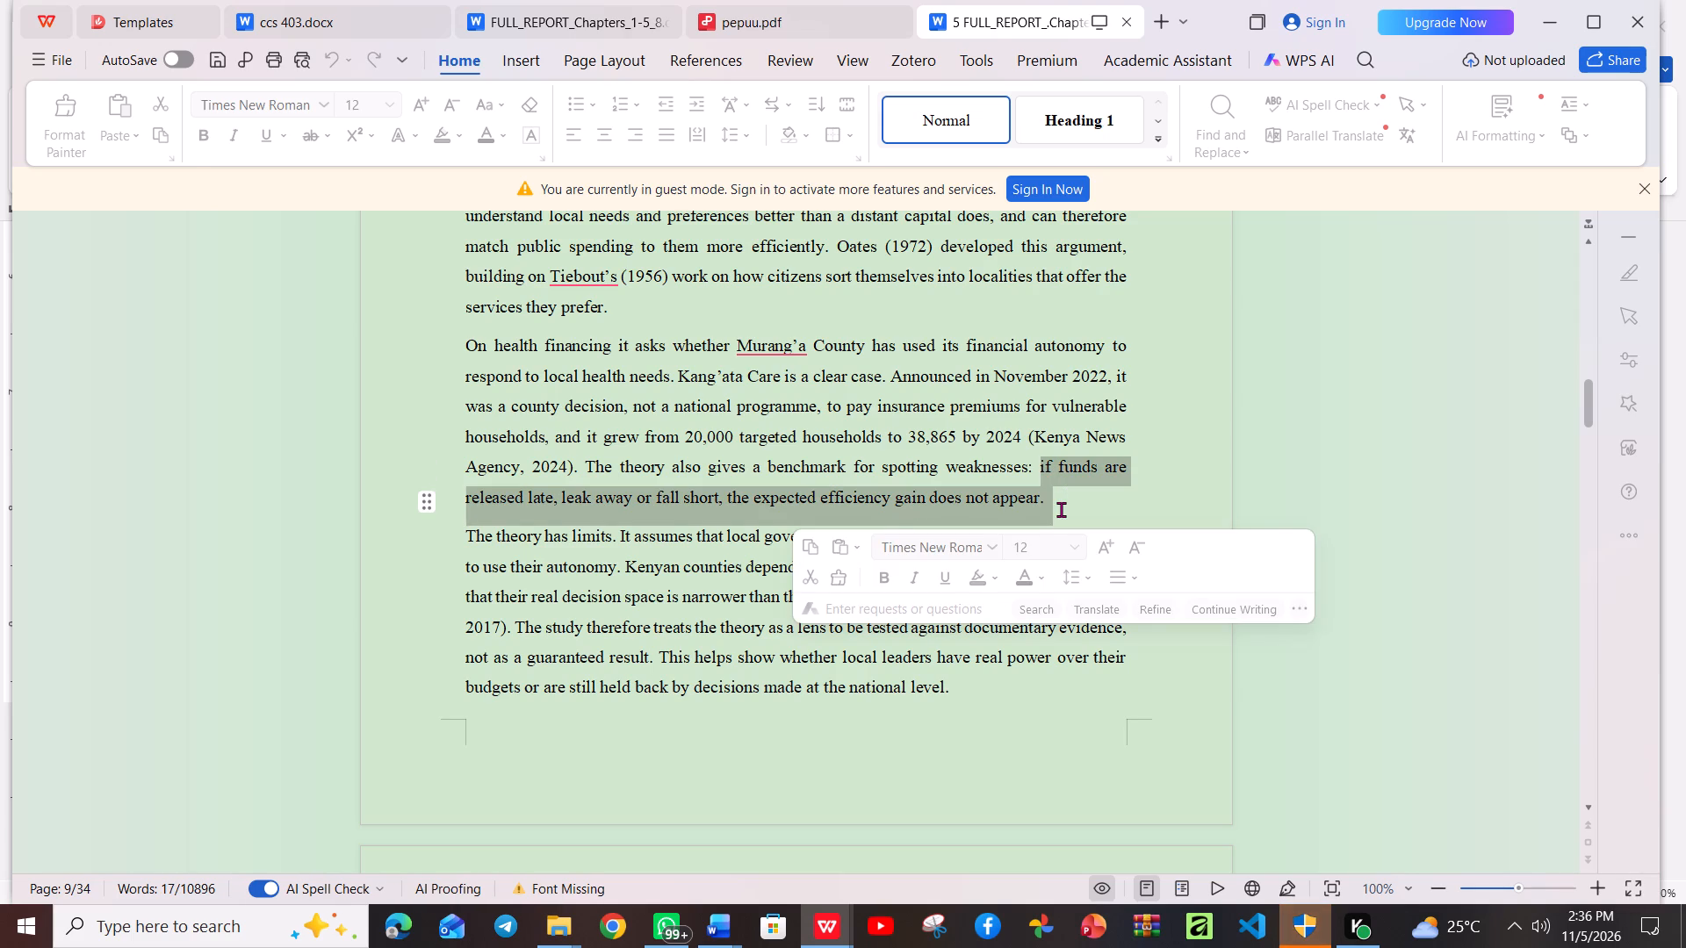
pyautogui.hotkey('ctrl', 'c')
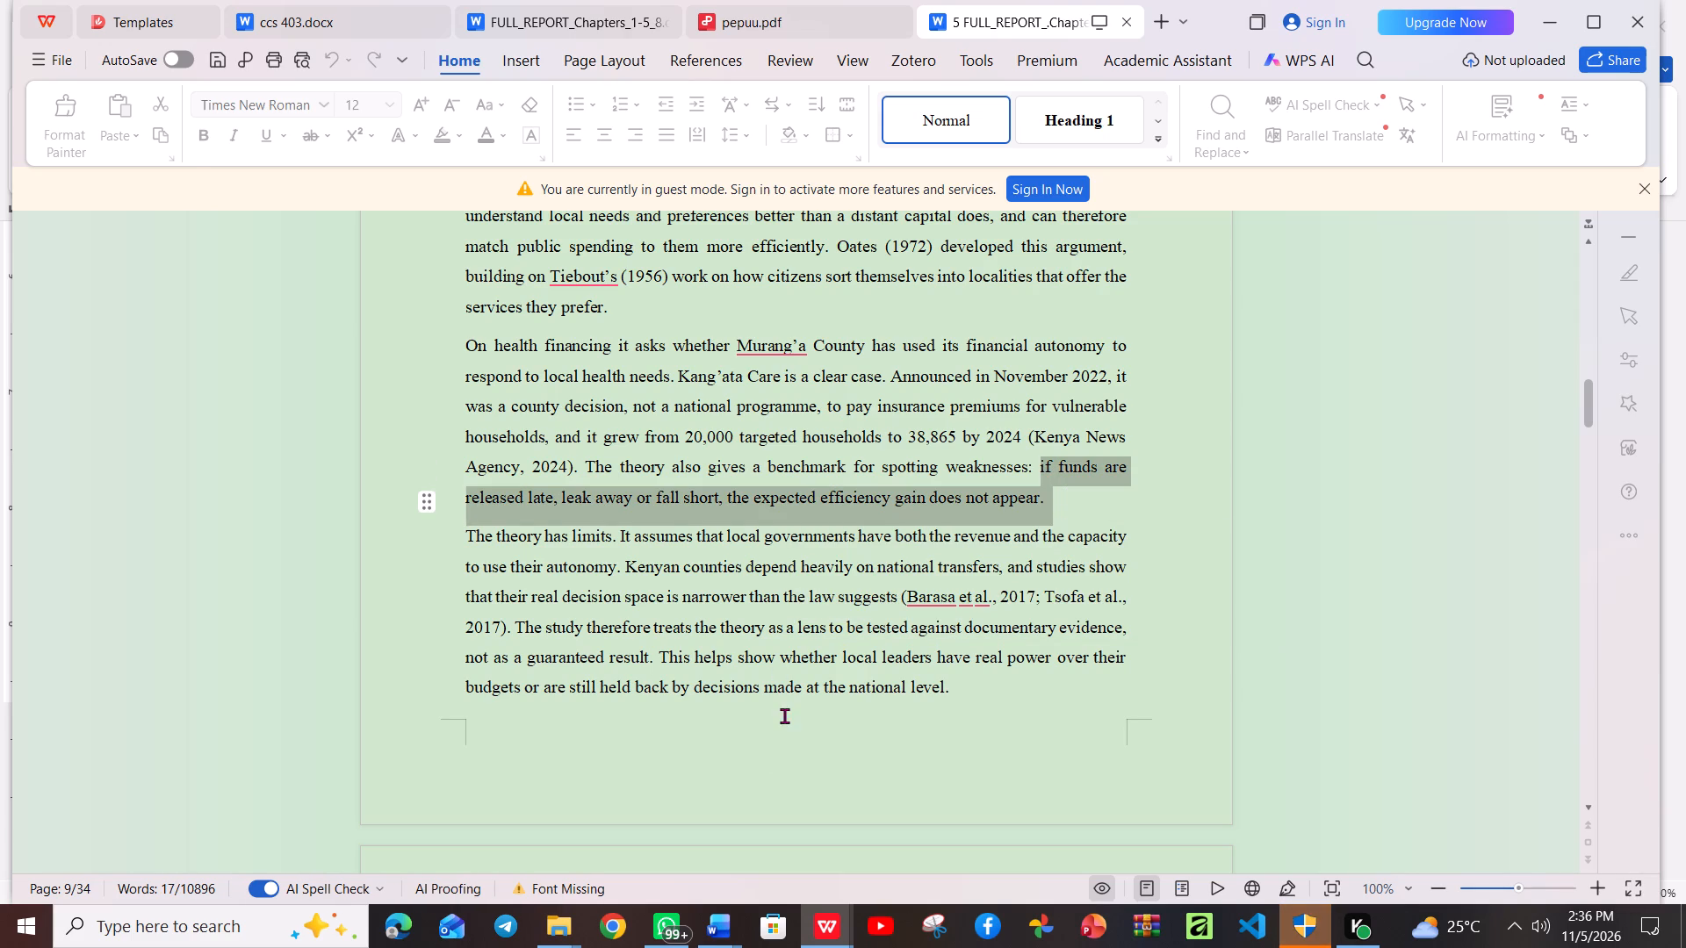
# Switch back to the Word report and remove the red highlight from the sentence "The theory also helps spot weaknesses… does not appear.".
pyautogui.click(706, 938)
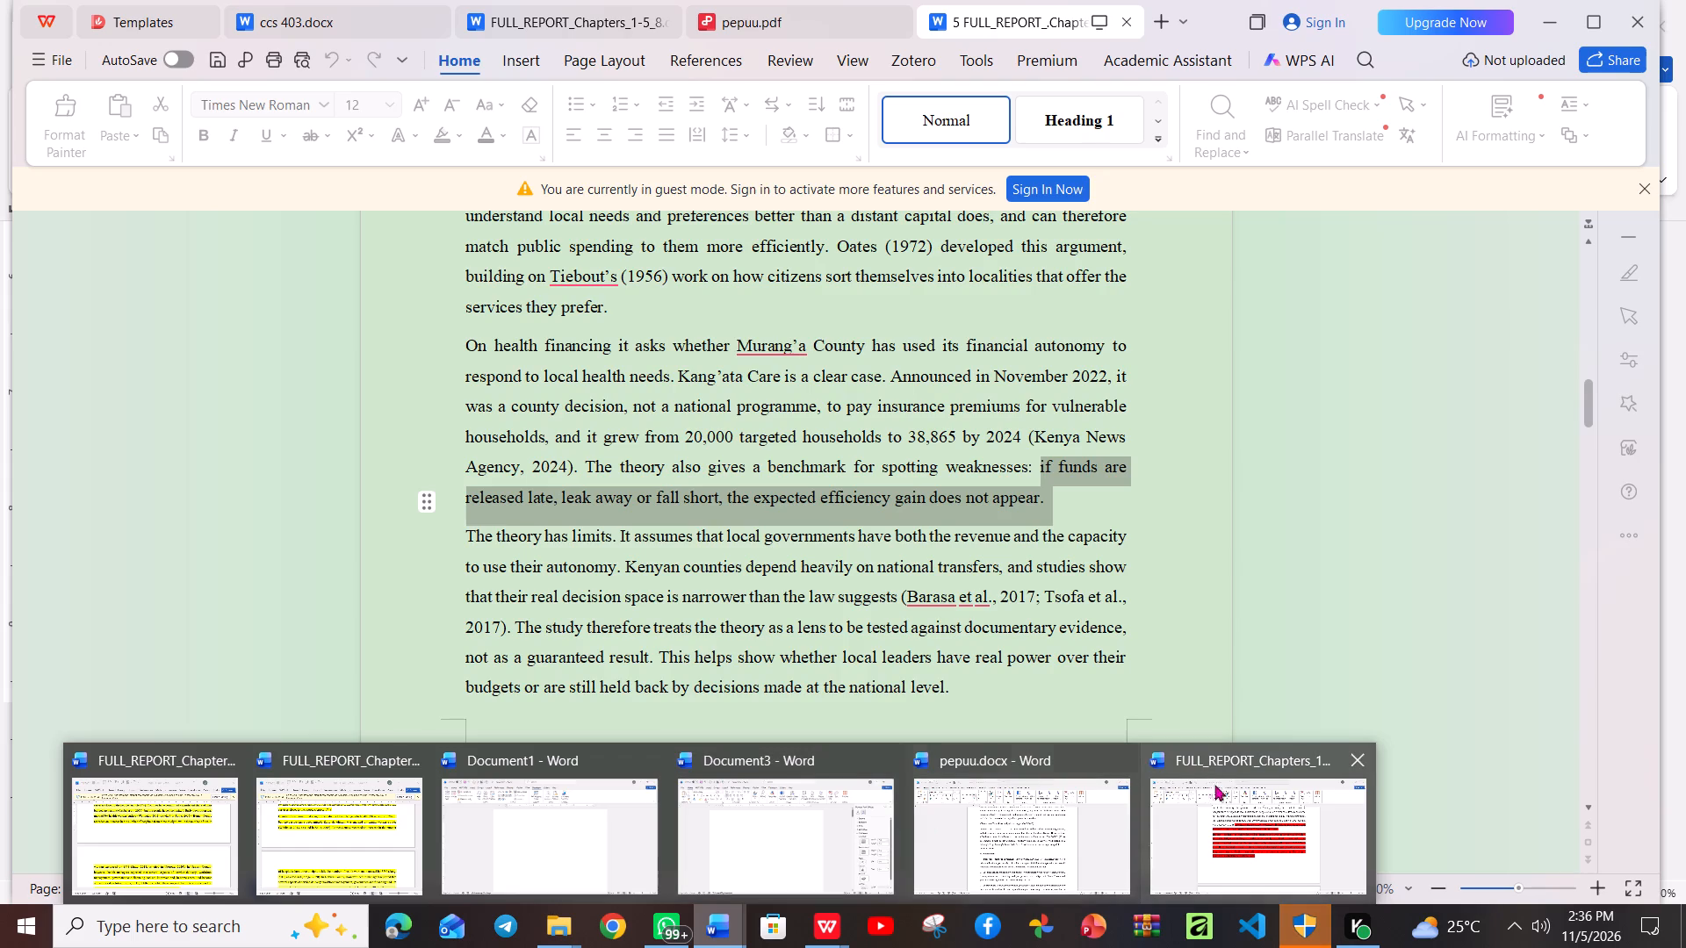
pyautogui.click(1229, 810)
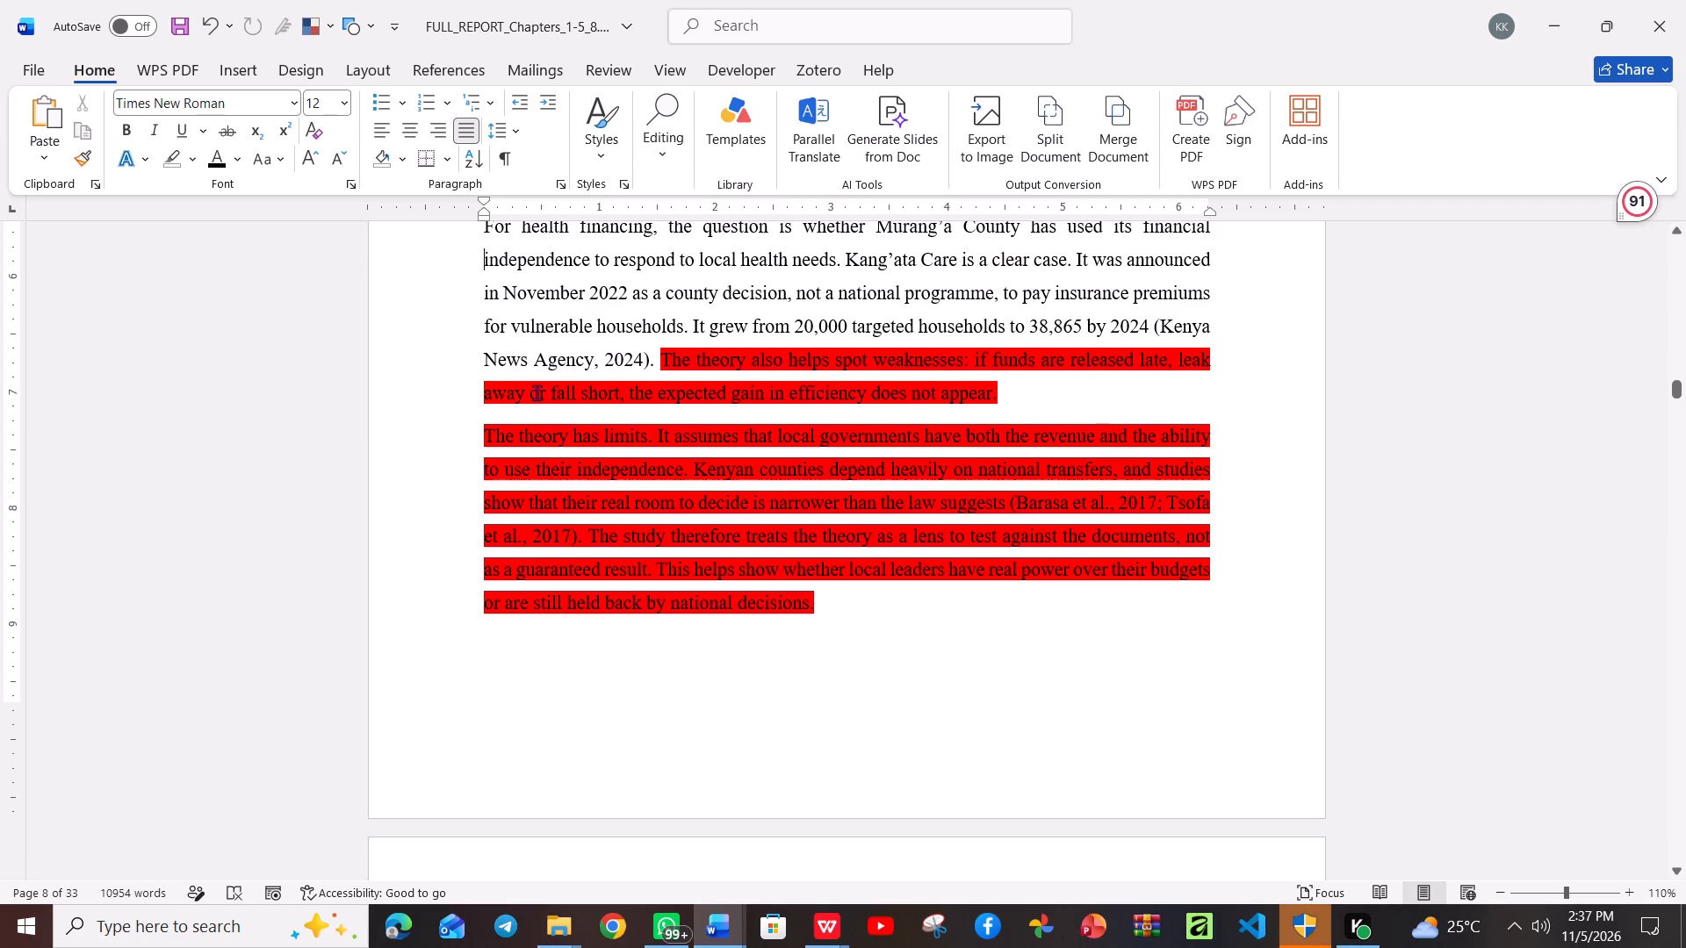
pyautogui.moveTo(549, 392); pyautogui.dragTo(623, 402)
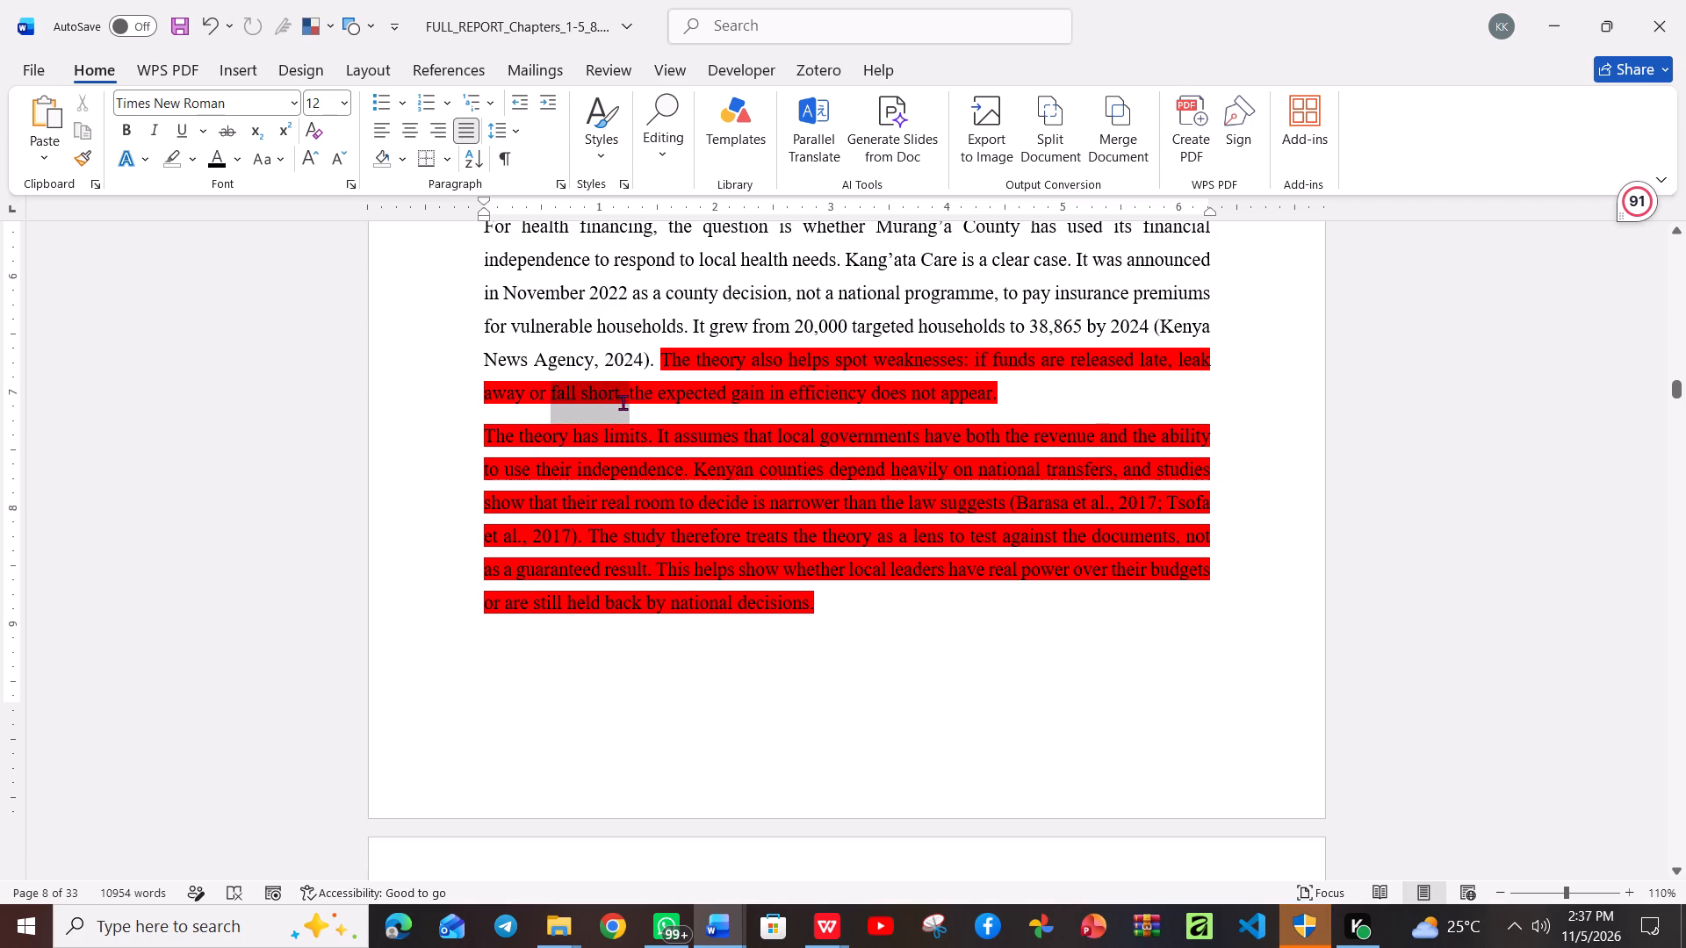
pyautogui.moveTo(623, 402); pyautogui.dragTo(618, 402)
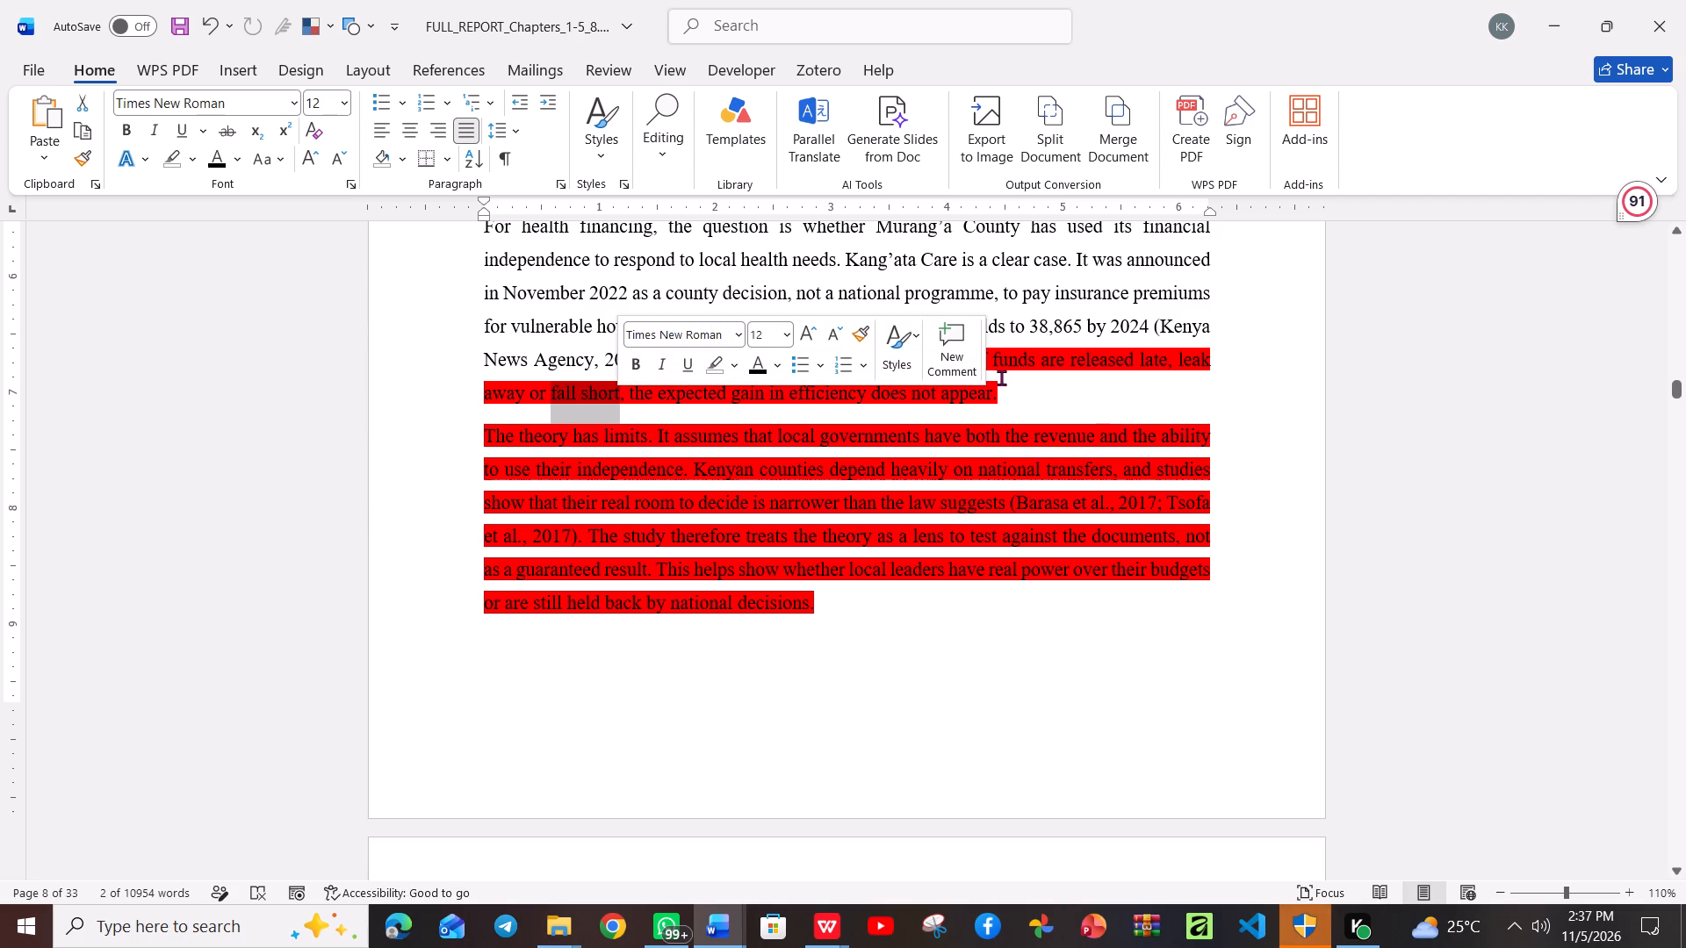
pyautogui.click(1001, 377)
pyautogui.moveTo(1001, 400); pyautogui.dragTo(898, 403)
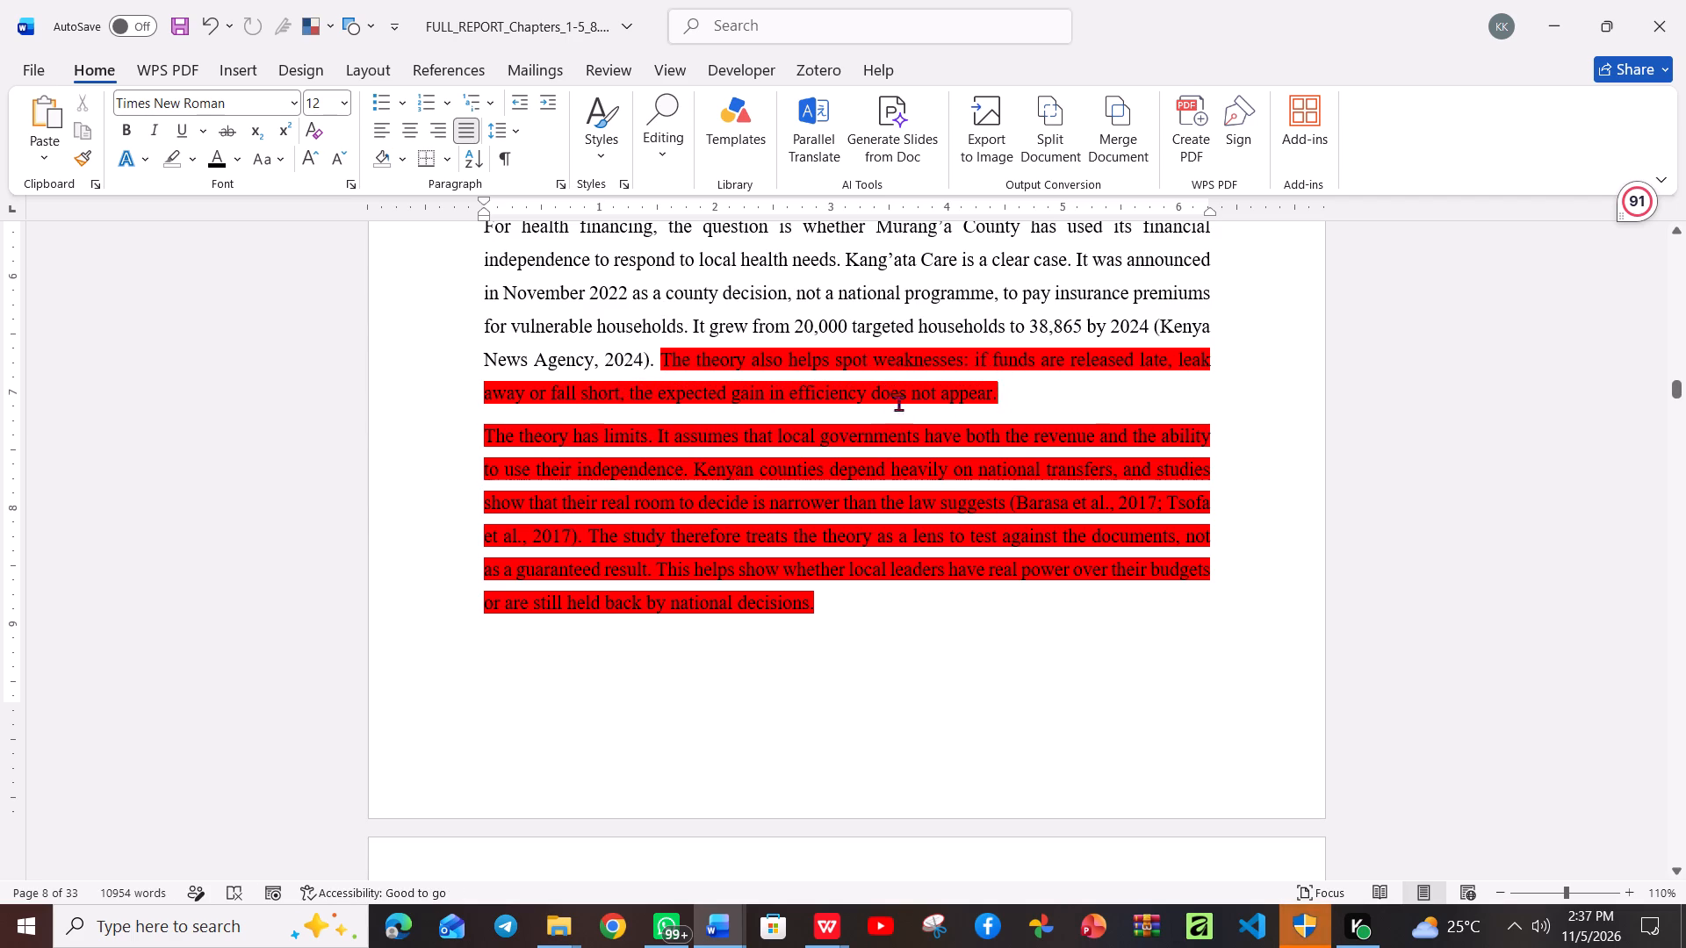
pyautogui.moveTo(898, 403); pyautogui.dragTo(659, 375)
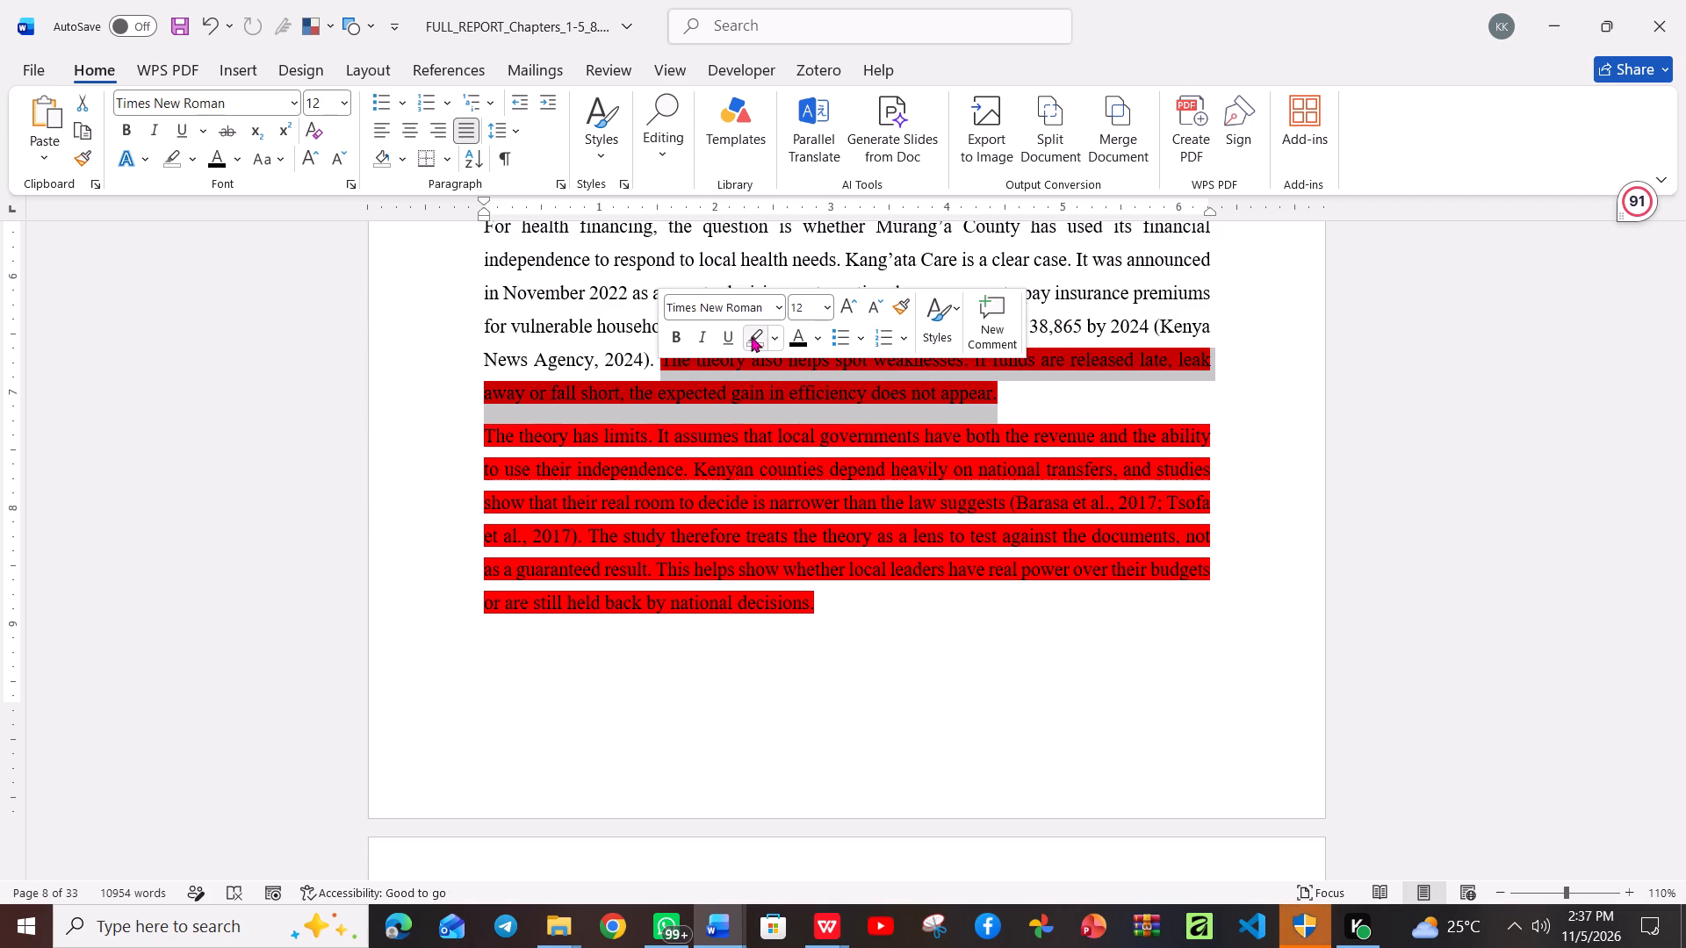
pyautogui.click(751, 336)
pyautogui.click(780, 442)
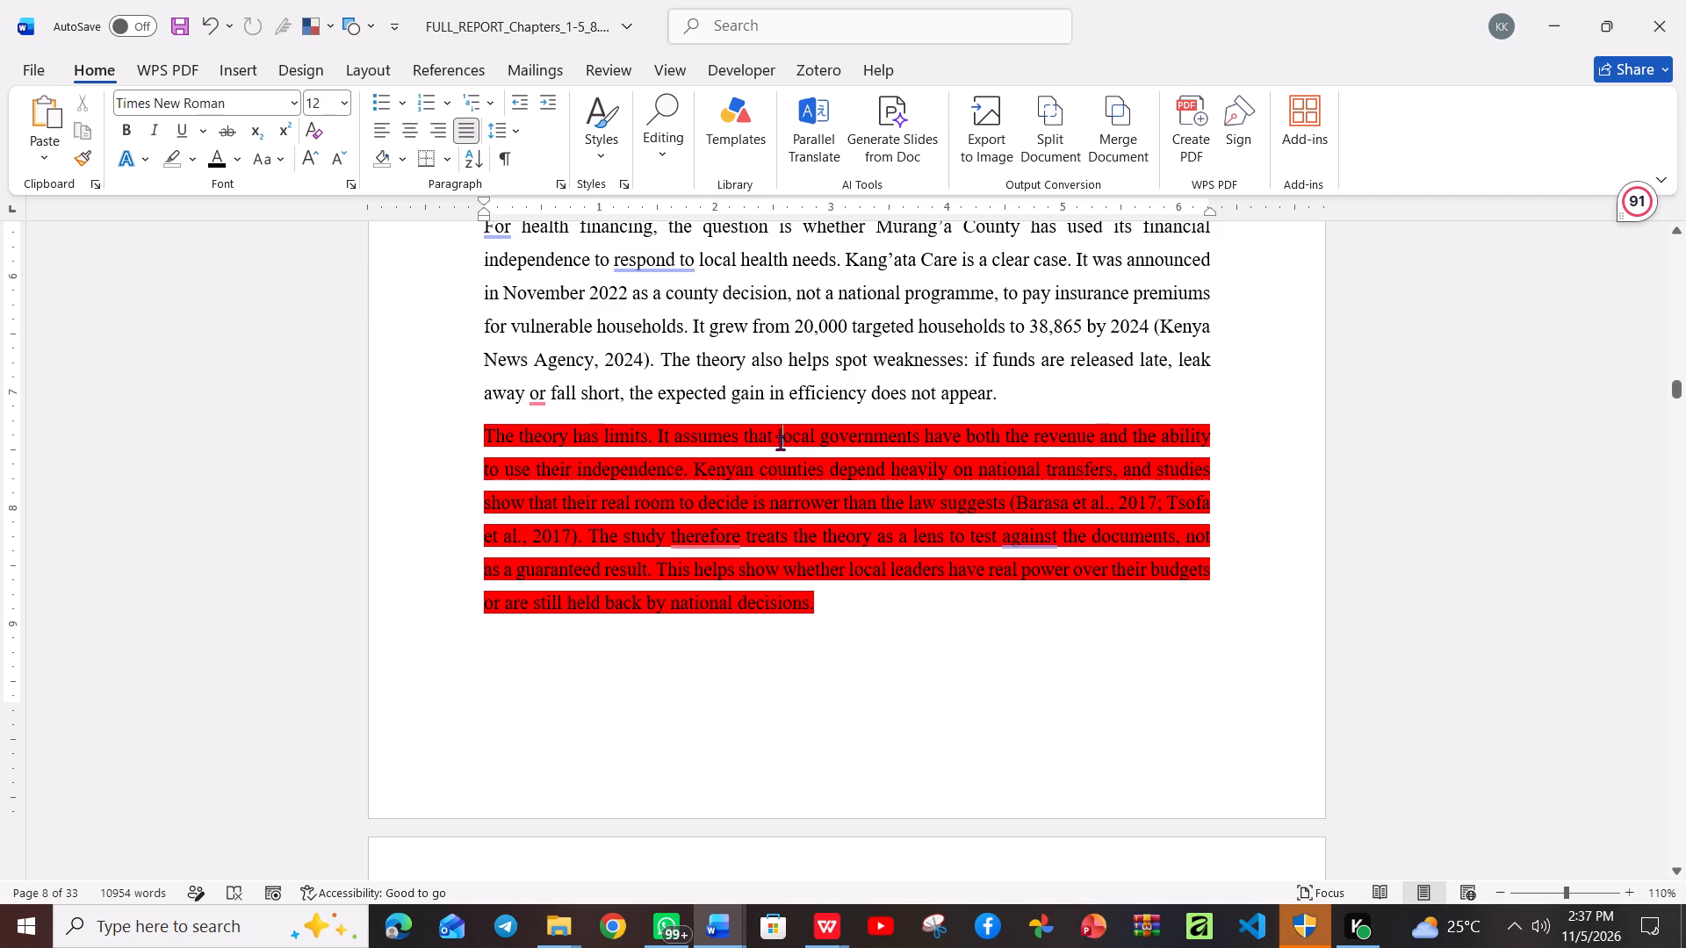
# Replace the colon after "weaknesses" in the health financing paragraph with a semicolon.
pyautogui.click(968, 359)
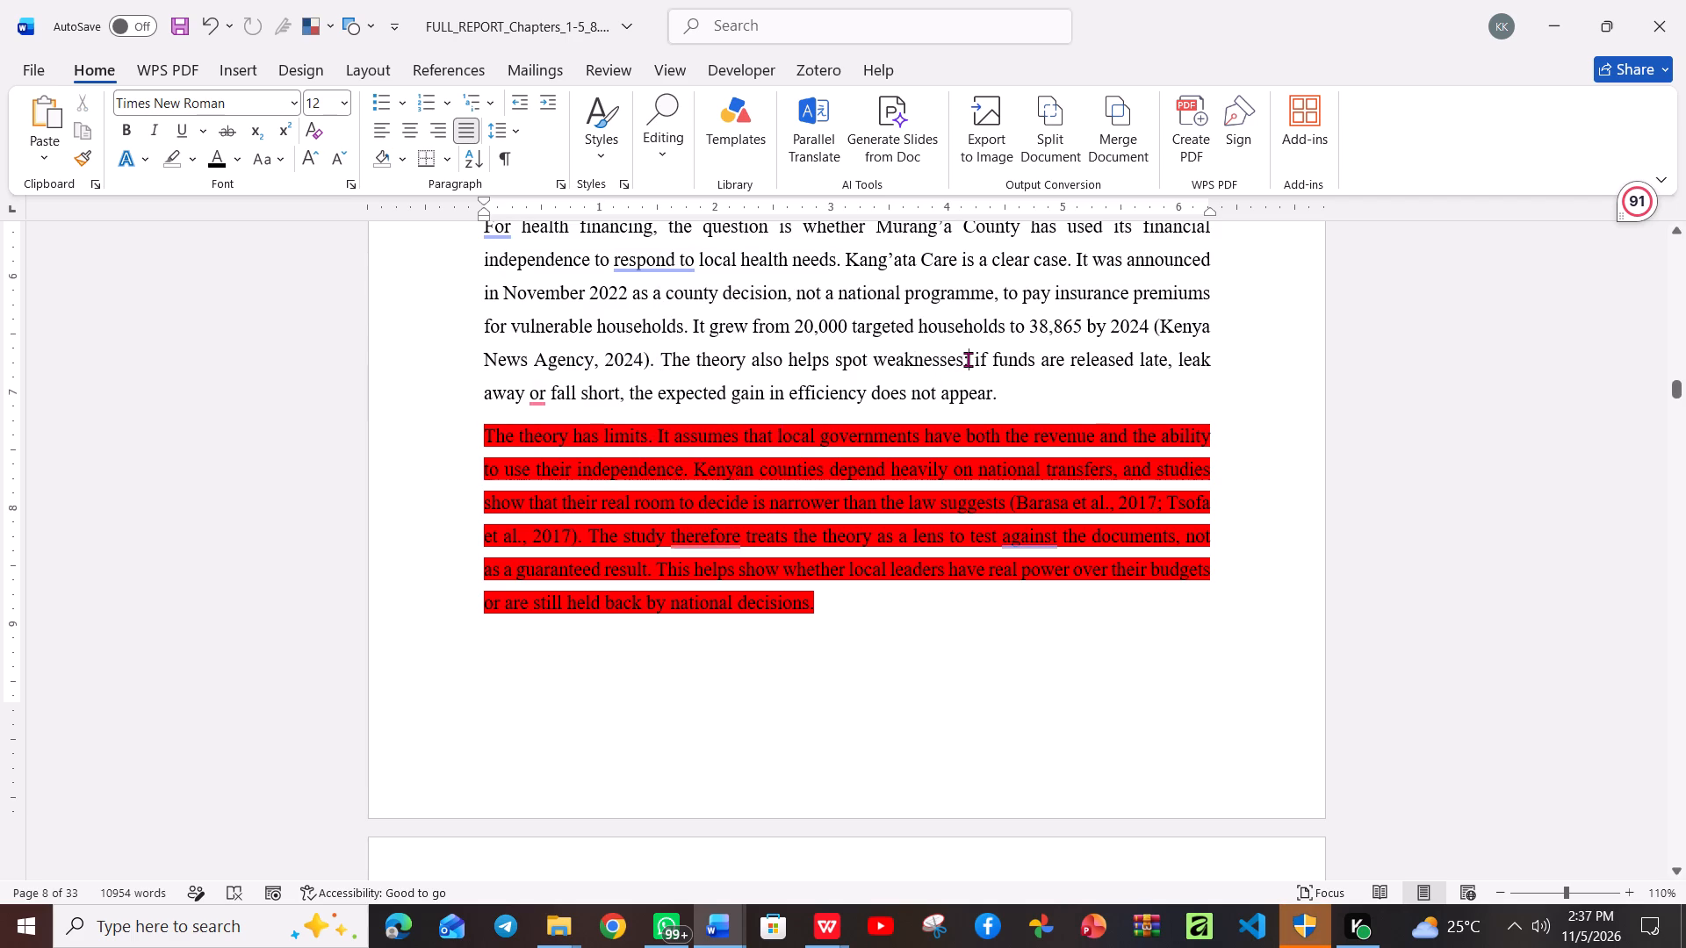
pyautogui.press('BackSpace')
pyautogui.press(';')
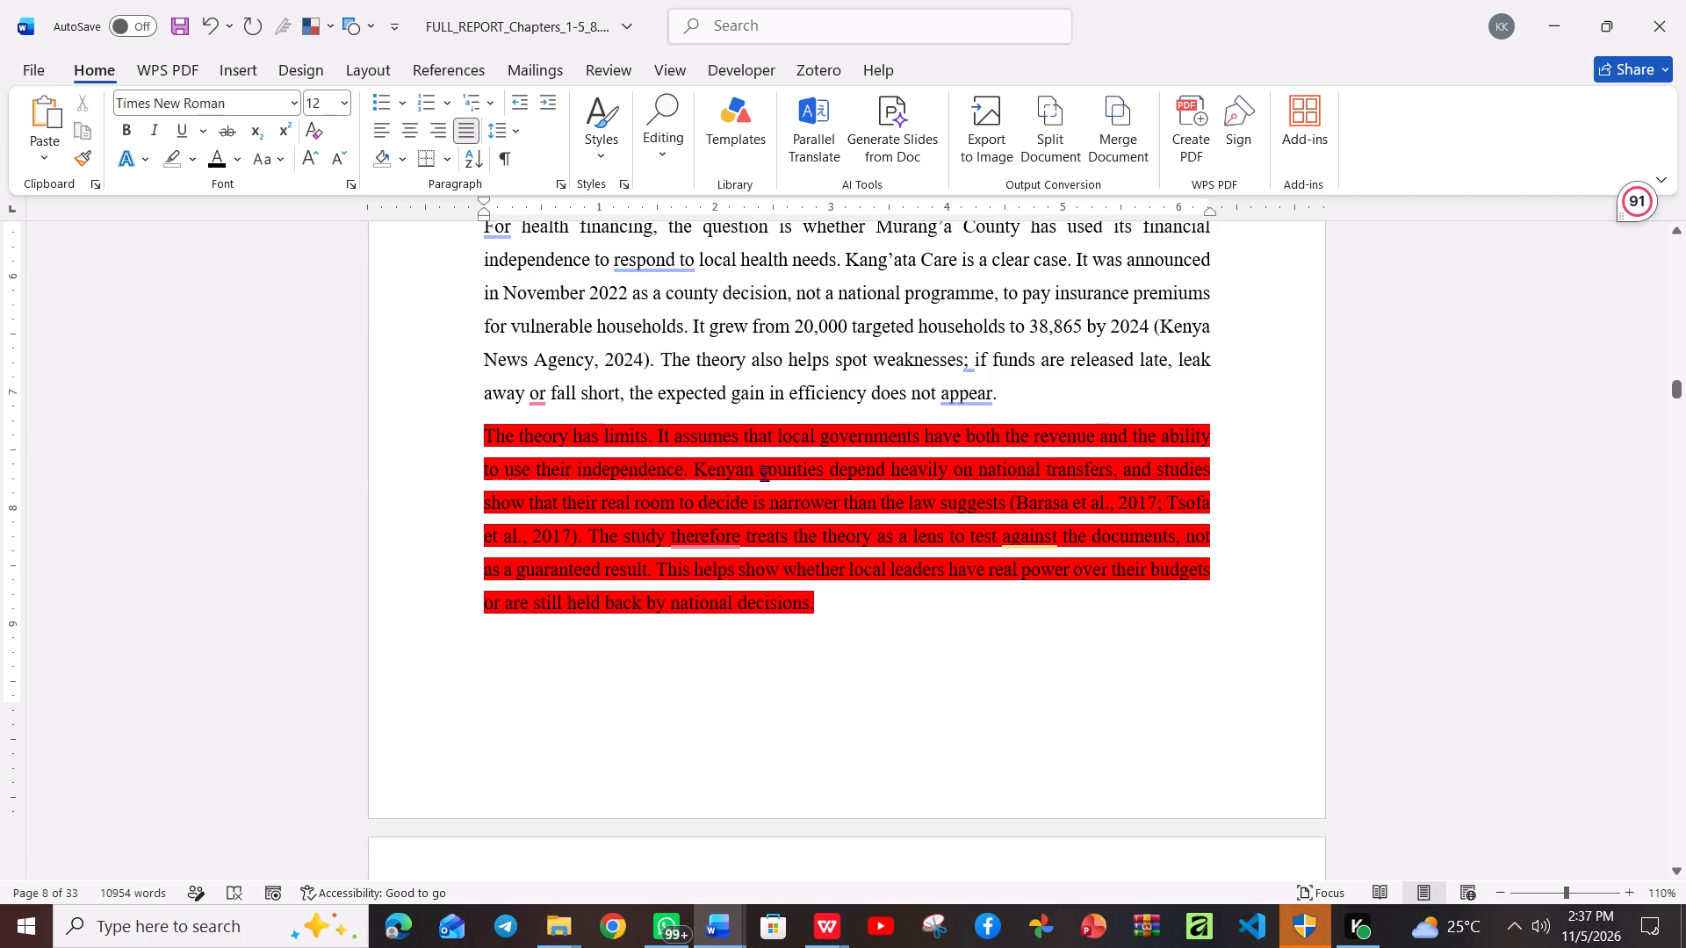
# Remove the red highlight from "The theory has limits" through "to use their independence" in the last paragraph of section 2.2.1.
pyautogui.scroll(-1, 764, 473)
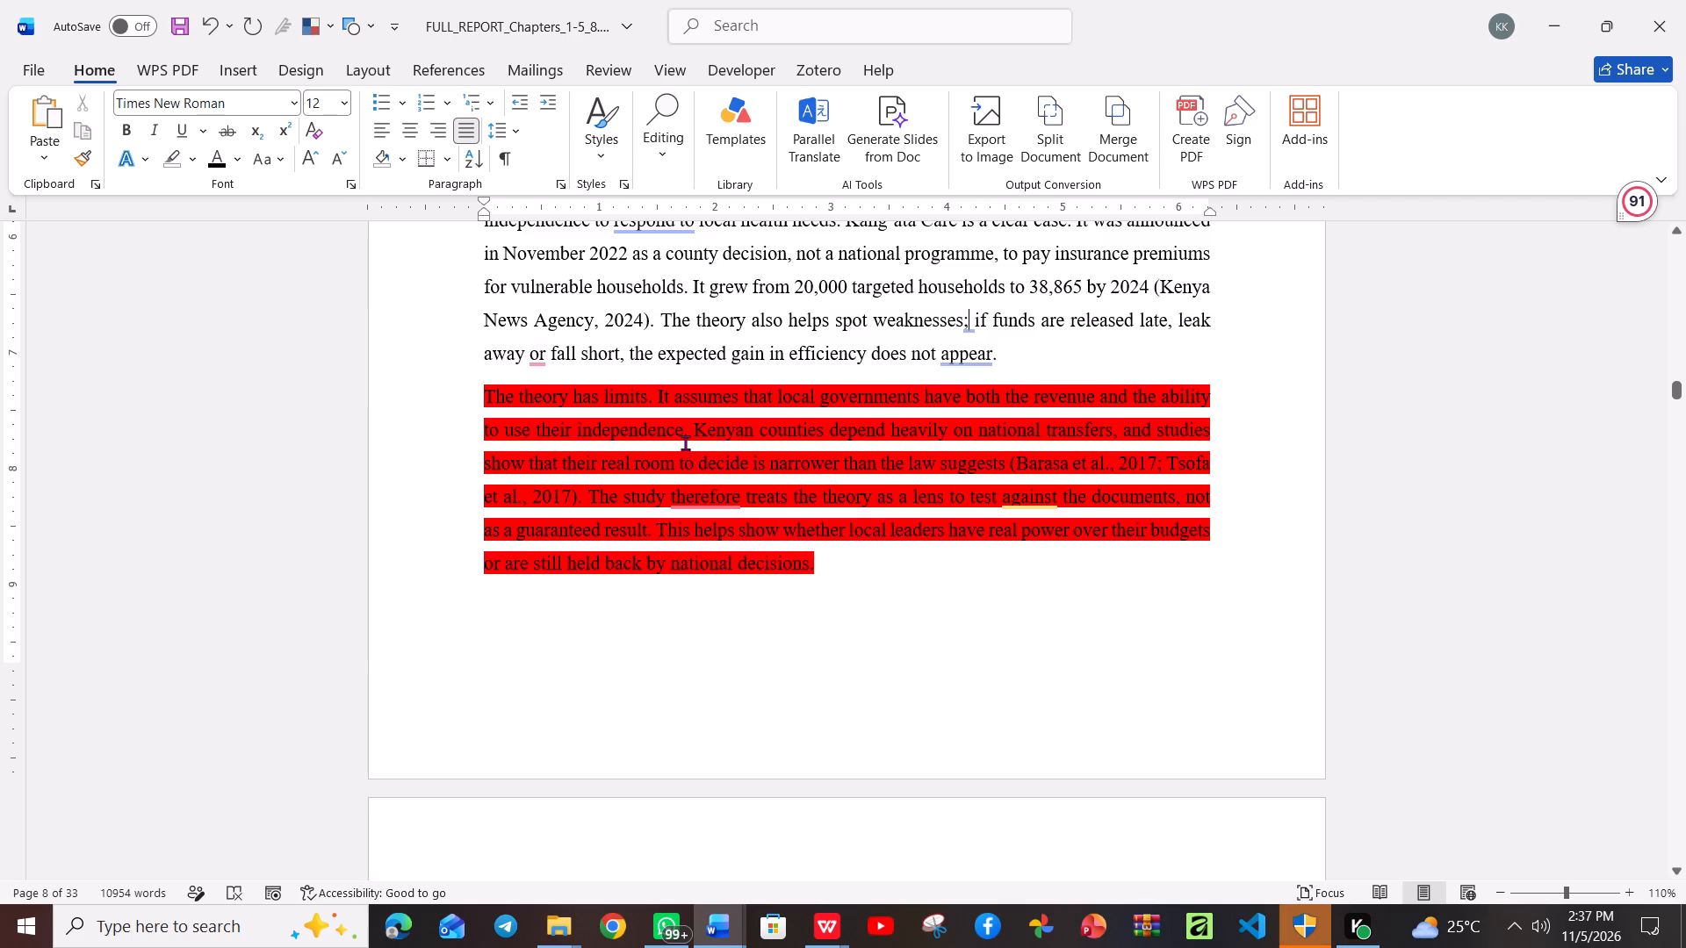
pyautogui.moveTo(685, 440); pyautogui.dragTo(487, 412)
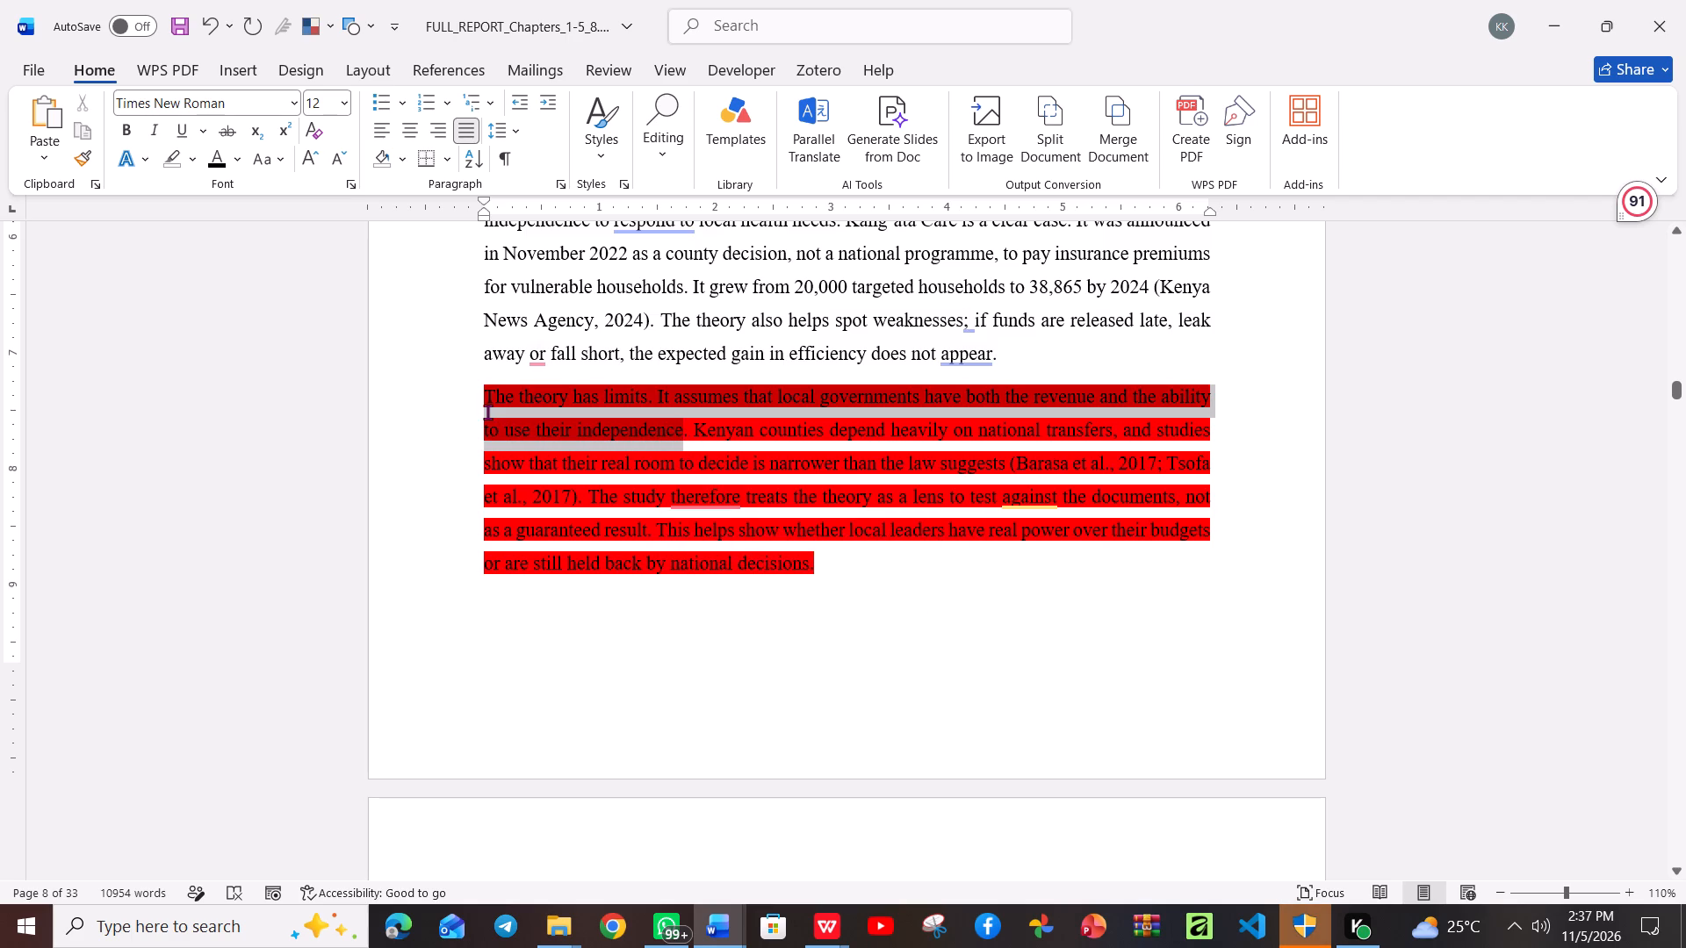
pyautogui.moveTo(487, 412); pyautogui.dragTo(493, 384)
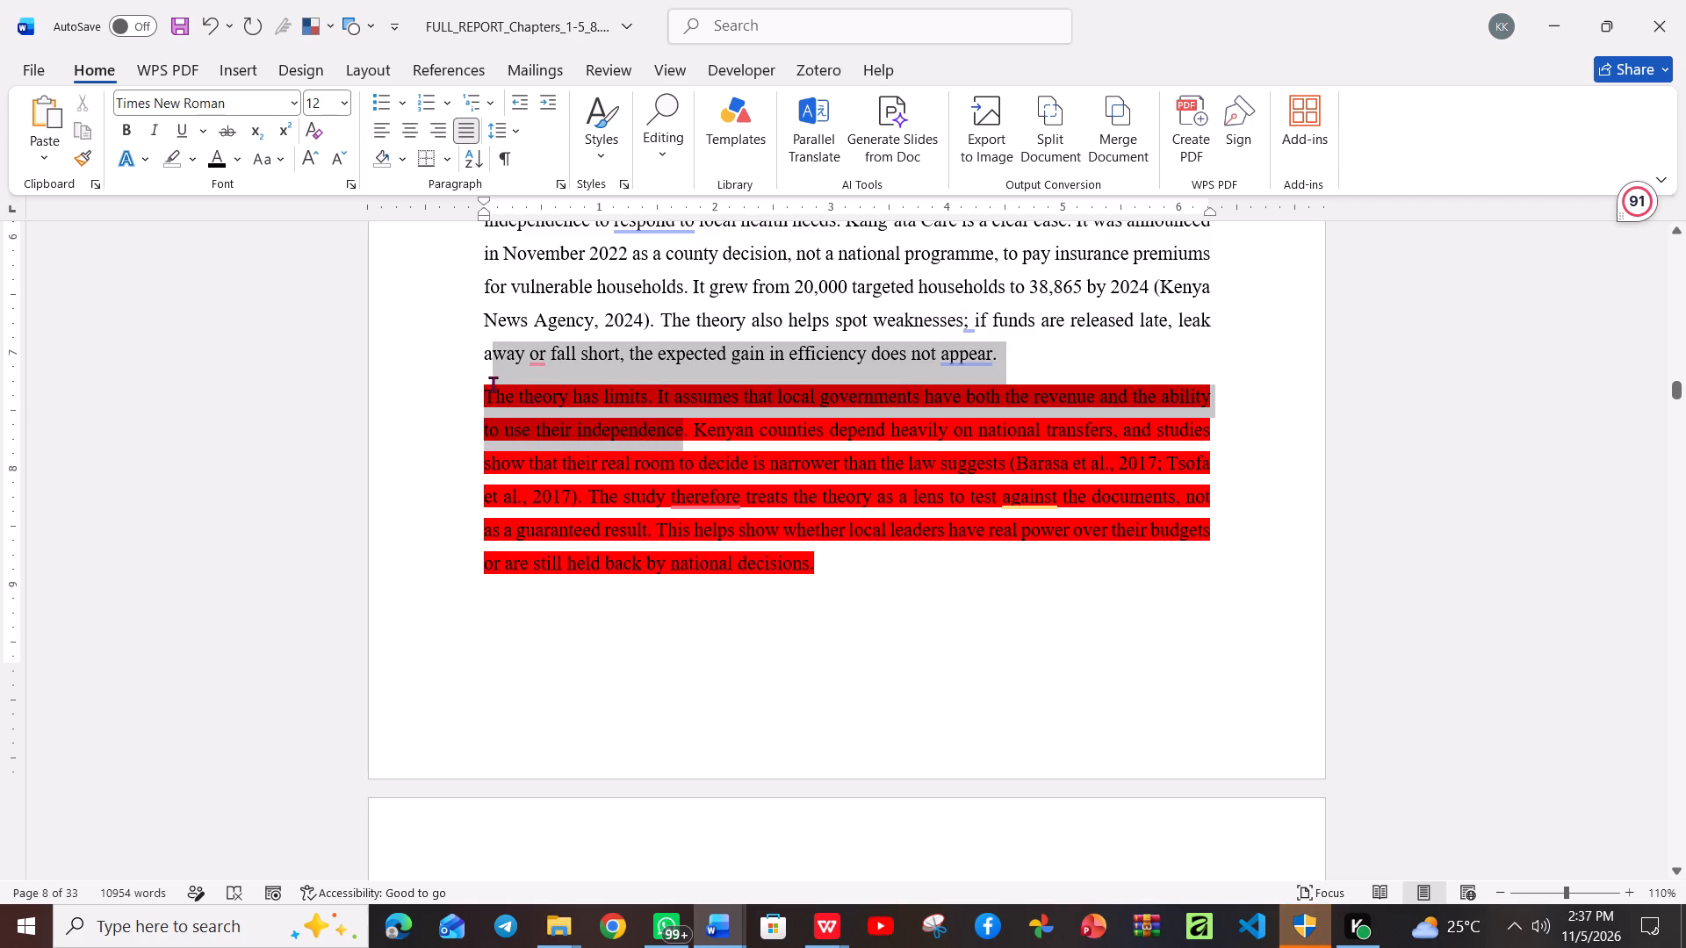
pyautogui.moveTo(493, 384); pyautogui.dragTo(479, 387)
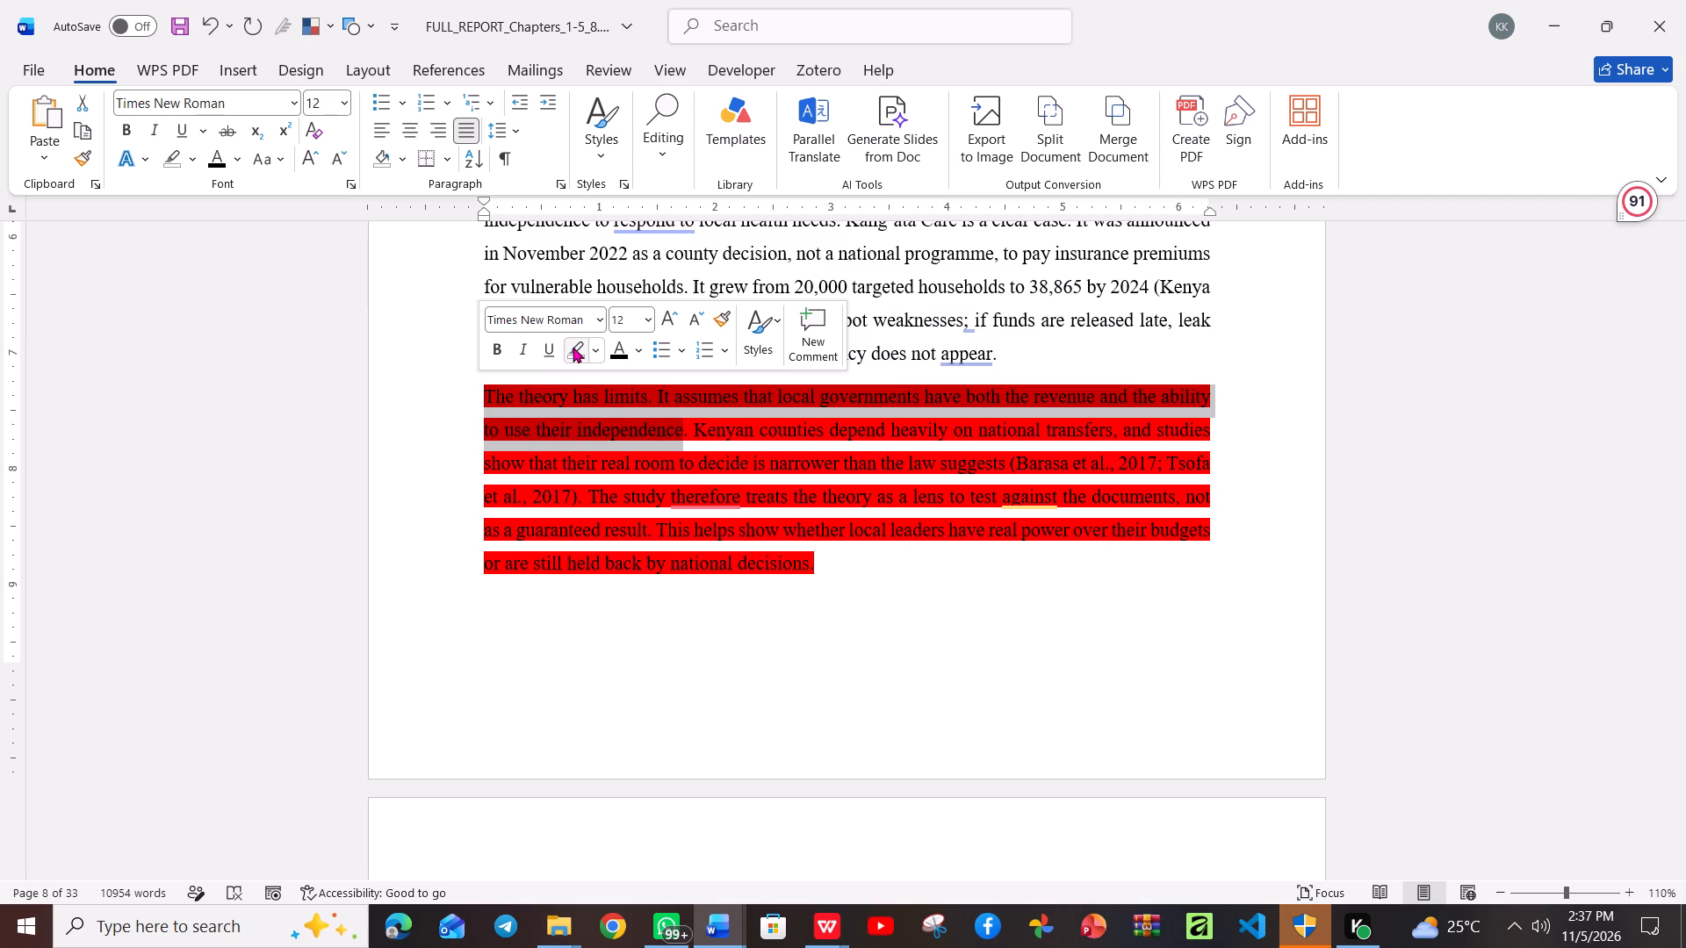
pyautogui.click(573, 347)
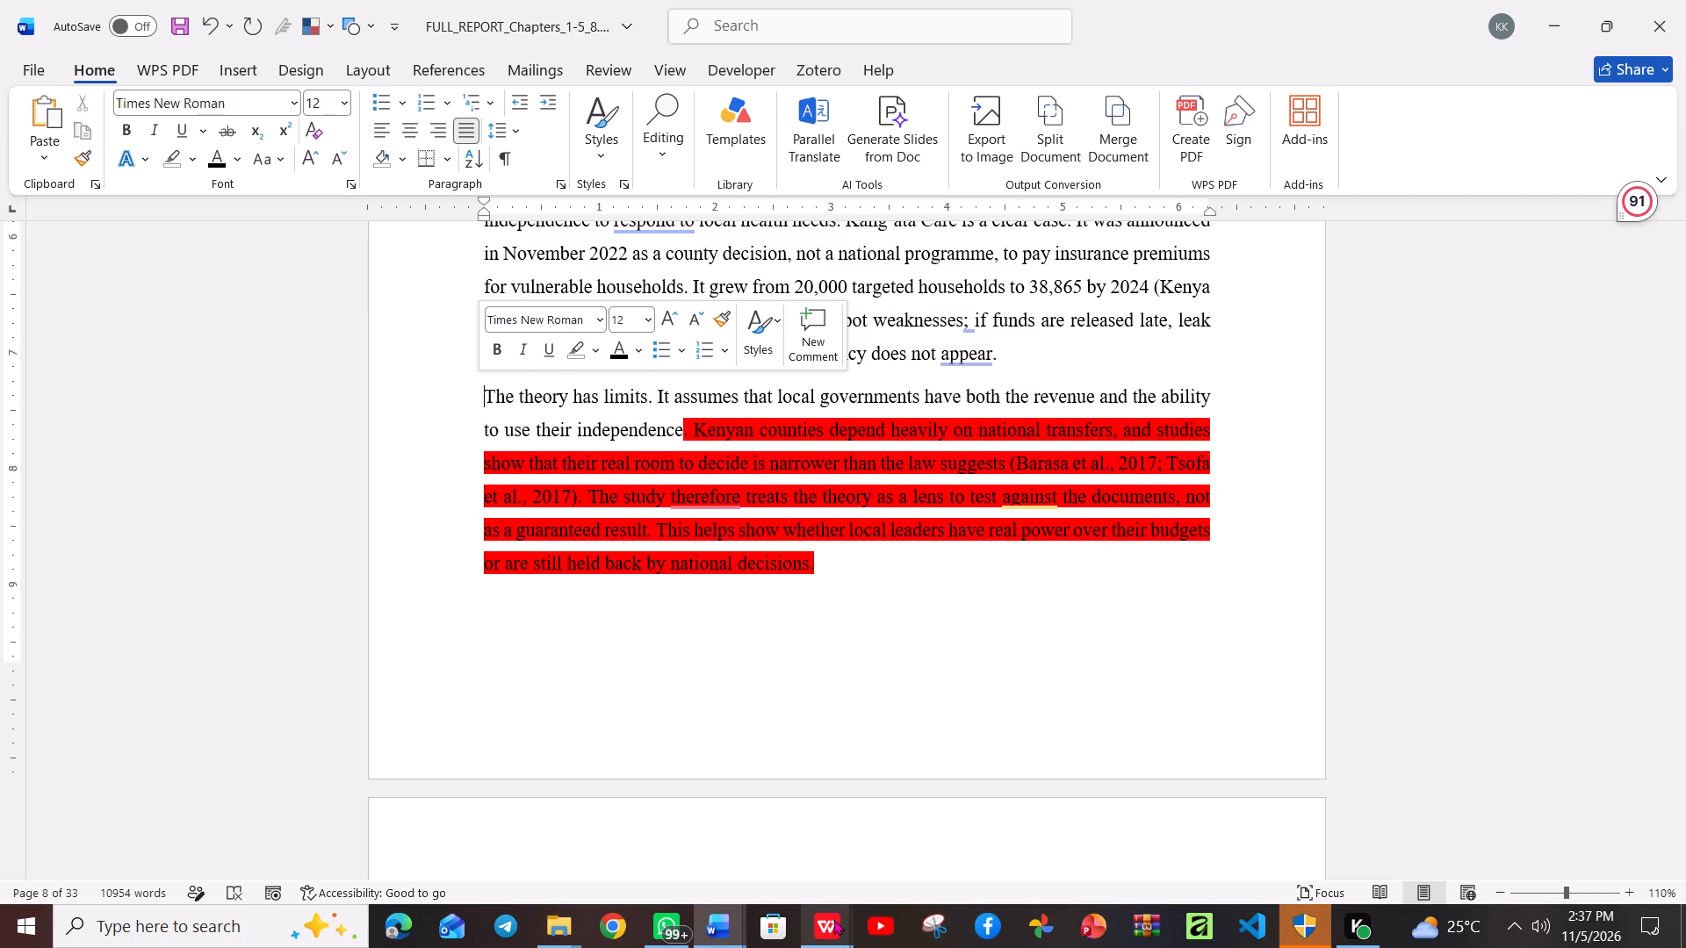
# Copy "autonomy" from the theory limits paragraph of the WPS Office version and paste it over "independence" in the Word report.
pyautogui.click(833, 919)
pyautogui.click(1159, 862)
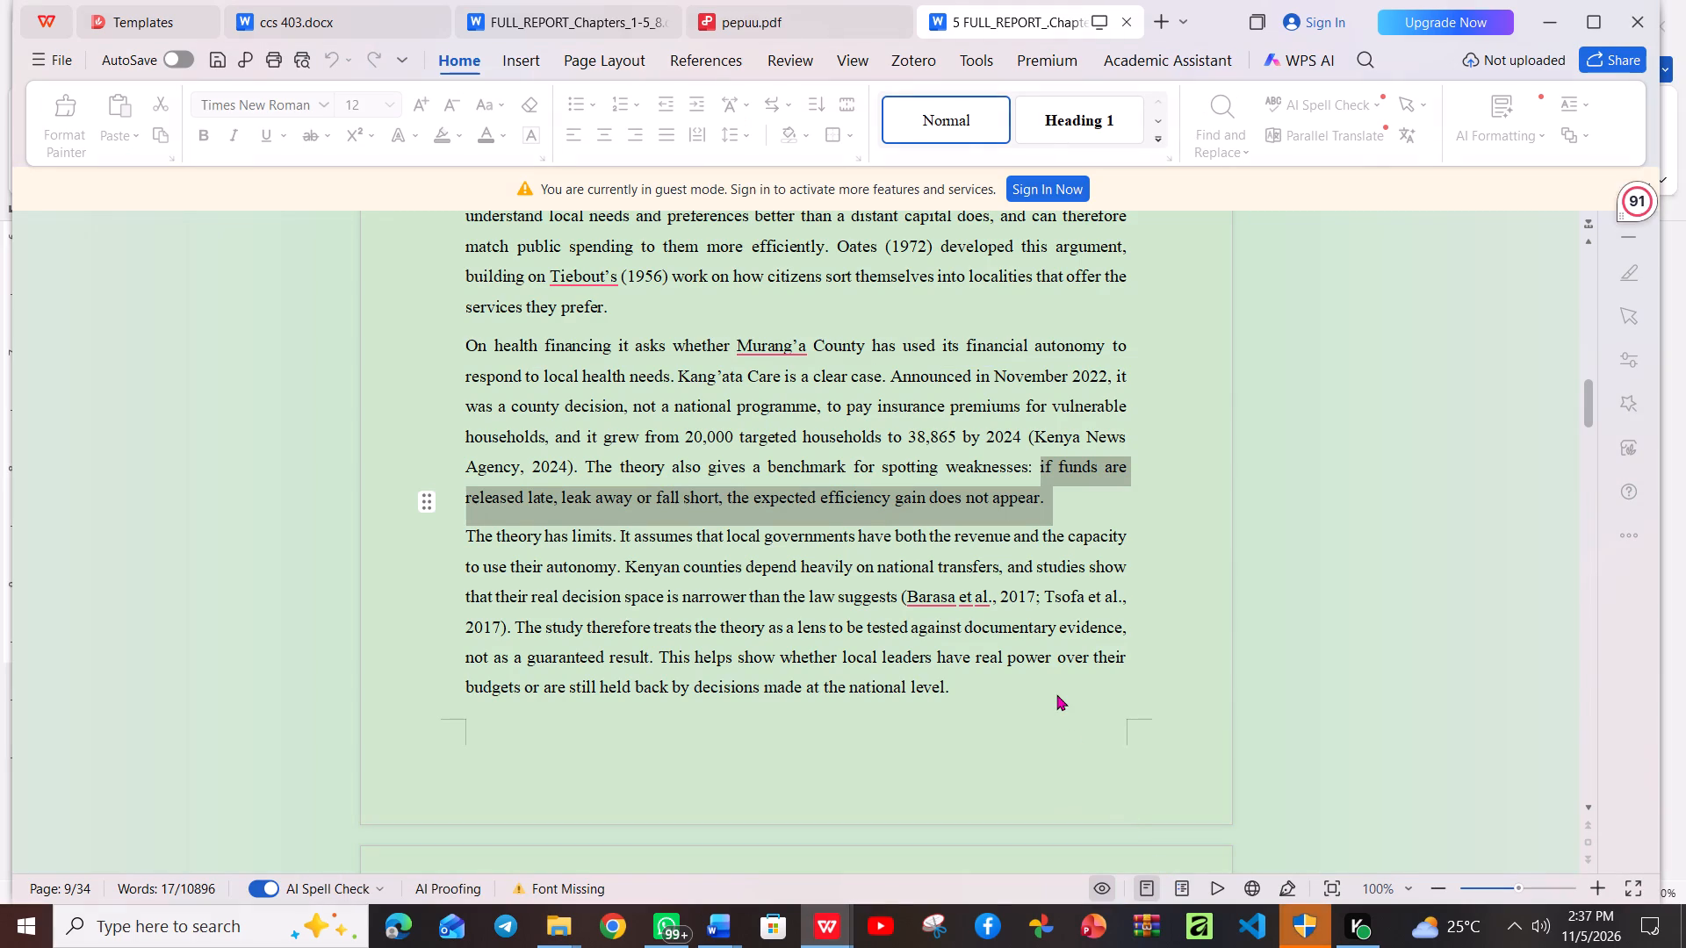
pyautogui.scroll(-1, 1056, 693)
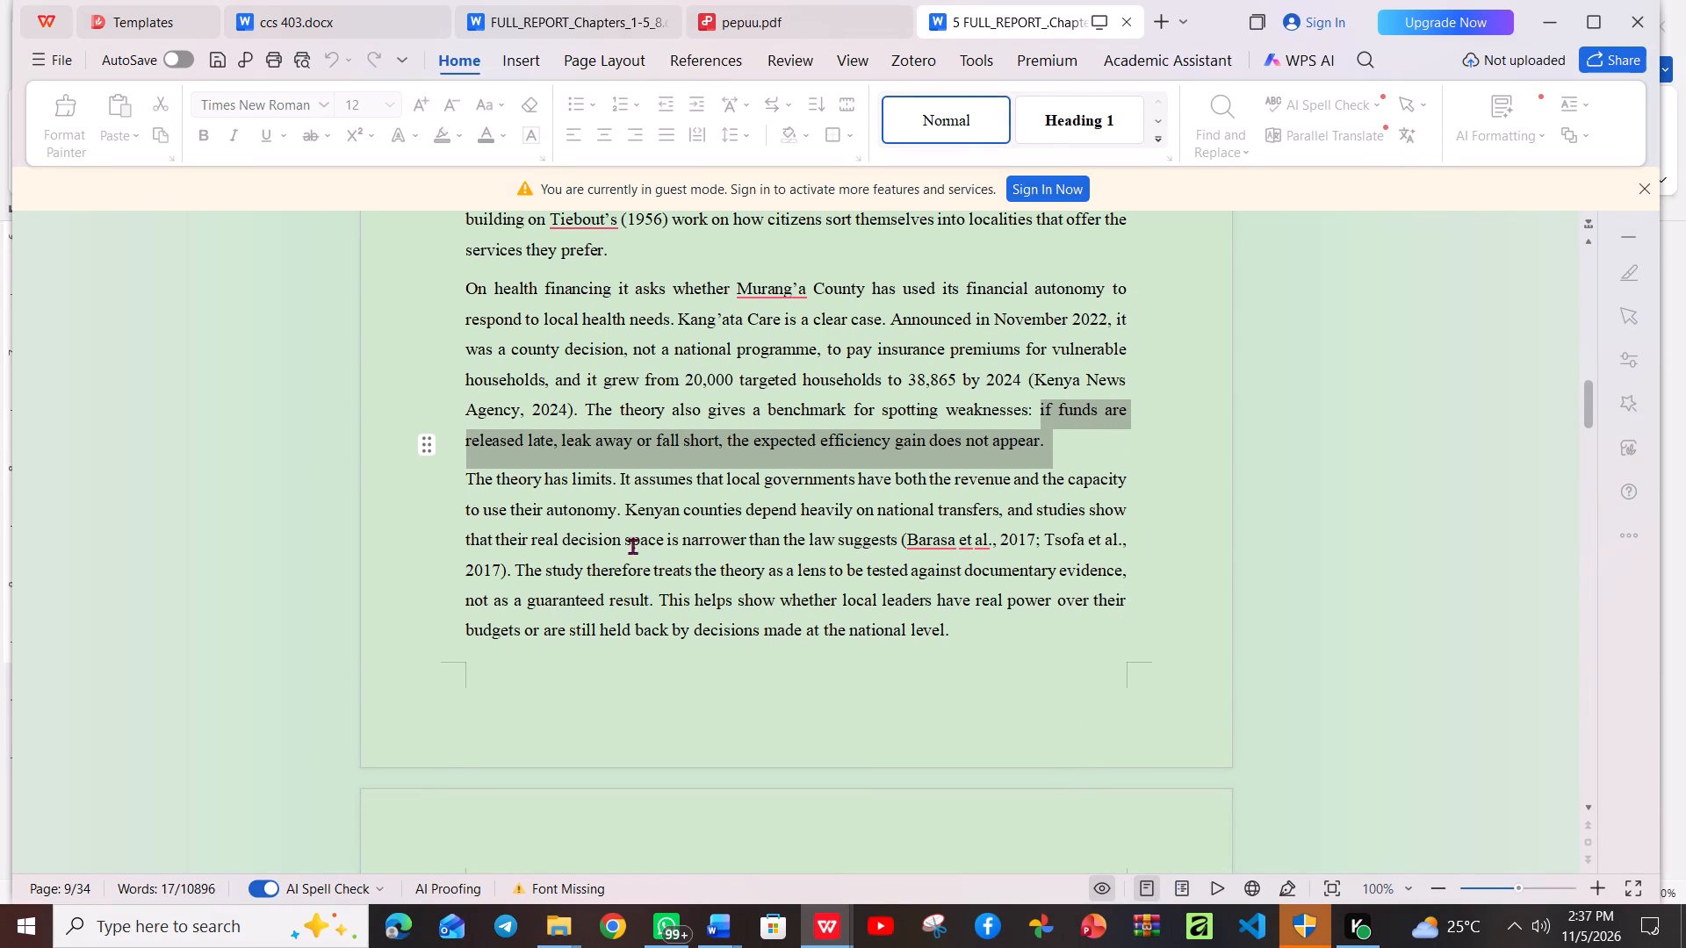
pyautogui.moveTo(613, 514); pyautogui.dragTo(546, 510)
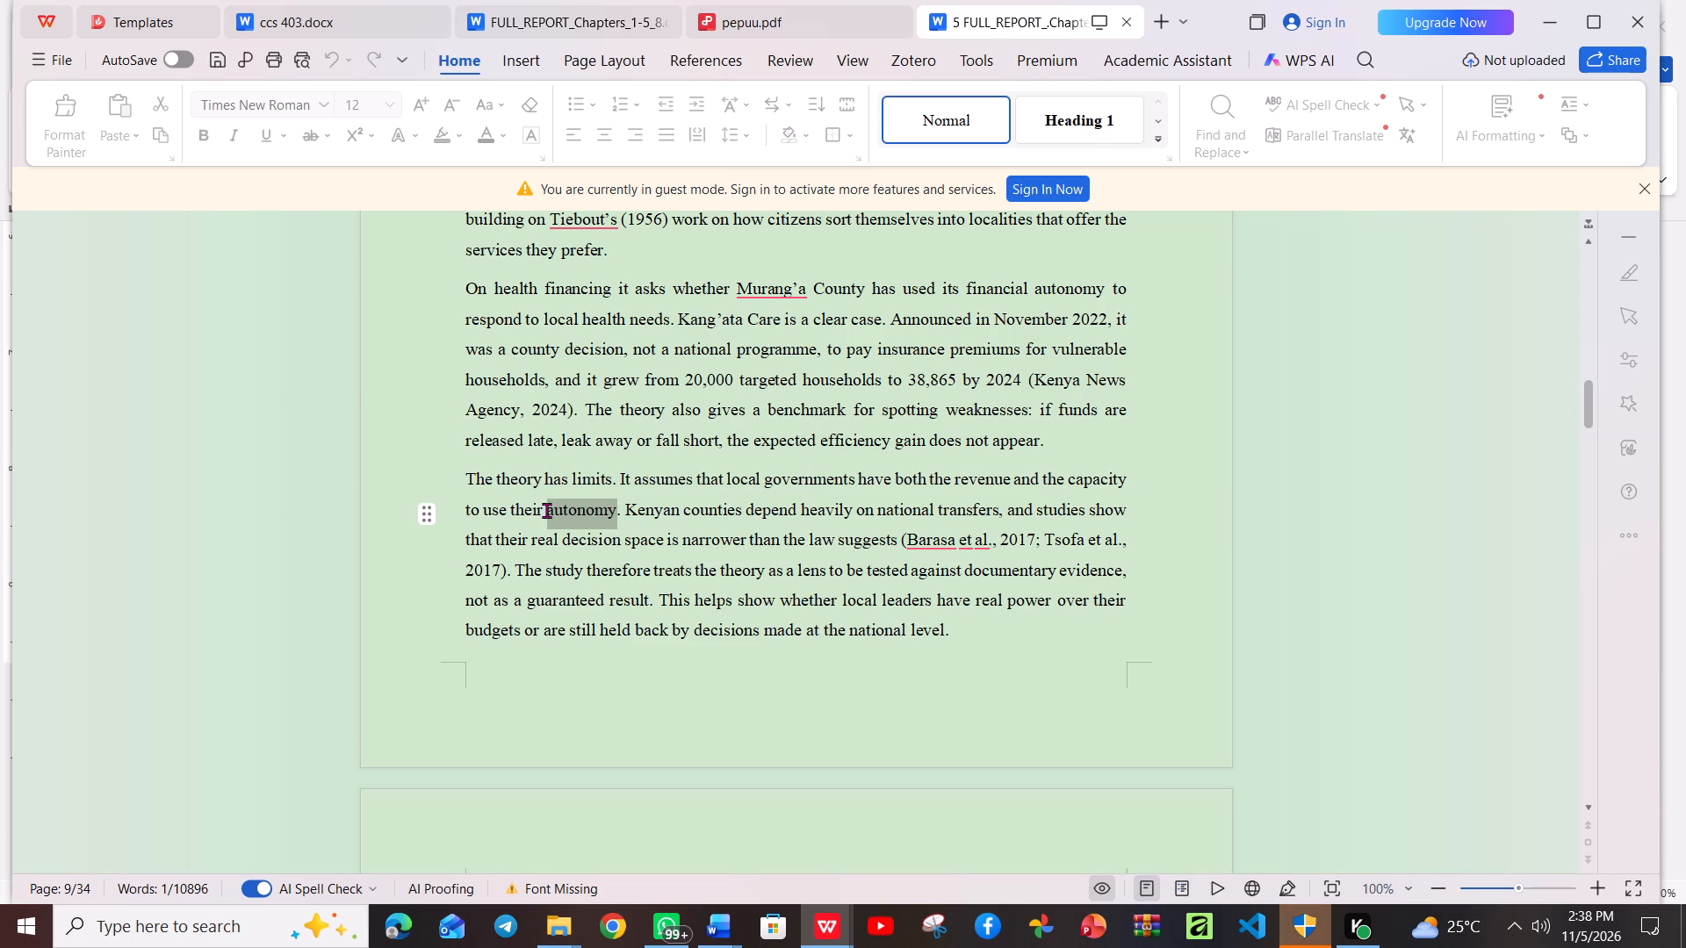
pyautogui.hotkey('ctrl', 'c')
pyautogui.click(717, 913)
pyautogui.click(1212, 846)
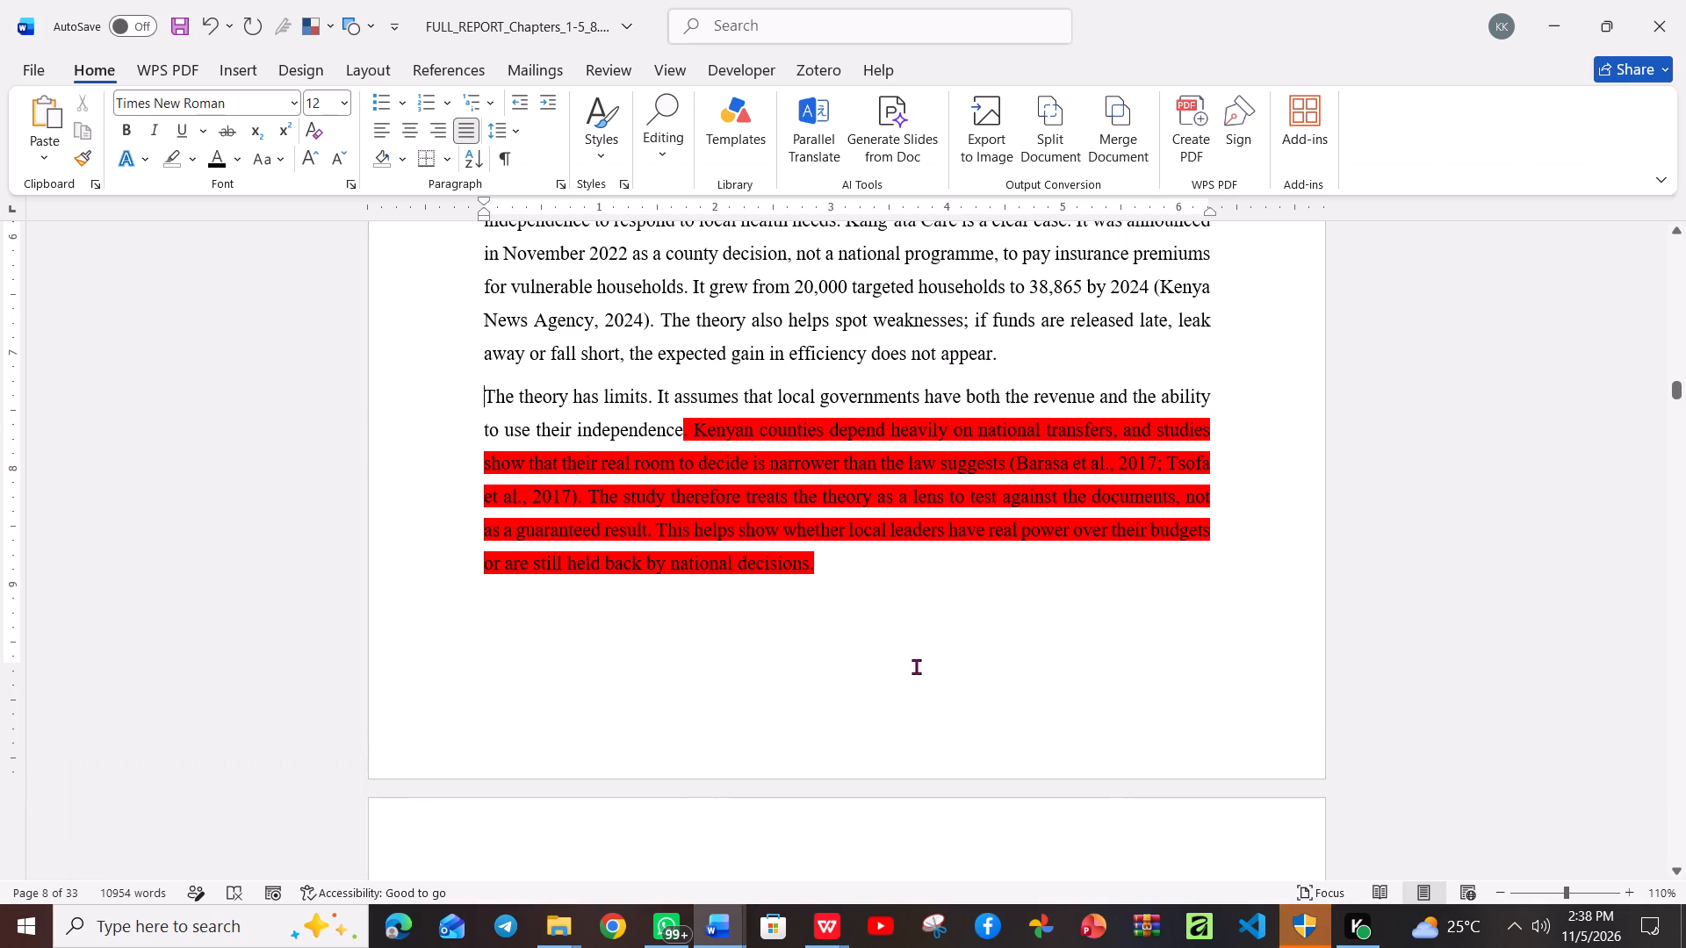
pyautogui.moveTo(578, 428); pyautogui.dragTo(681, 435)
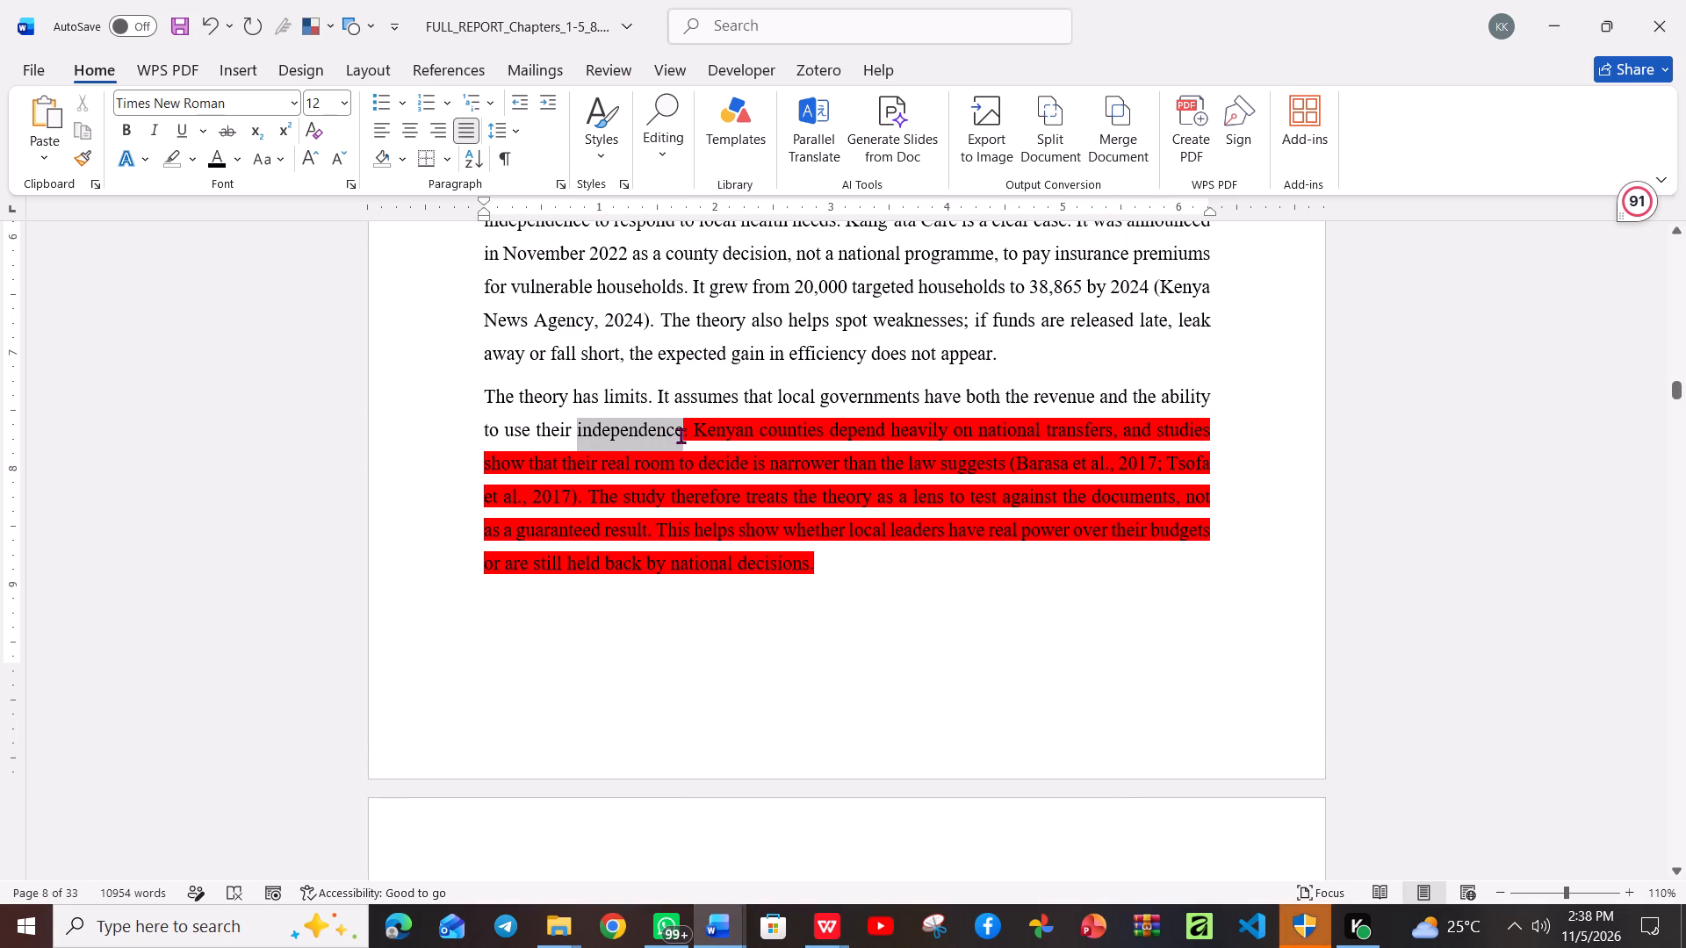
pyautogui.moveTo(681, 435); pyautogui.dragTo(681, 434)
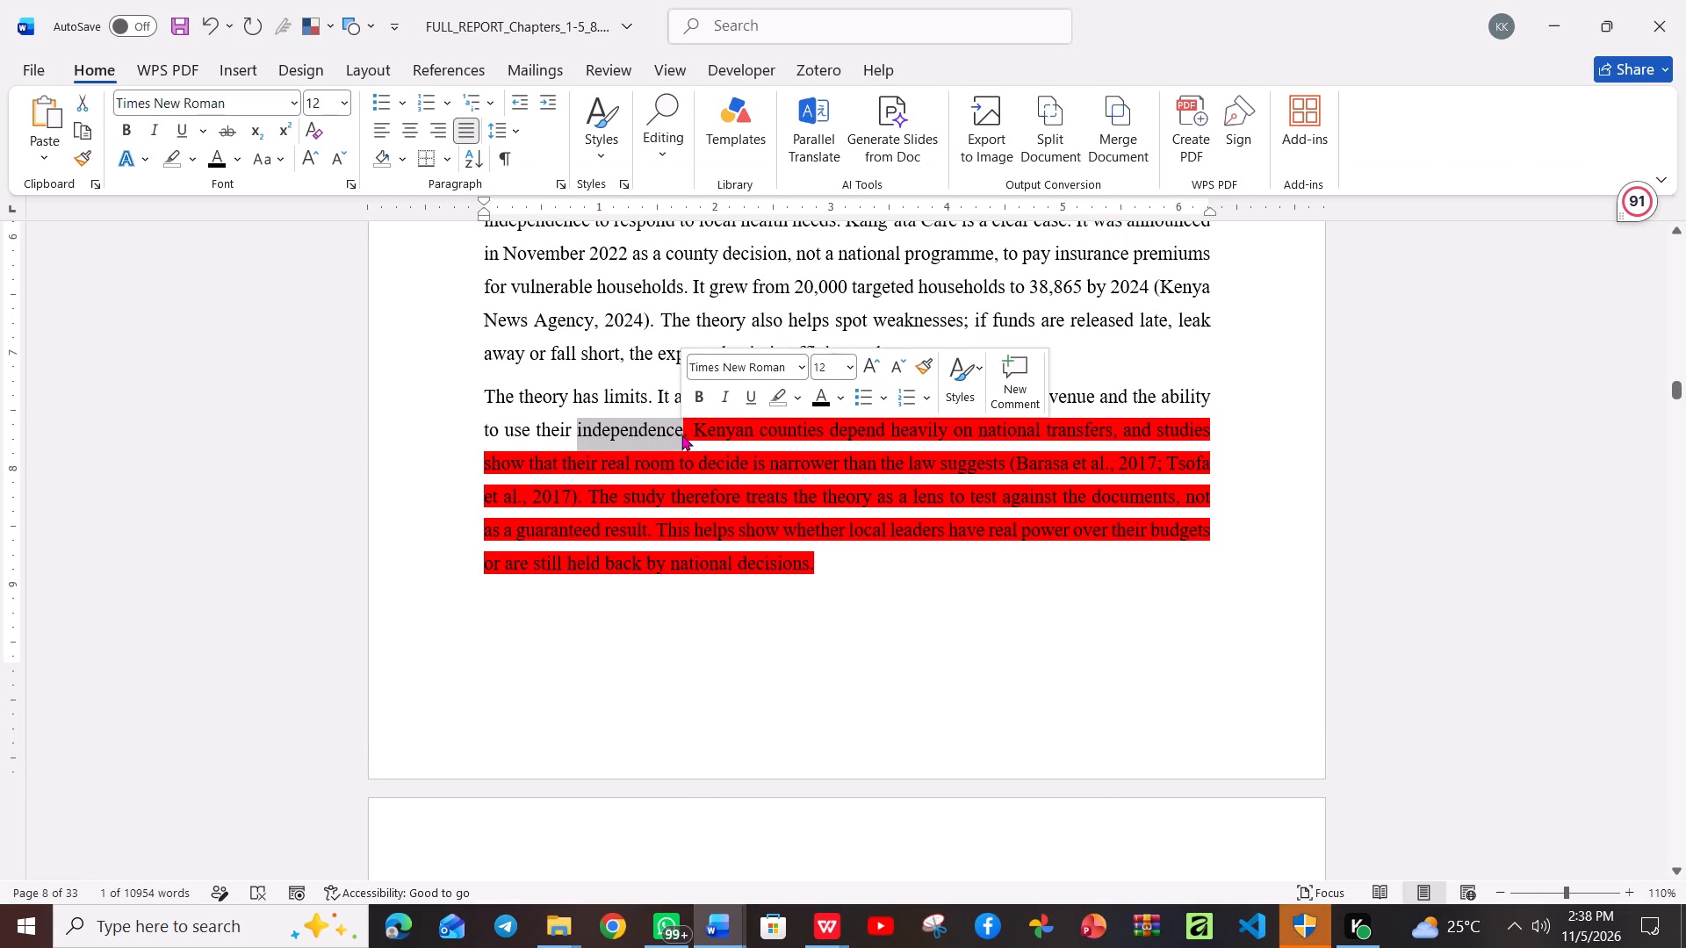
pyautogui.hotkey('ctrl', 'v')
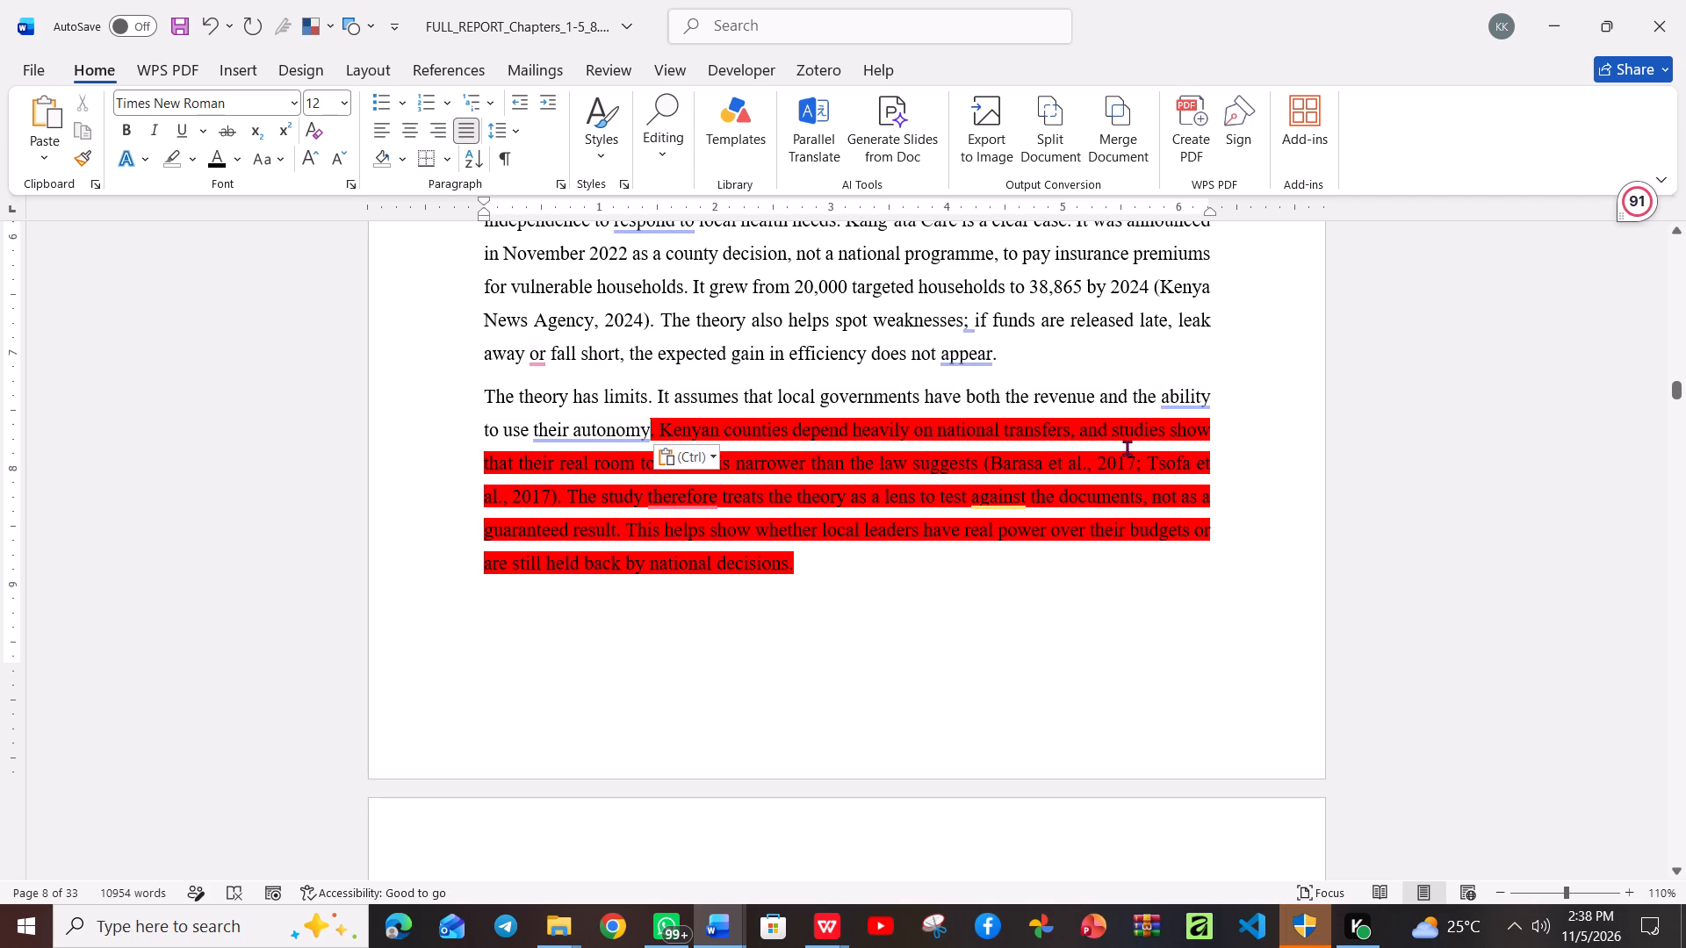
# Open the yellow-highlighted Word copy of the report and examine its section 2.2.1 health financing and theory limits paragraphs.
pyautogui.click(723, 941)
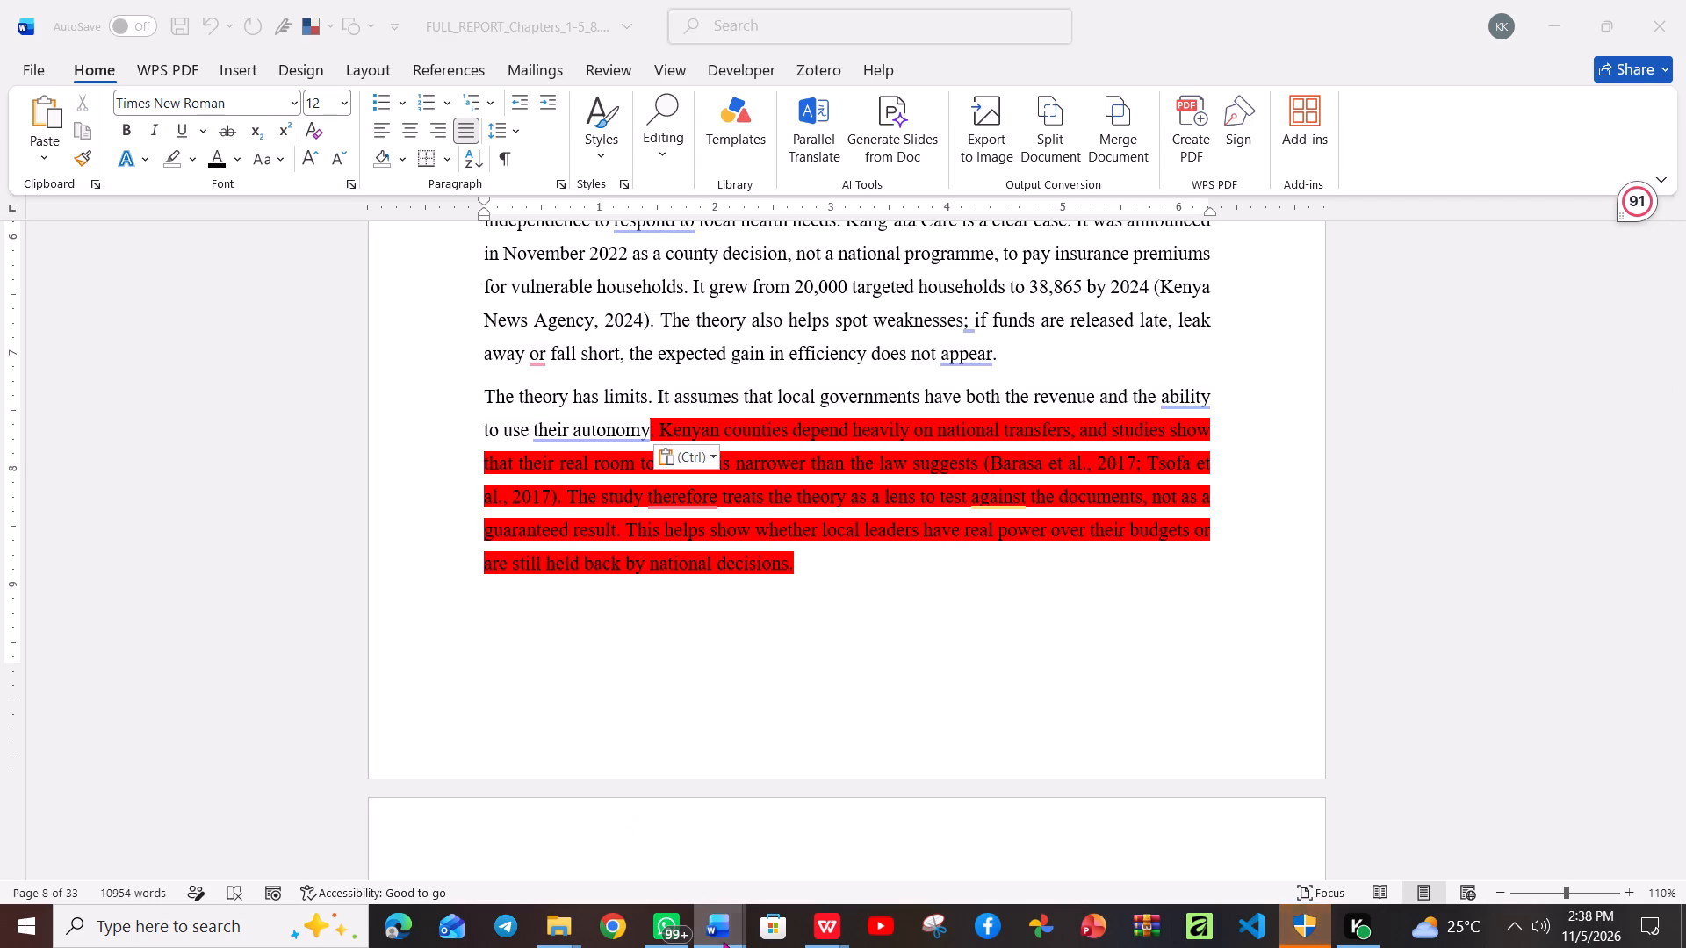
pyautogui.click(342, 856)
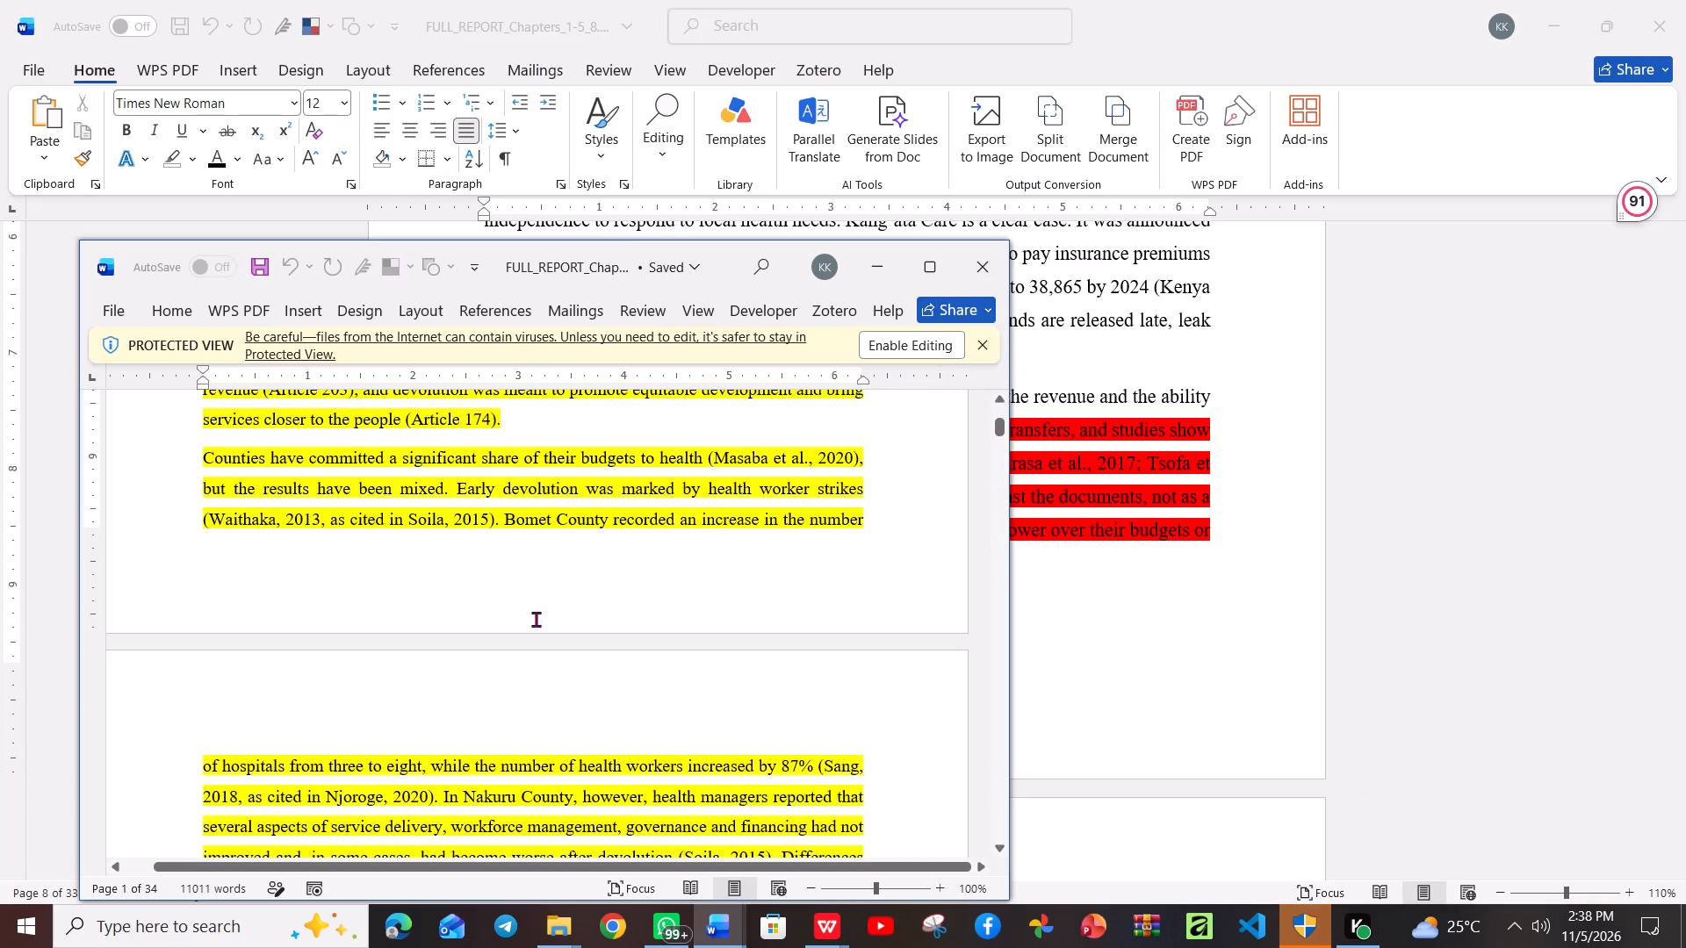
pyautogui.scroll(-10, 493, 454)
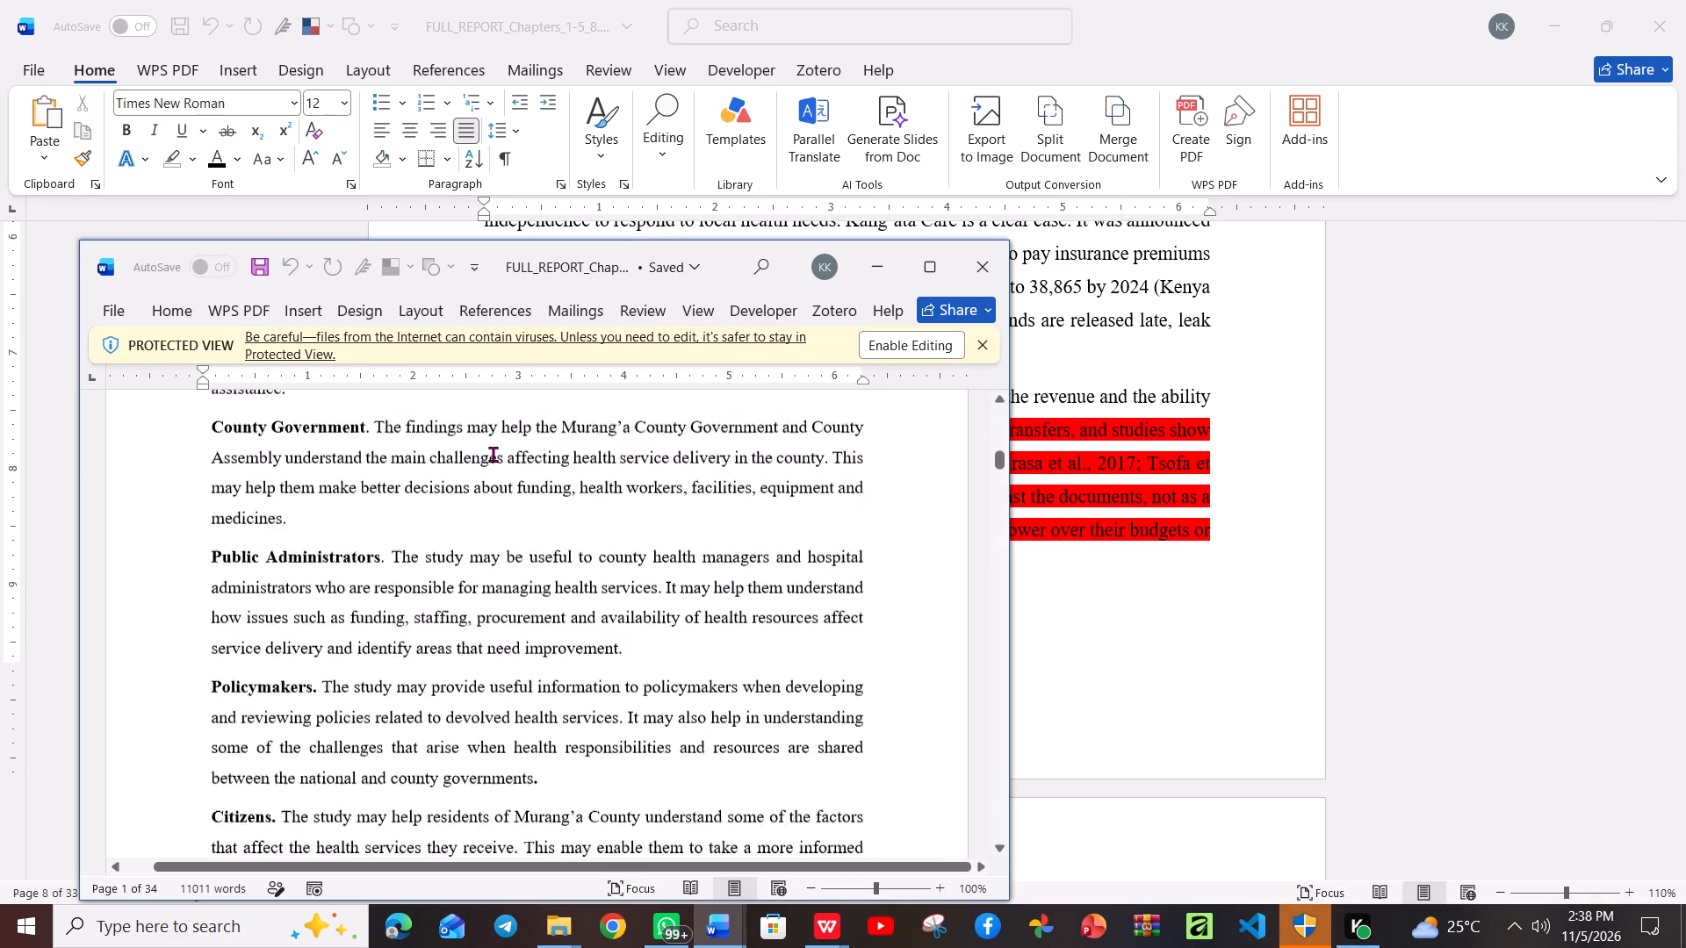
pyautogui.scroll(-12, 493, 454)
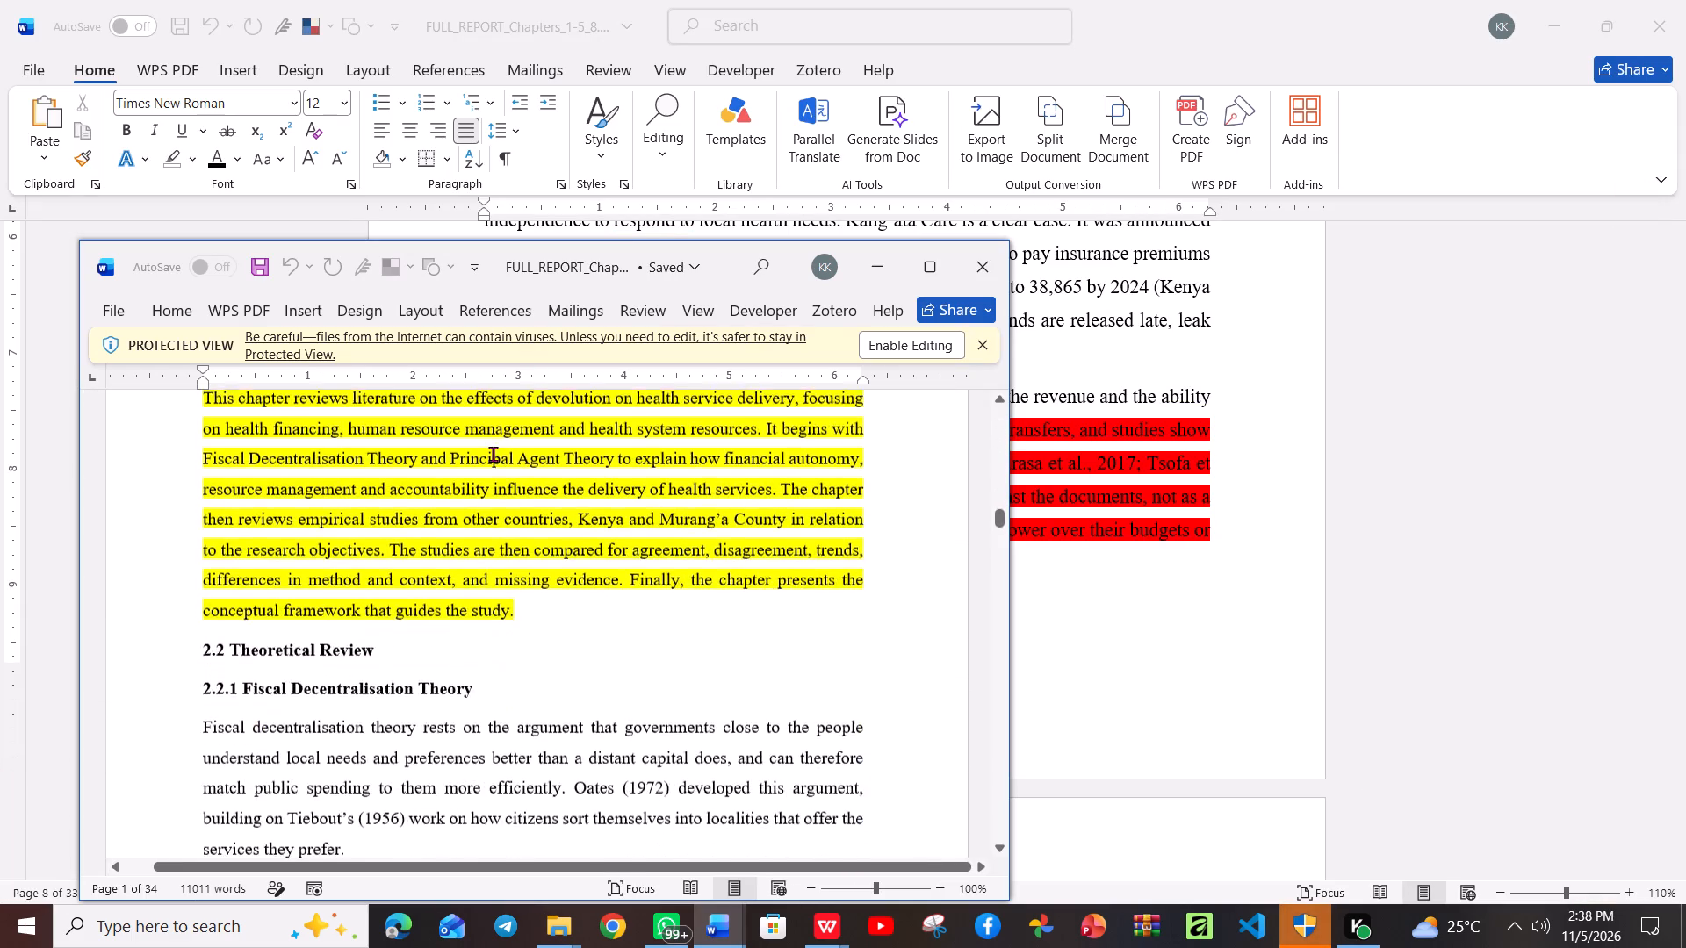
pyautogui.scroll(-10, 493, 454)
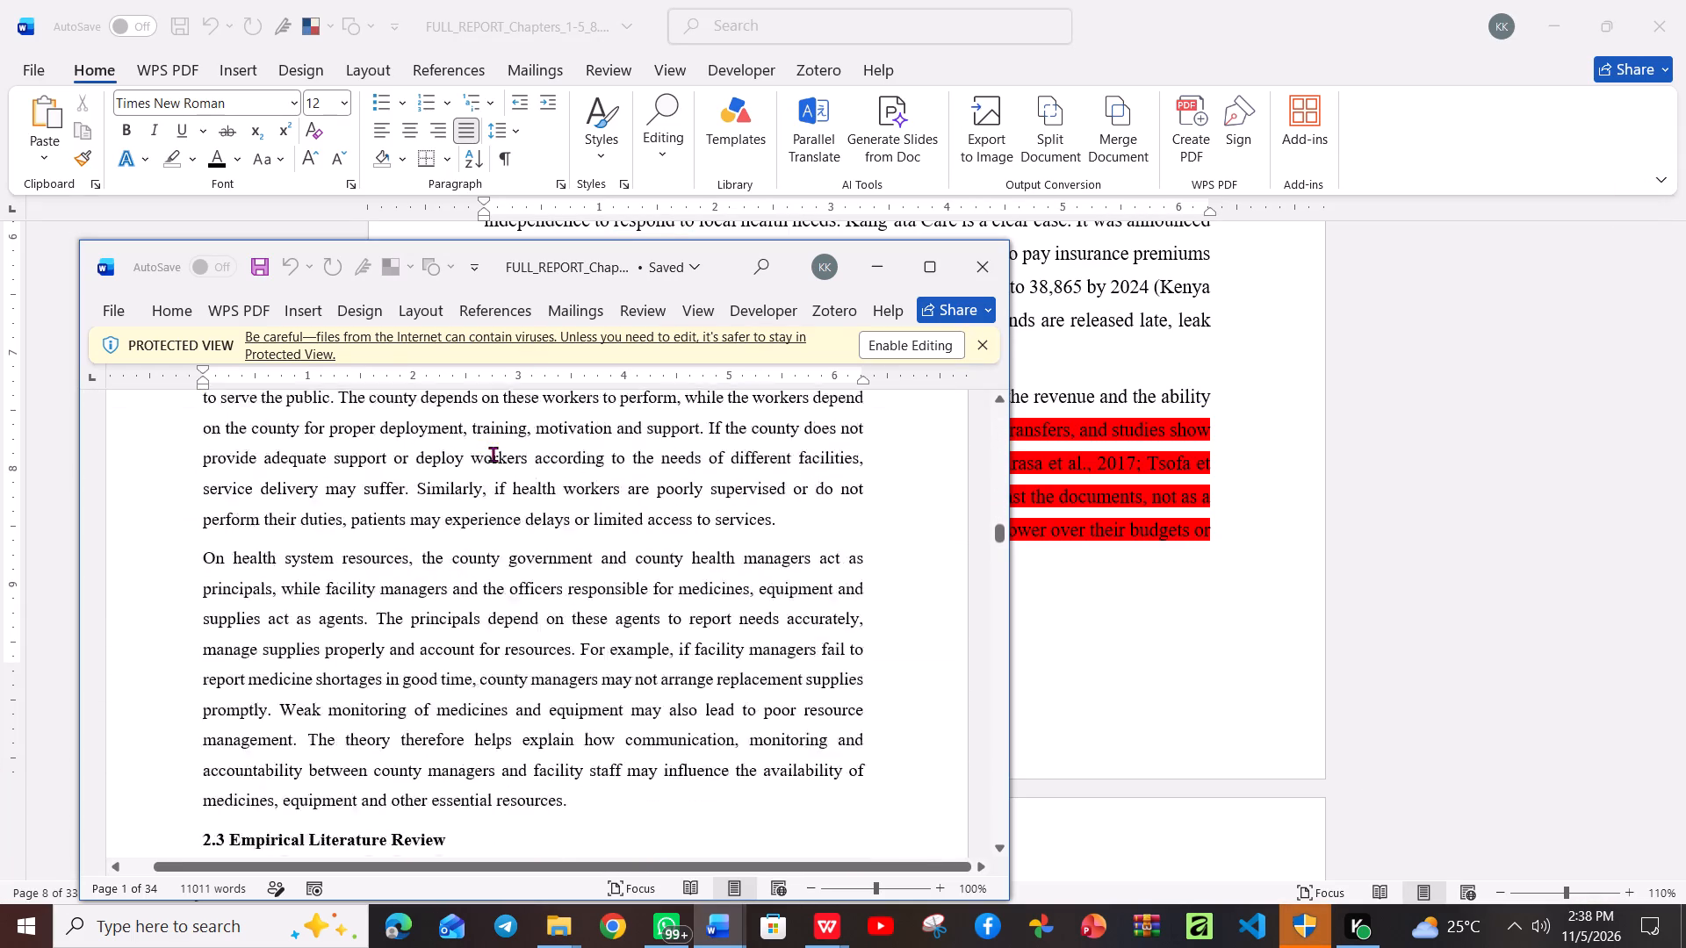
pyautogui.scroll(4, 493, 454)
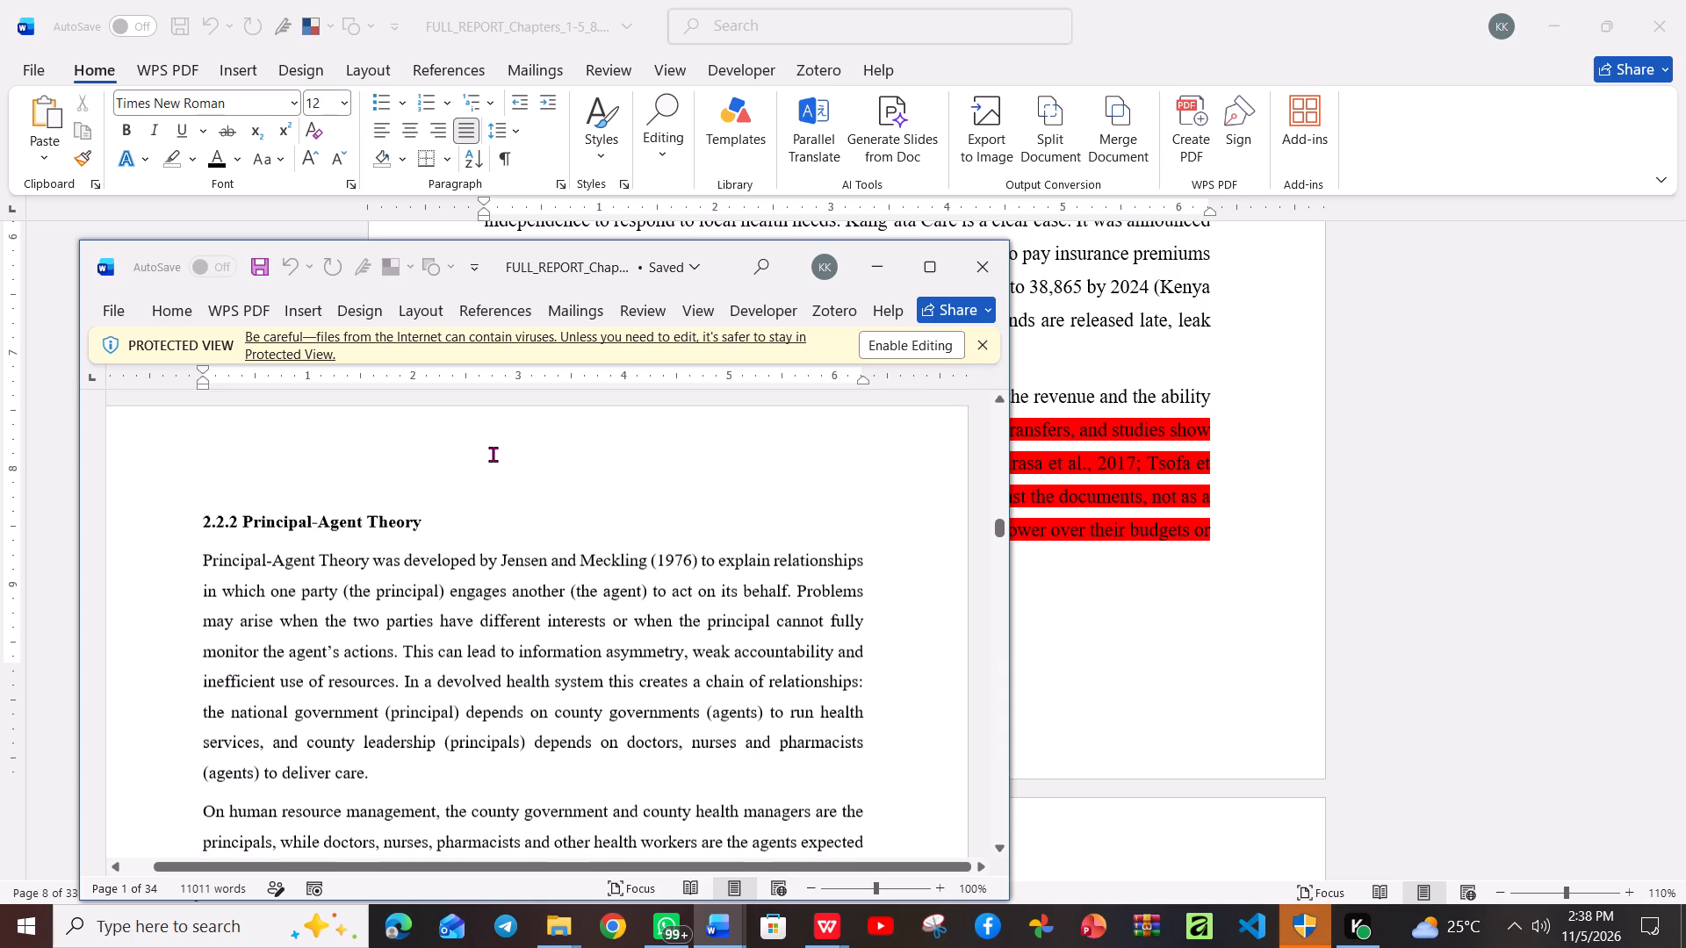
pyautogui.scroll(5, 493, 454)
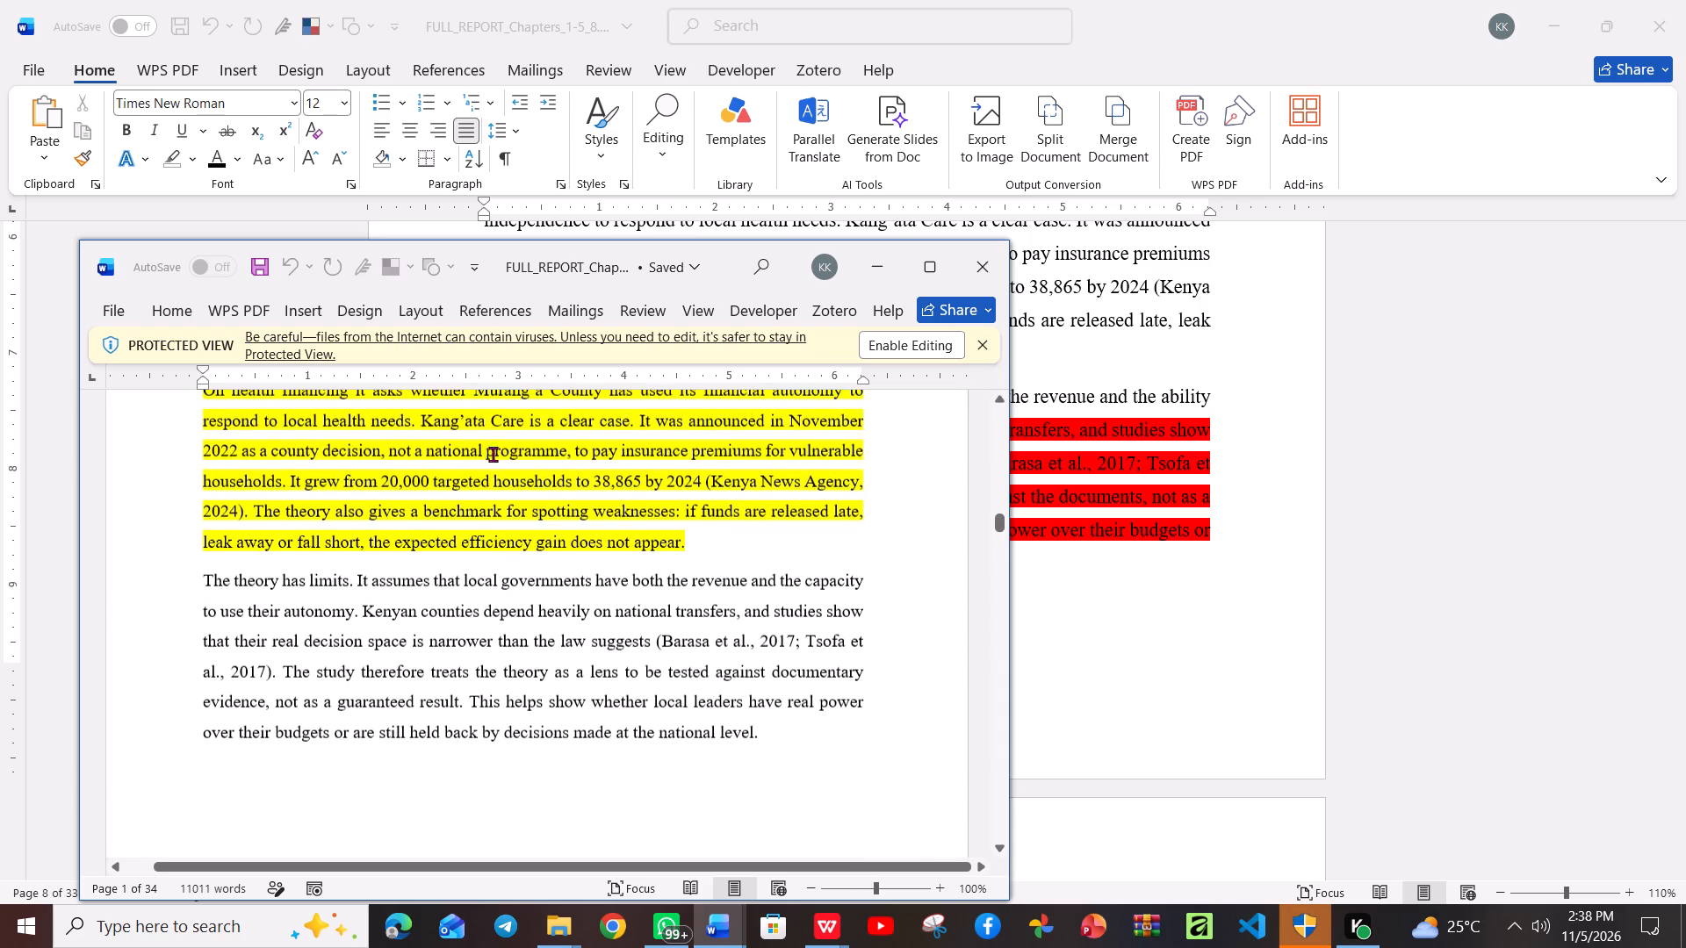
pyautogui.scroll(2, 493, 454)
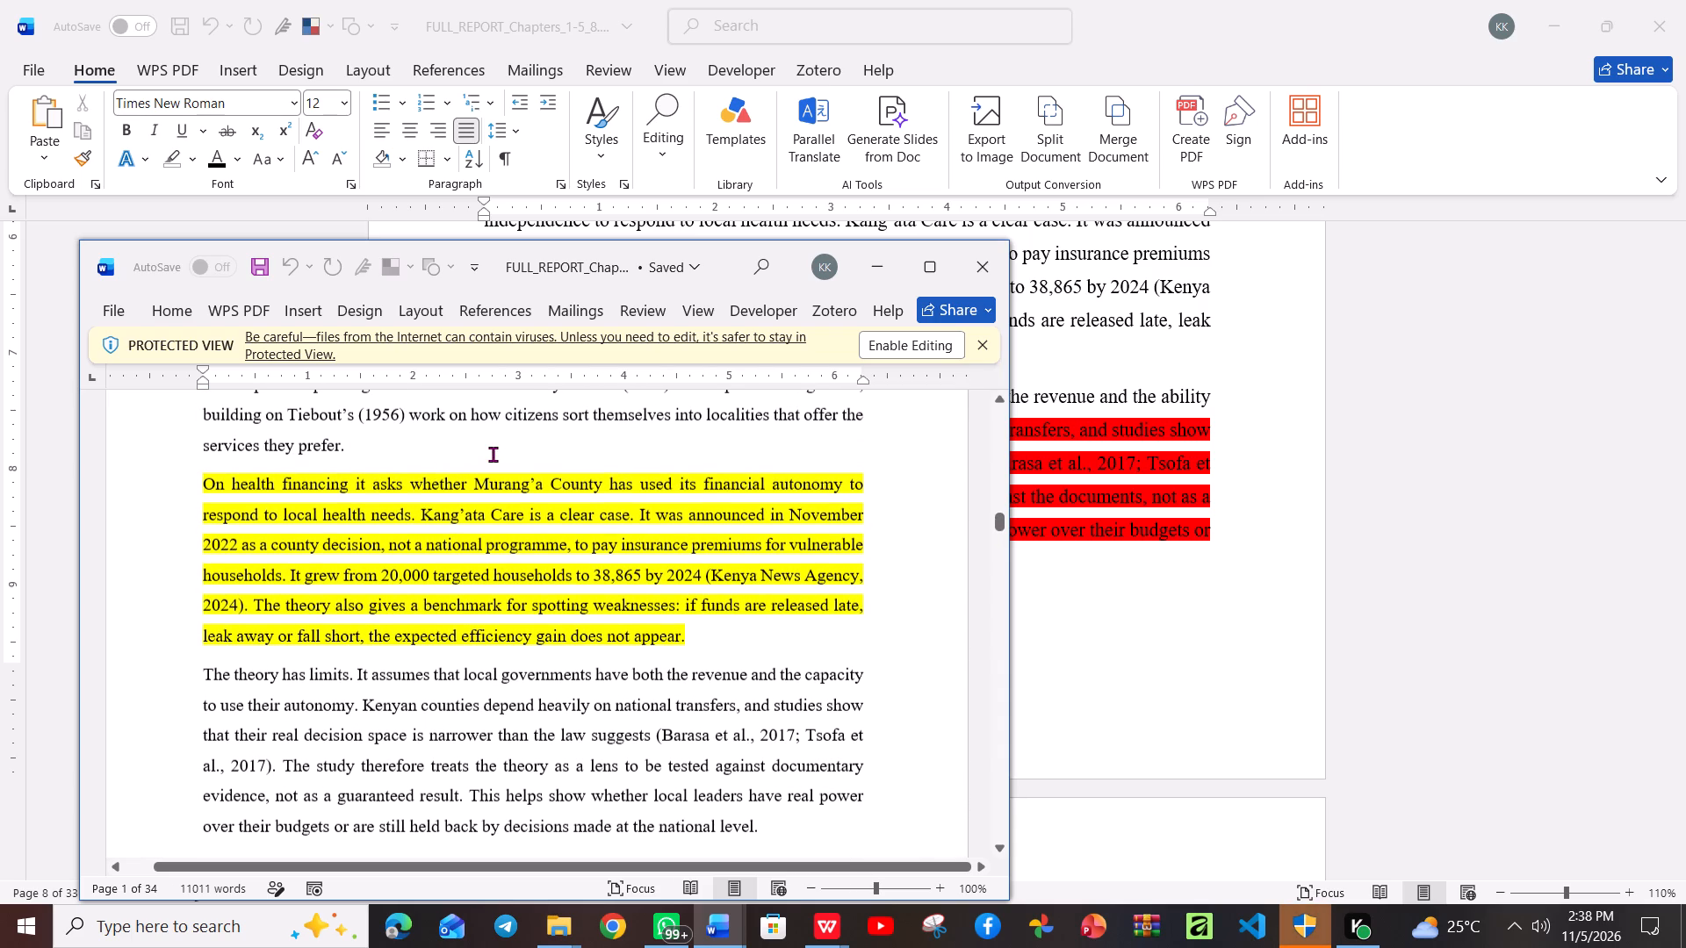
pyautogui.scroll(-1, 493, 454)
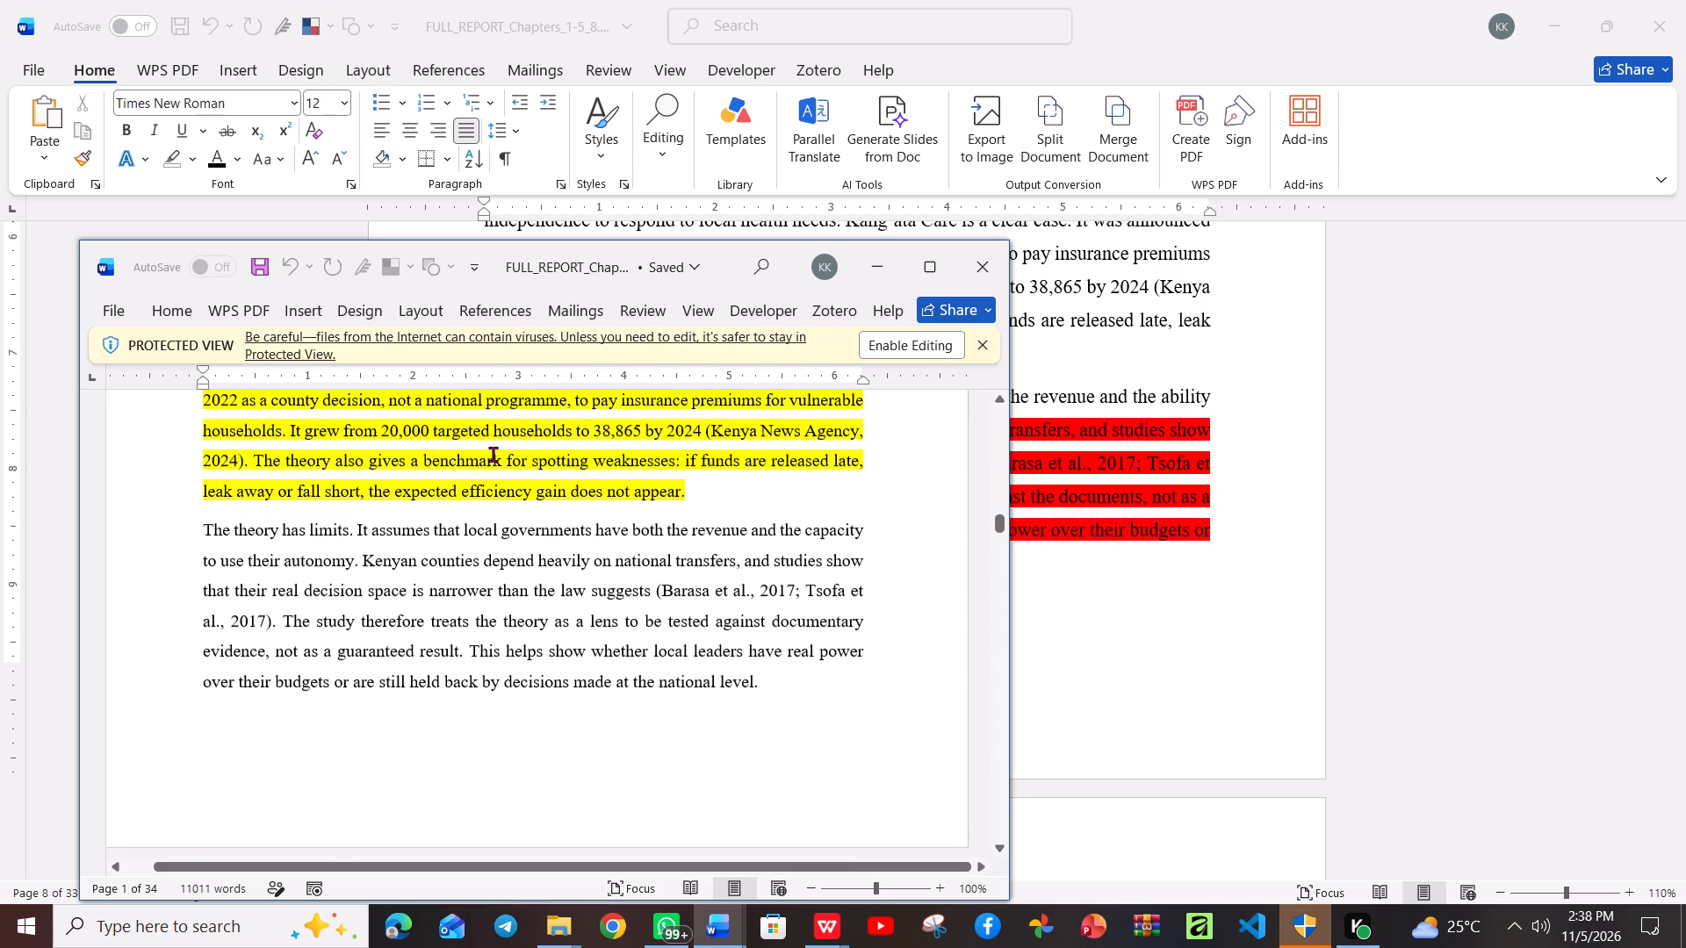
pyautogui.scroll(-2, 493, 454)
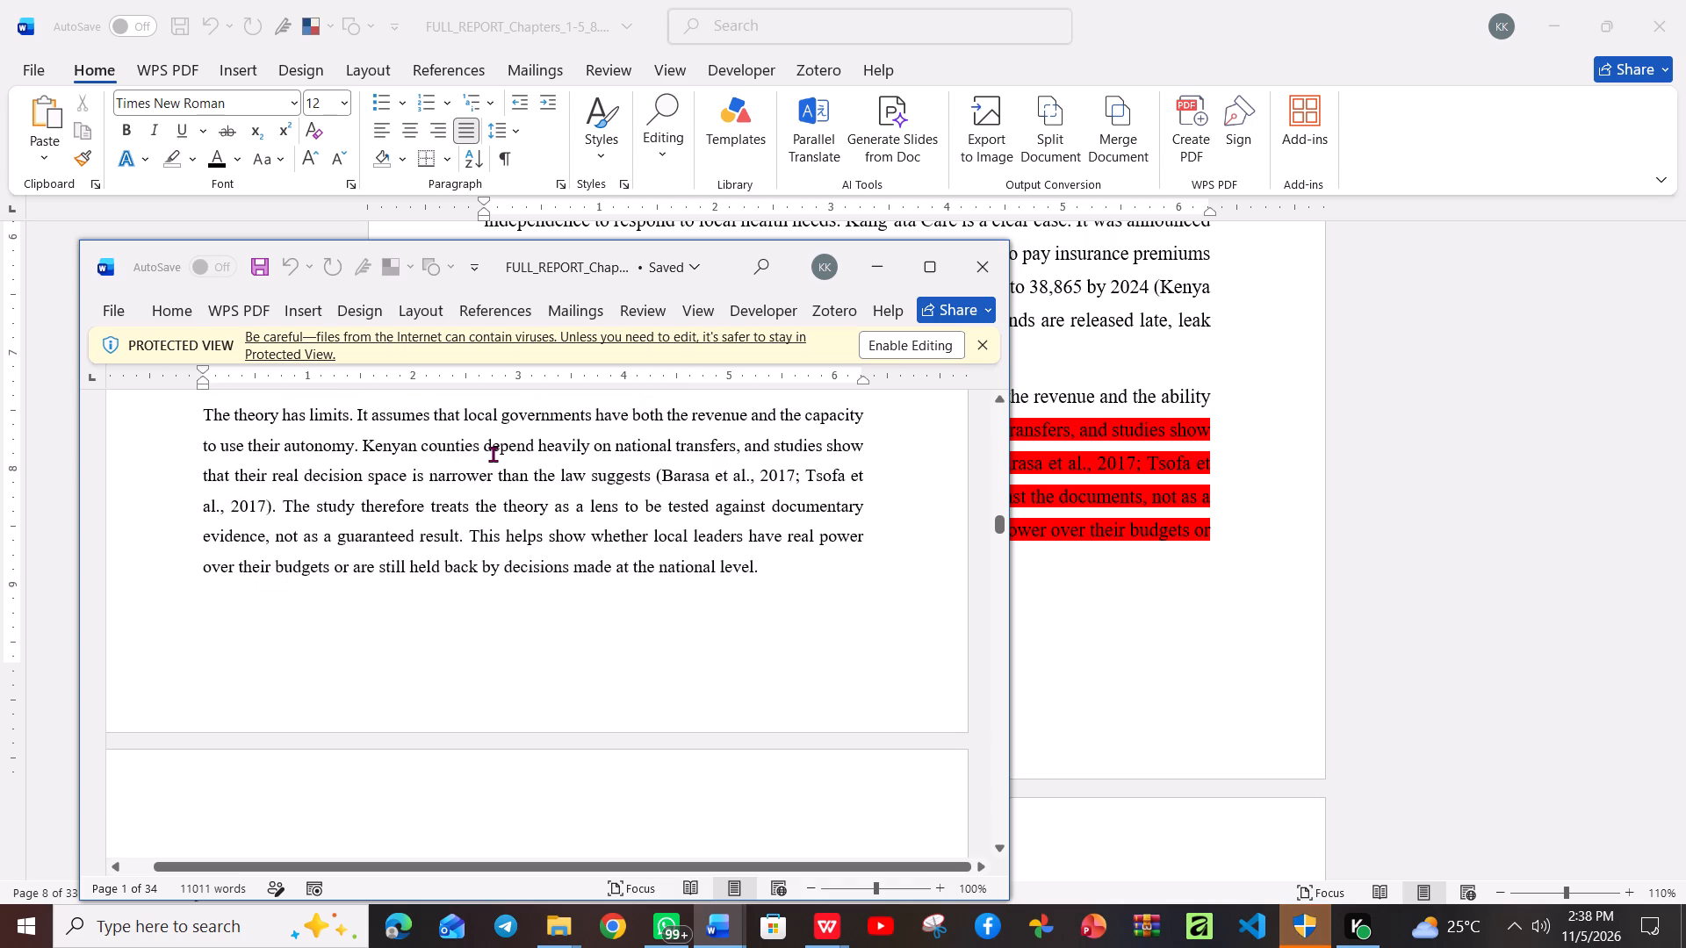
# Compare the theory limits paragraph at the end of section 2.2.1 in the Word report with the unhighlighted Protected View copy.
pyautogui.click(1102, 579)
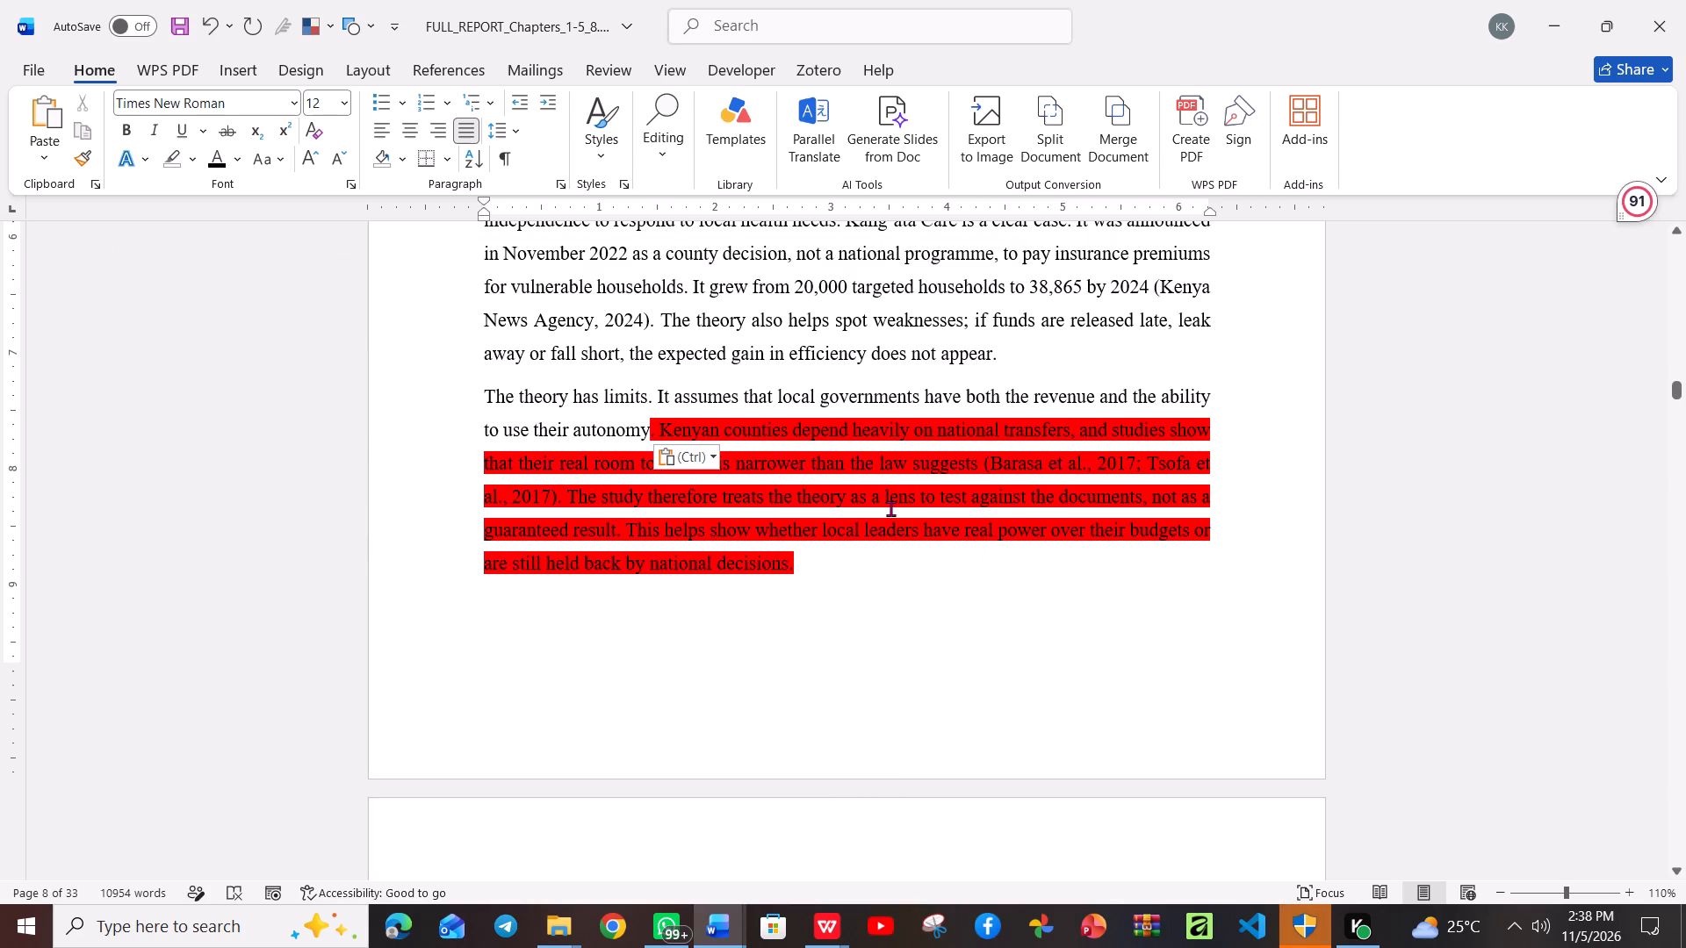
pyautogui.scroll(-1, 814, 576)
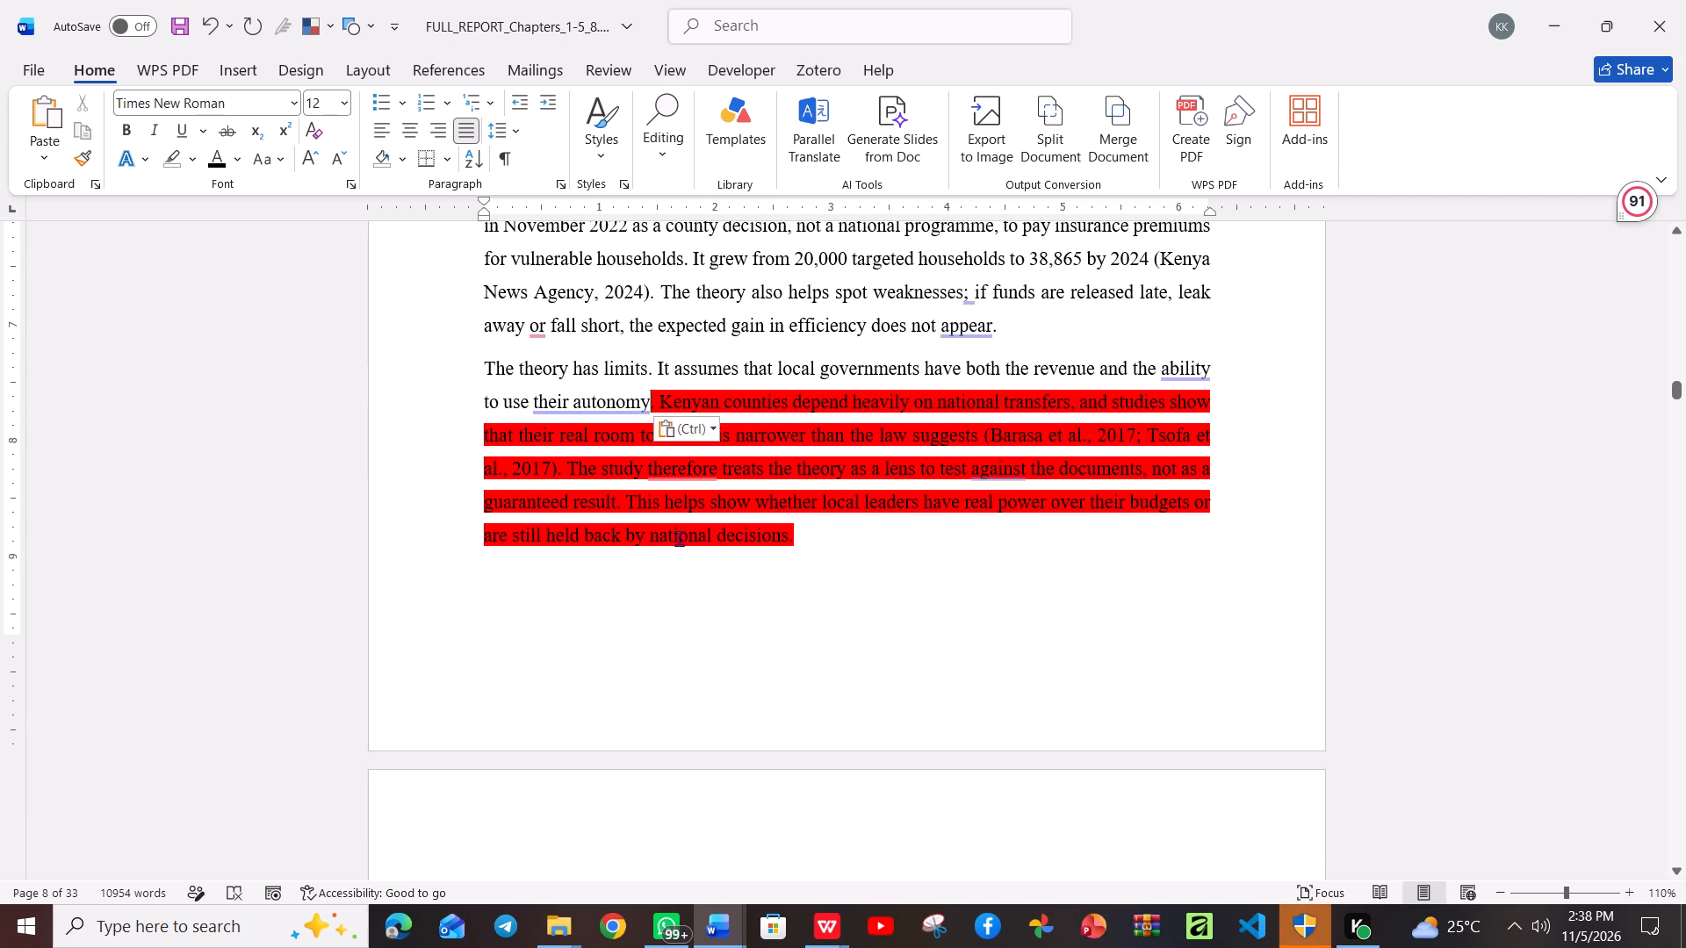
pyautogui.click(779, 573)
pyautogui.click(676, 474)
pyautogui.click(609, 370)
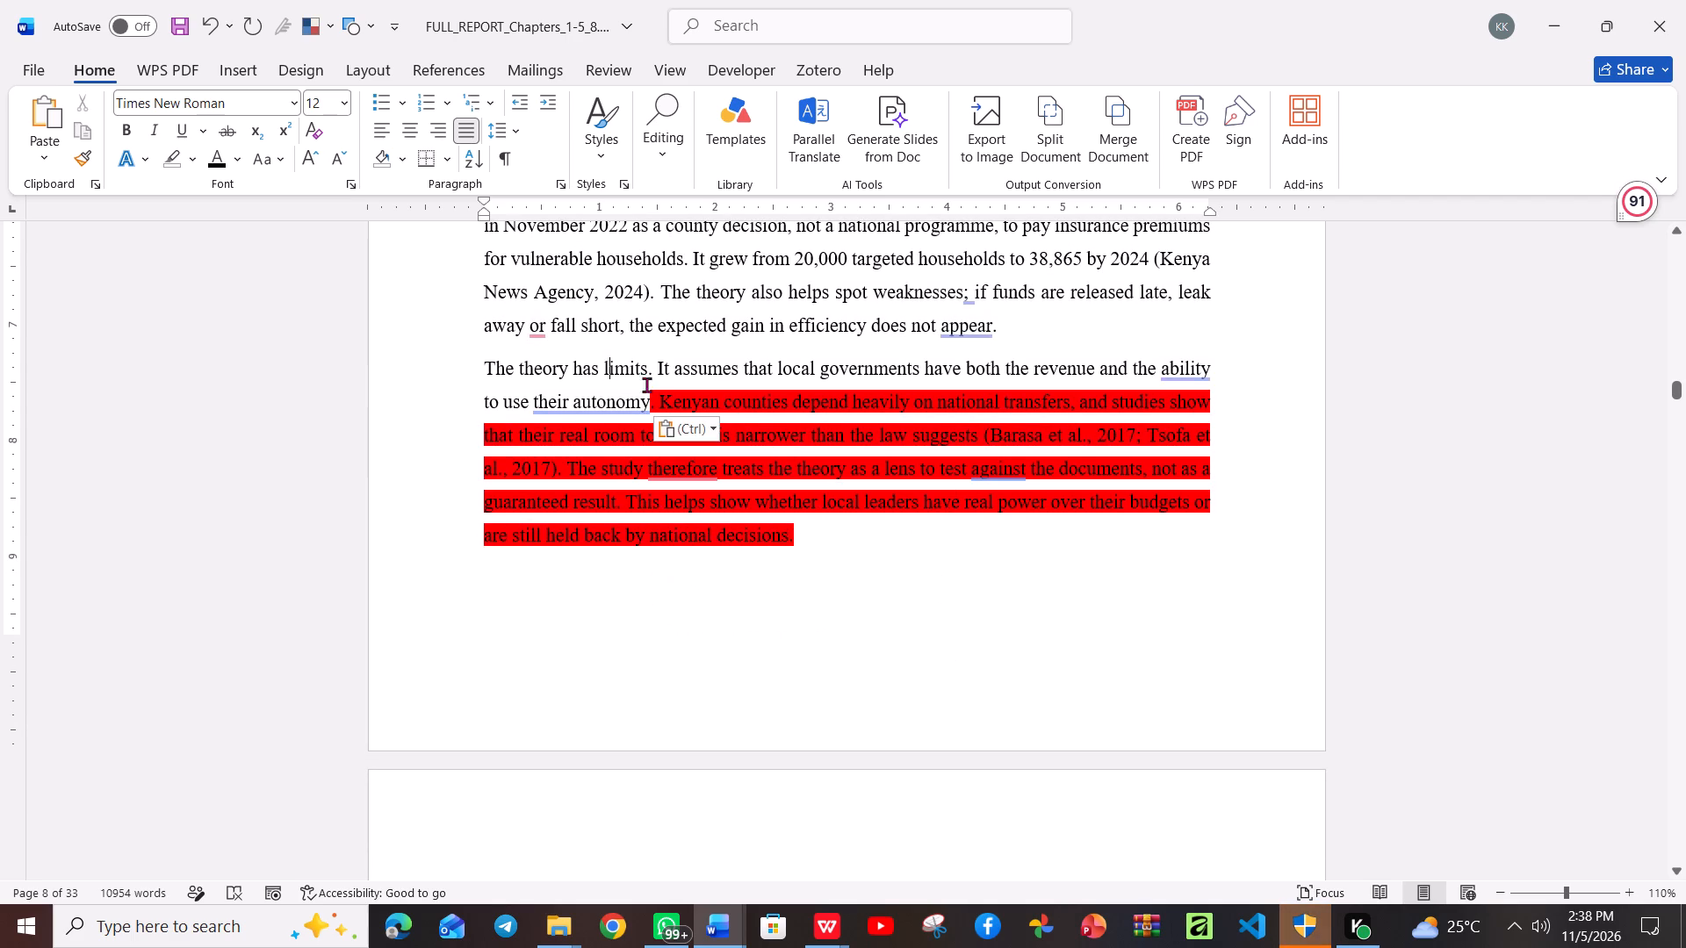
pyautogui.scroll(-1, 763, 585)
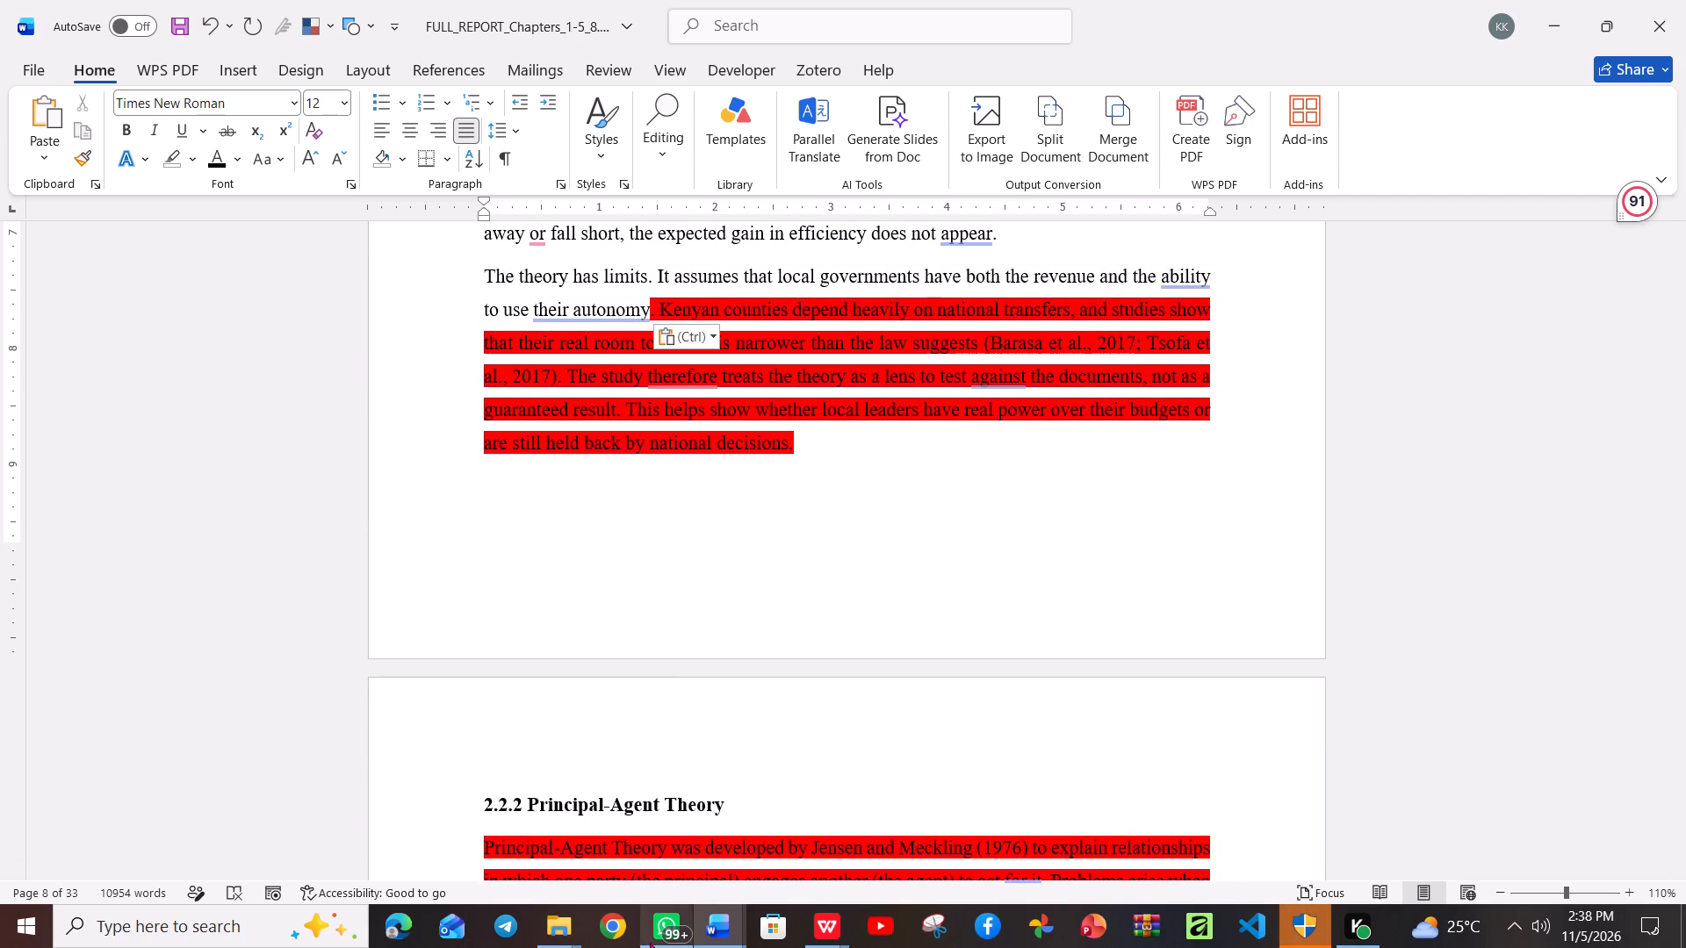
pyautogui.click(713, 924)
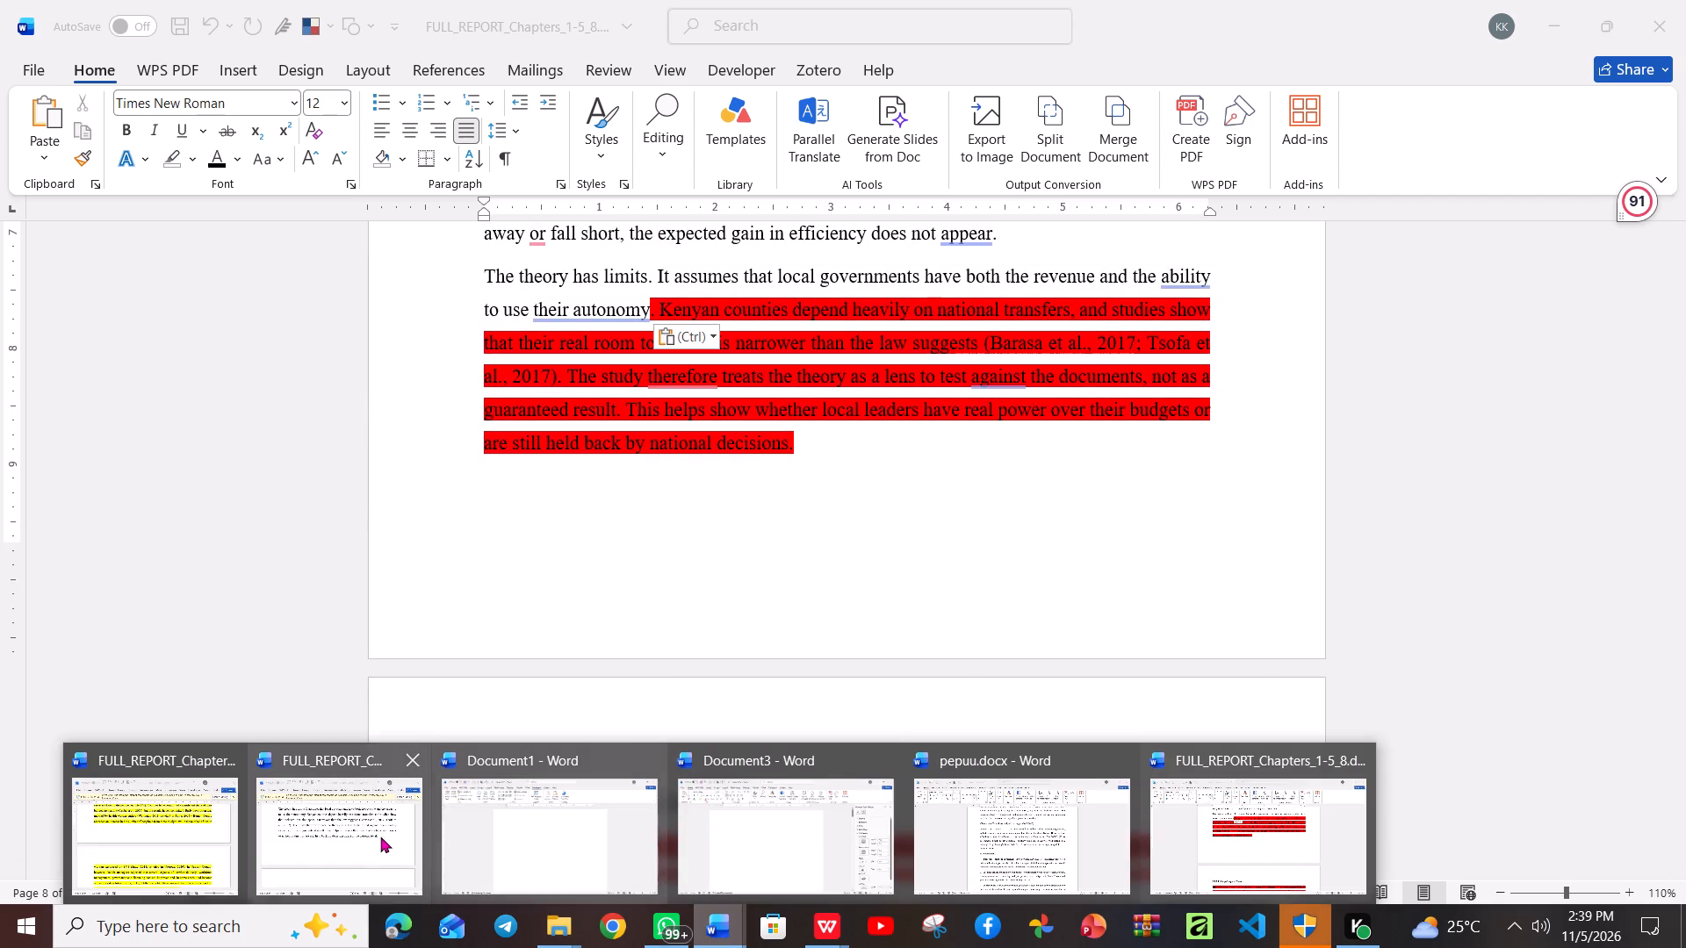
pyautogui.click(371, 837)
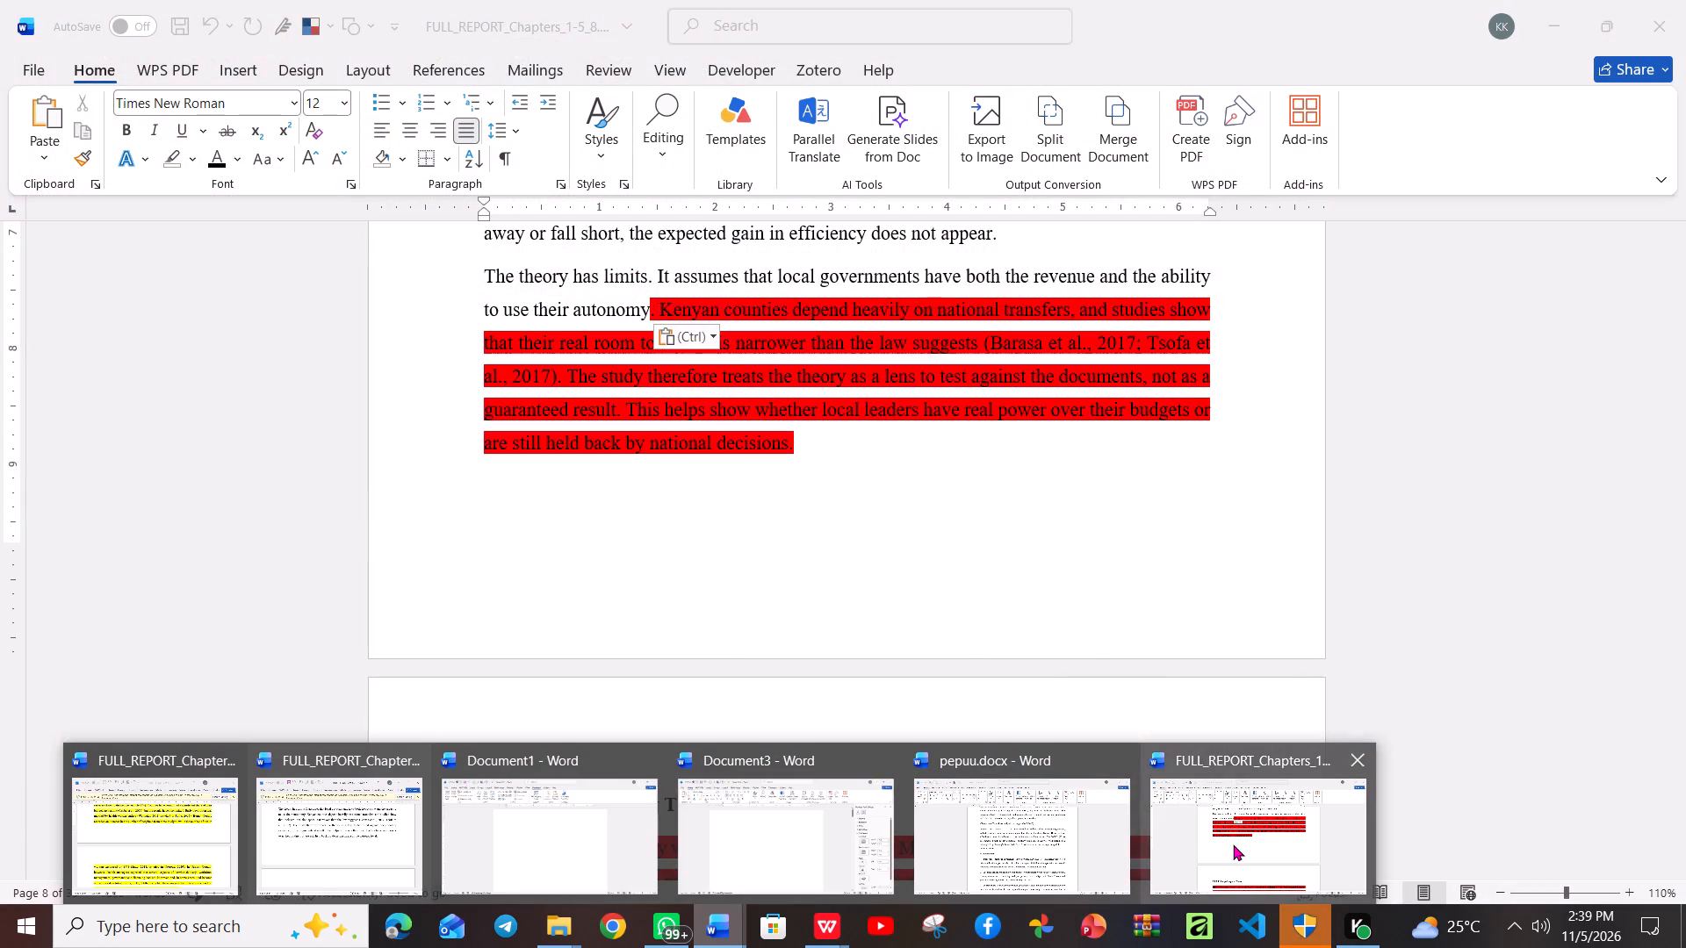
pyautogui.click(1233, 844)
pyautogui.scroll(1, 910, 573)
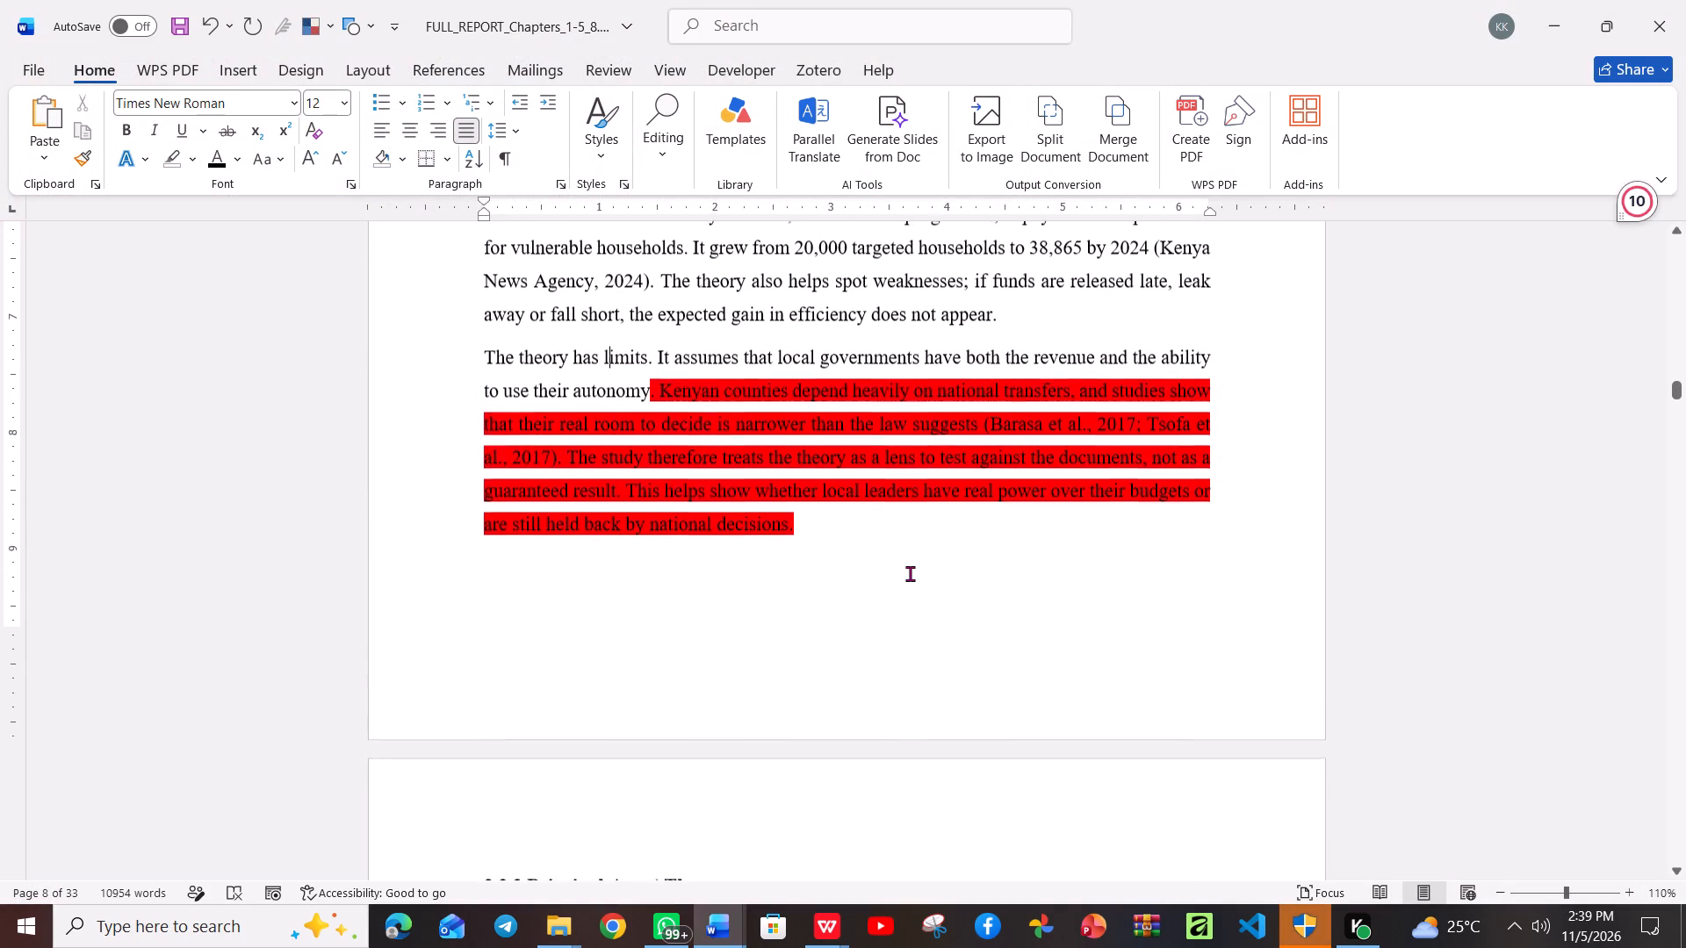
pyautogui.scroll(1, 910, 573)
# Replace "to decide is" after "their real room" in the theory limits paragraph with "for decision making".
pyautogui.click(762, 538)
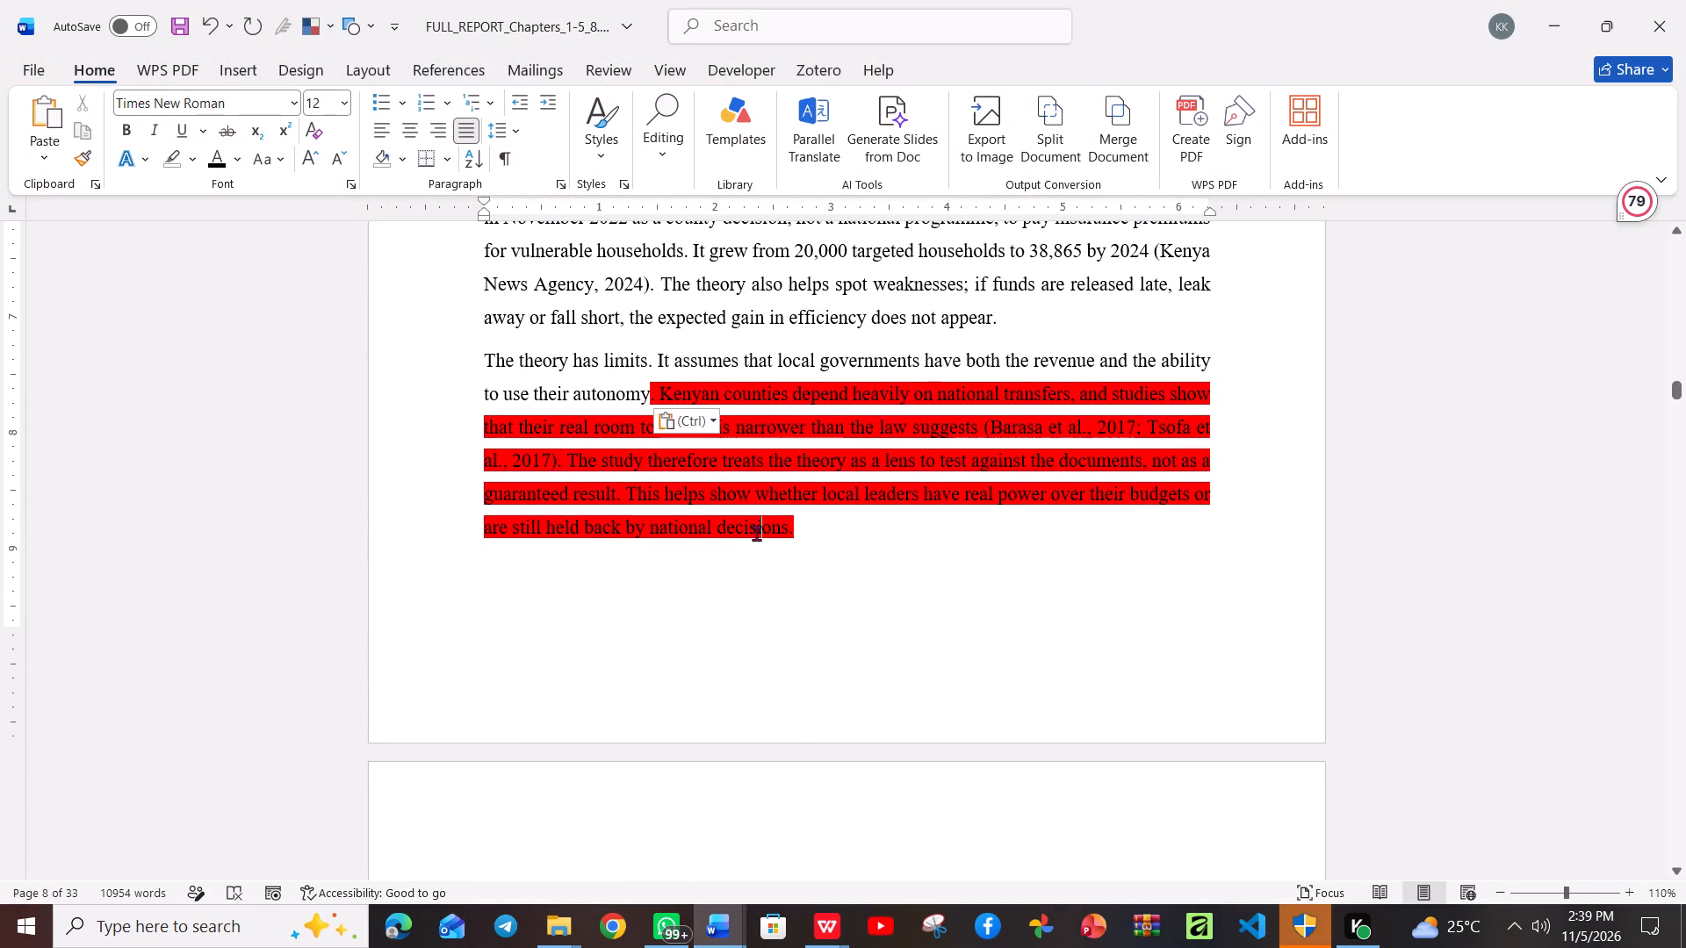
pyautogui.click(648, 439)
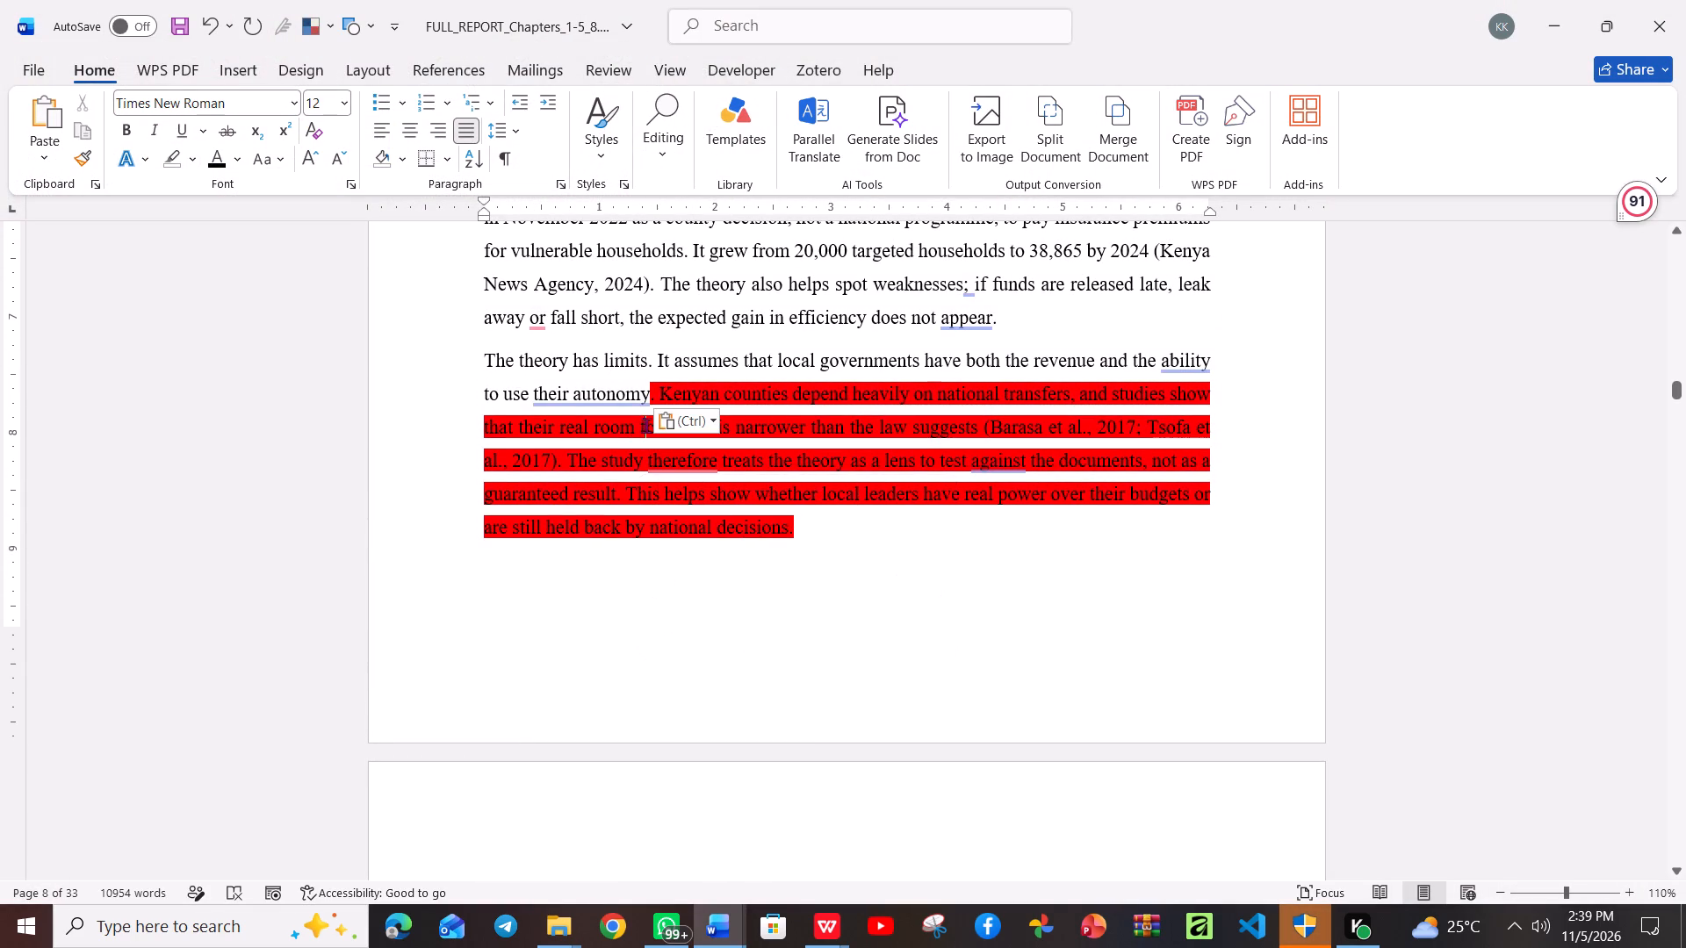
pyautogui.moveTo(643, 423); pyautogui.dragTo(660, 425)
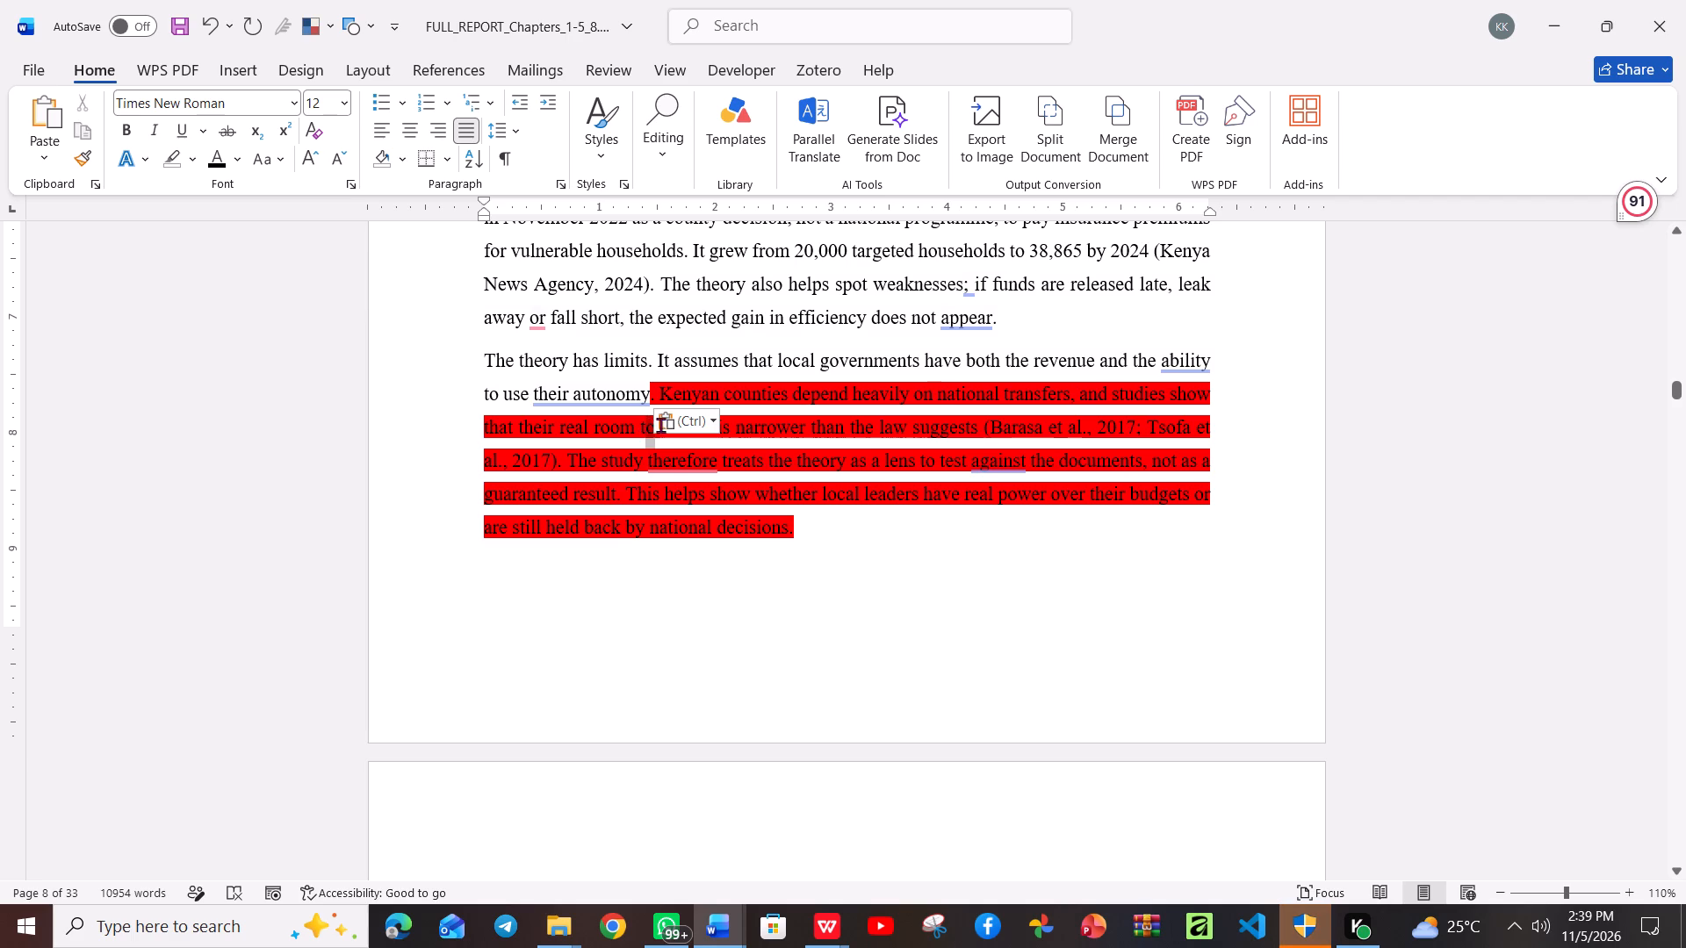
pyautogui.moveTo(660, 425); pyautogui.dragTo(726, 427)
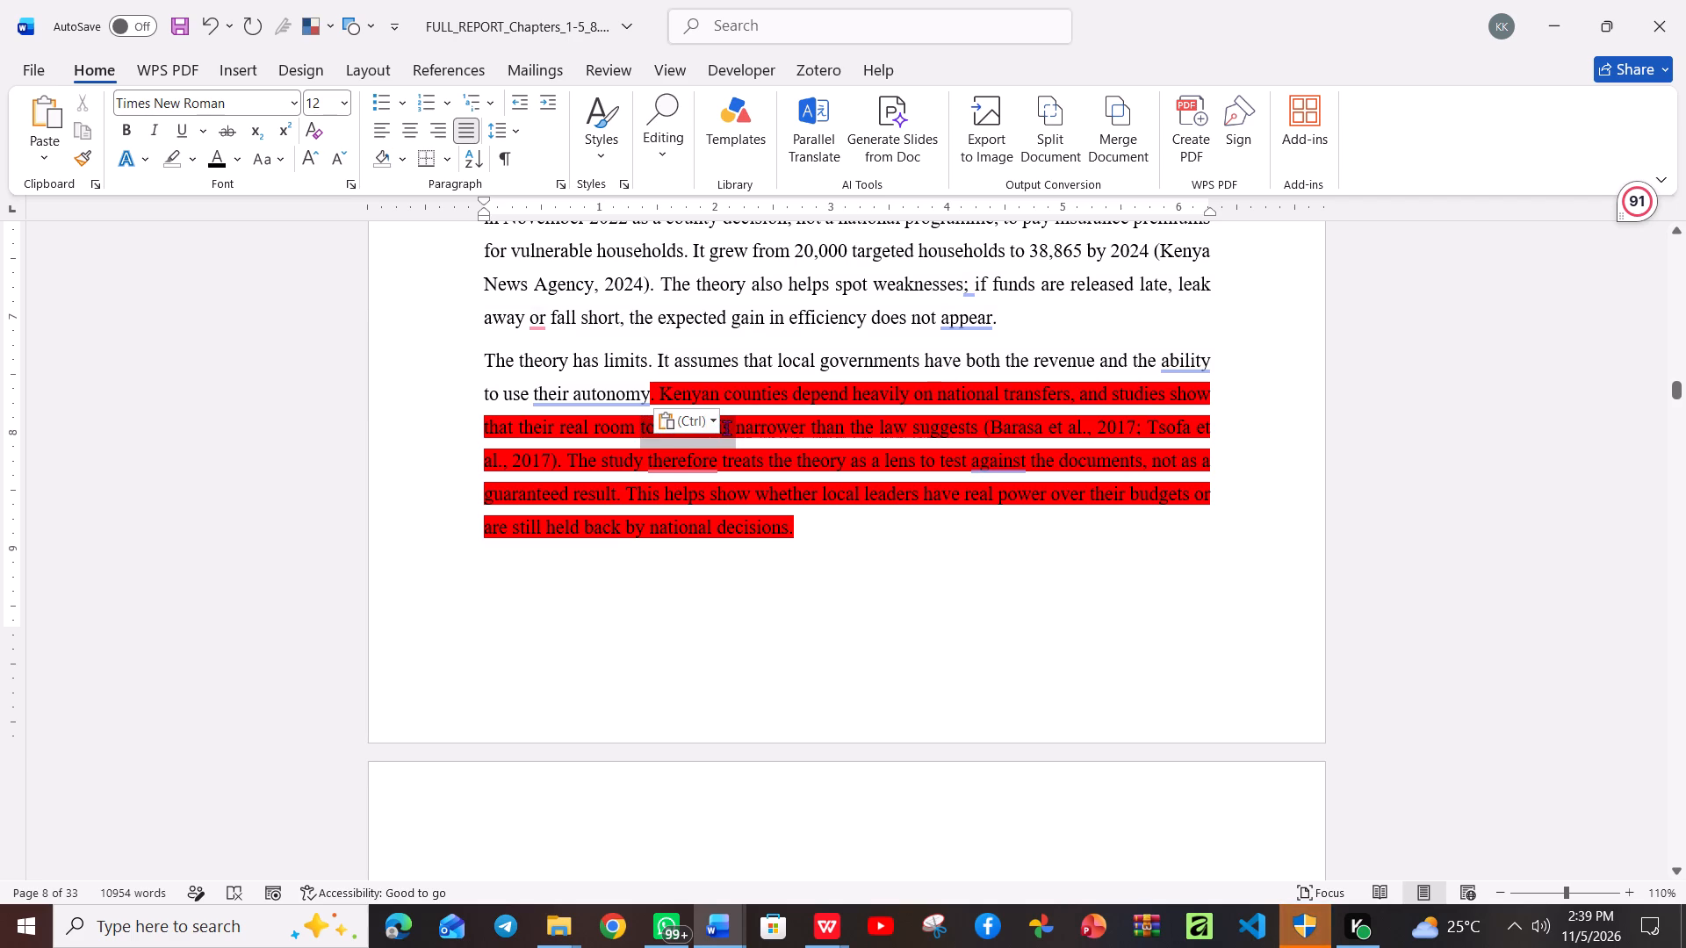
pyautogui.moveTo(726, 427); pyautogui.dragTo(725, 427)
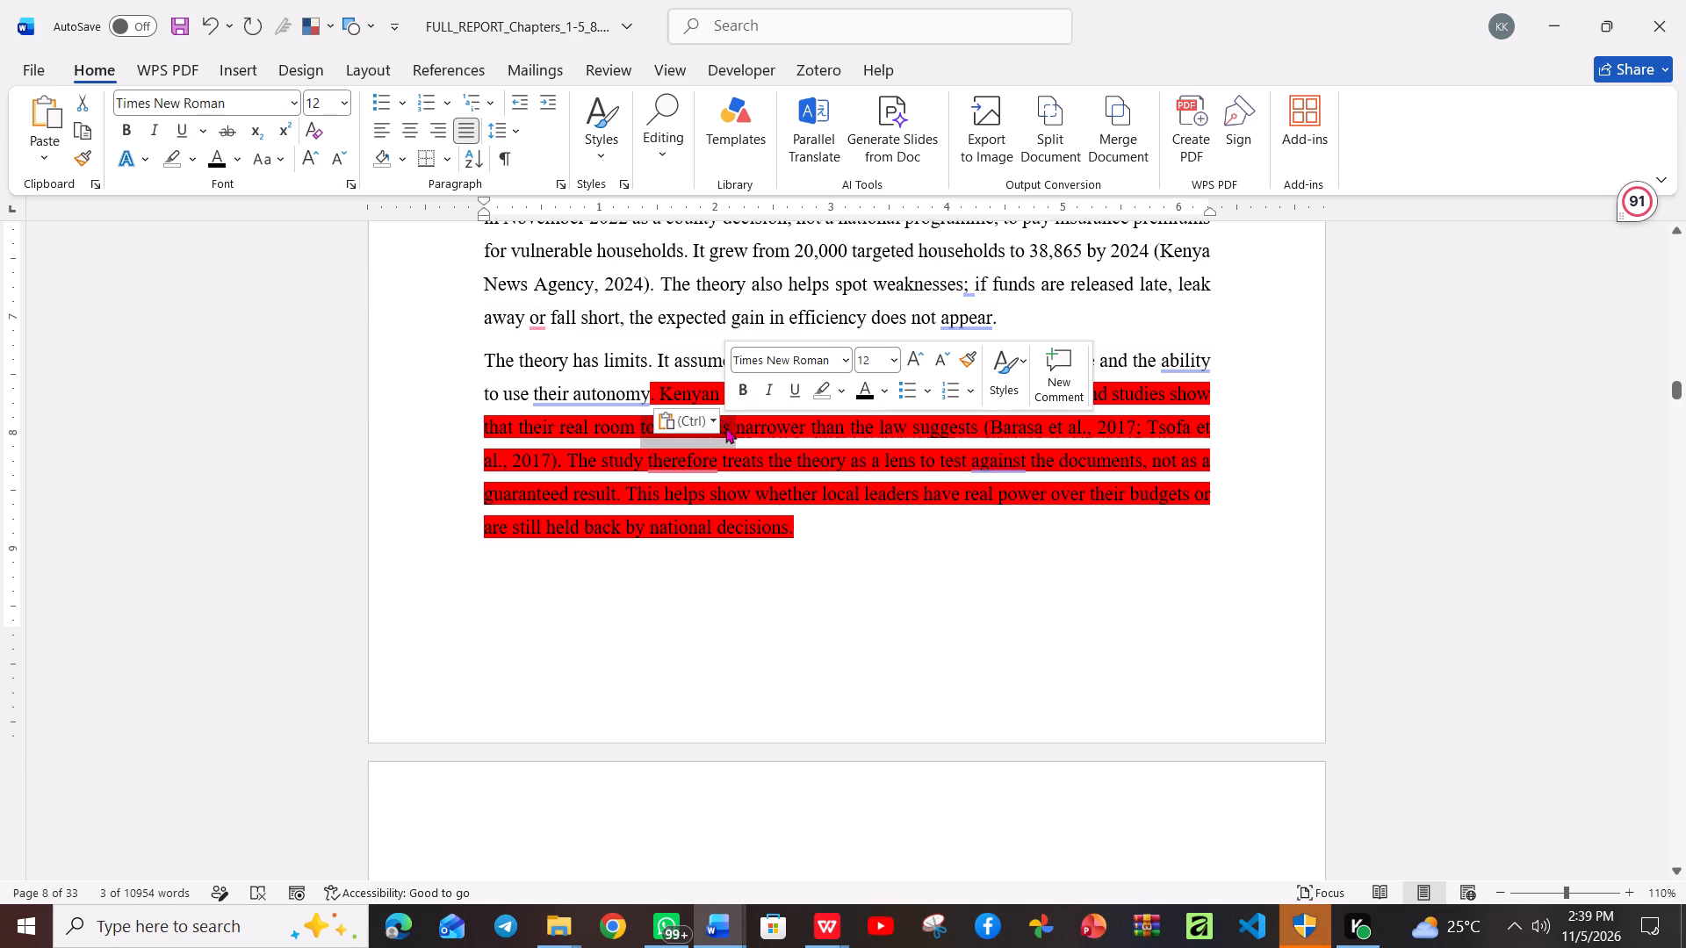
pyautogui.press('f')
pyautogui.write('or decis')
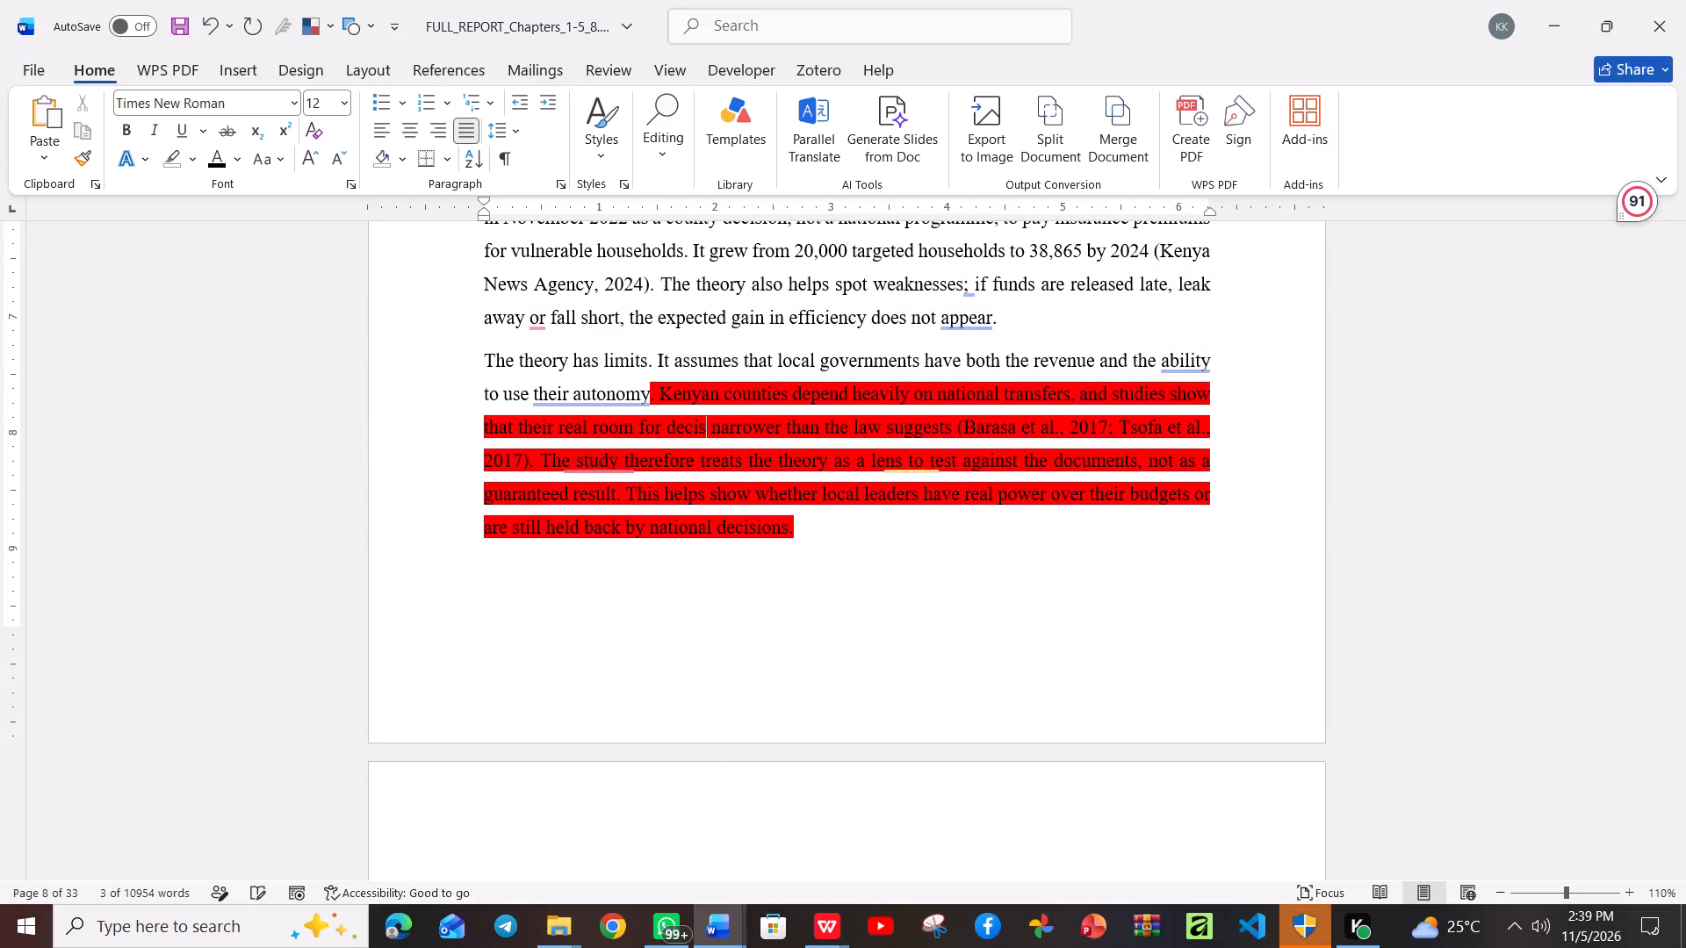
pyautogui.write('ion')
pyautogui.press('space')
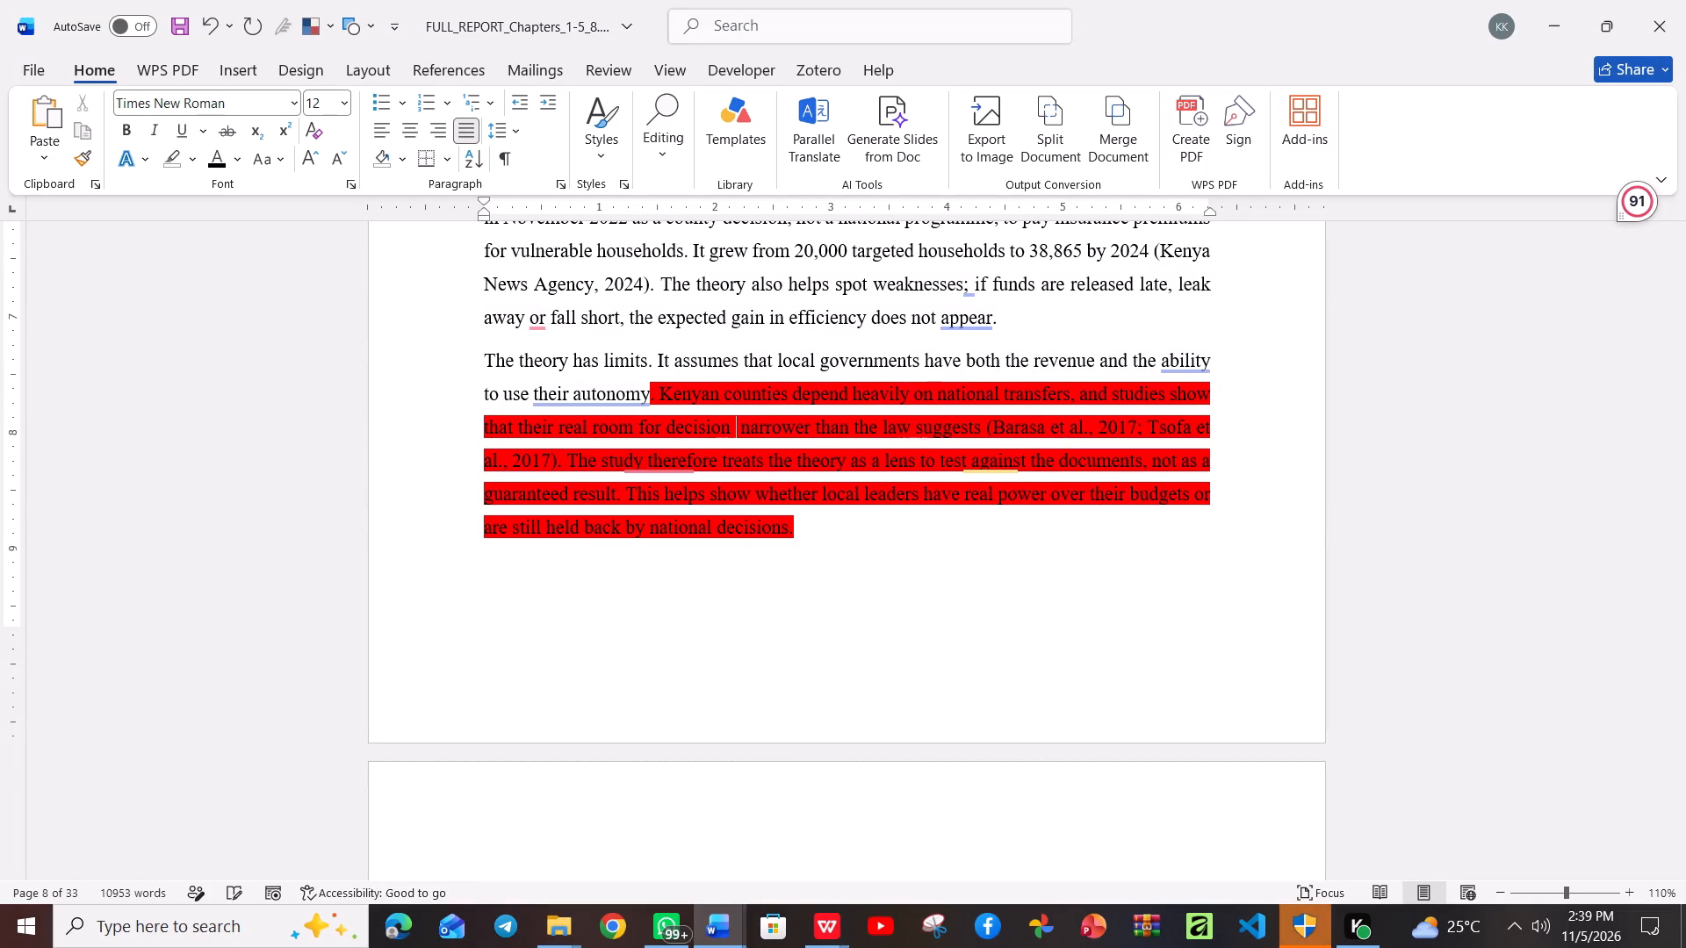
pyautogui.write('making')
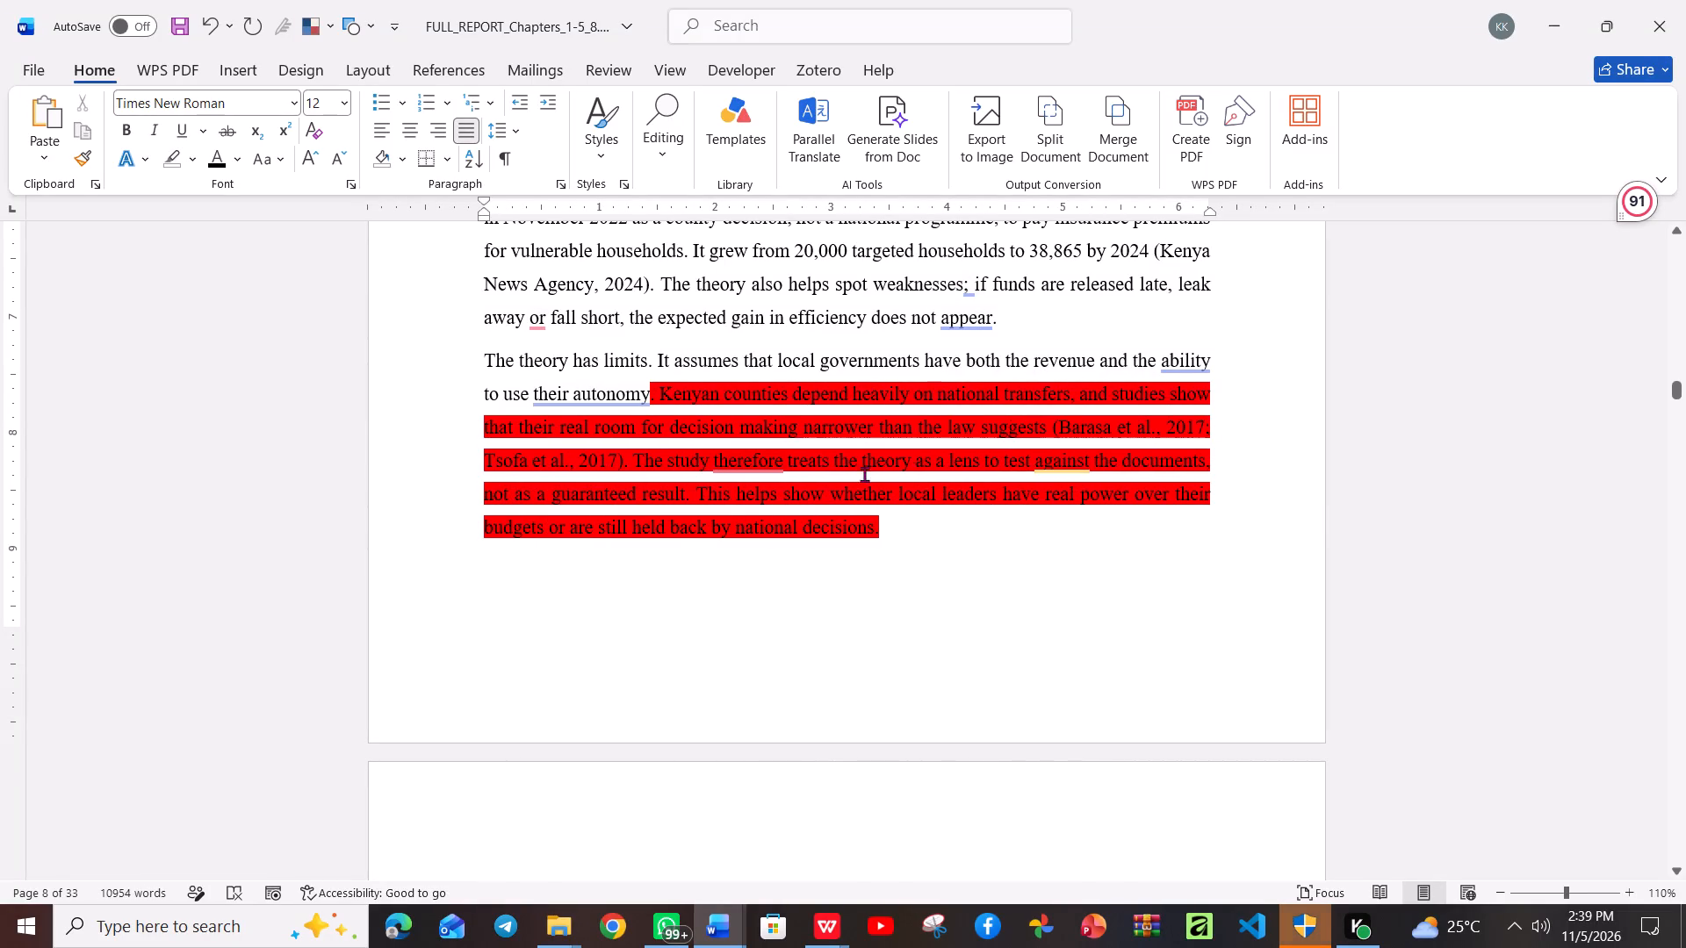
# Remove the red highlight from the "Kenyan counties depend" sentence through "The" after the Tsofa et al., 2017 citation.
pyautogui.click(632, 463)
pyautogui.moveTo(632, 463); pyautogui.dragTo(641, 372)
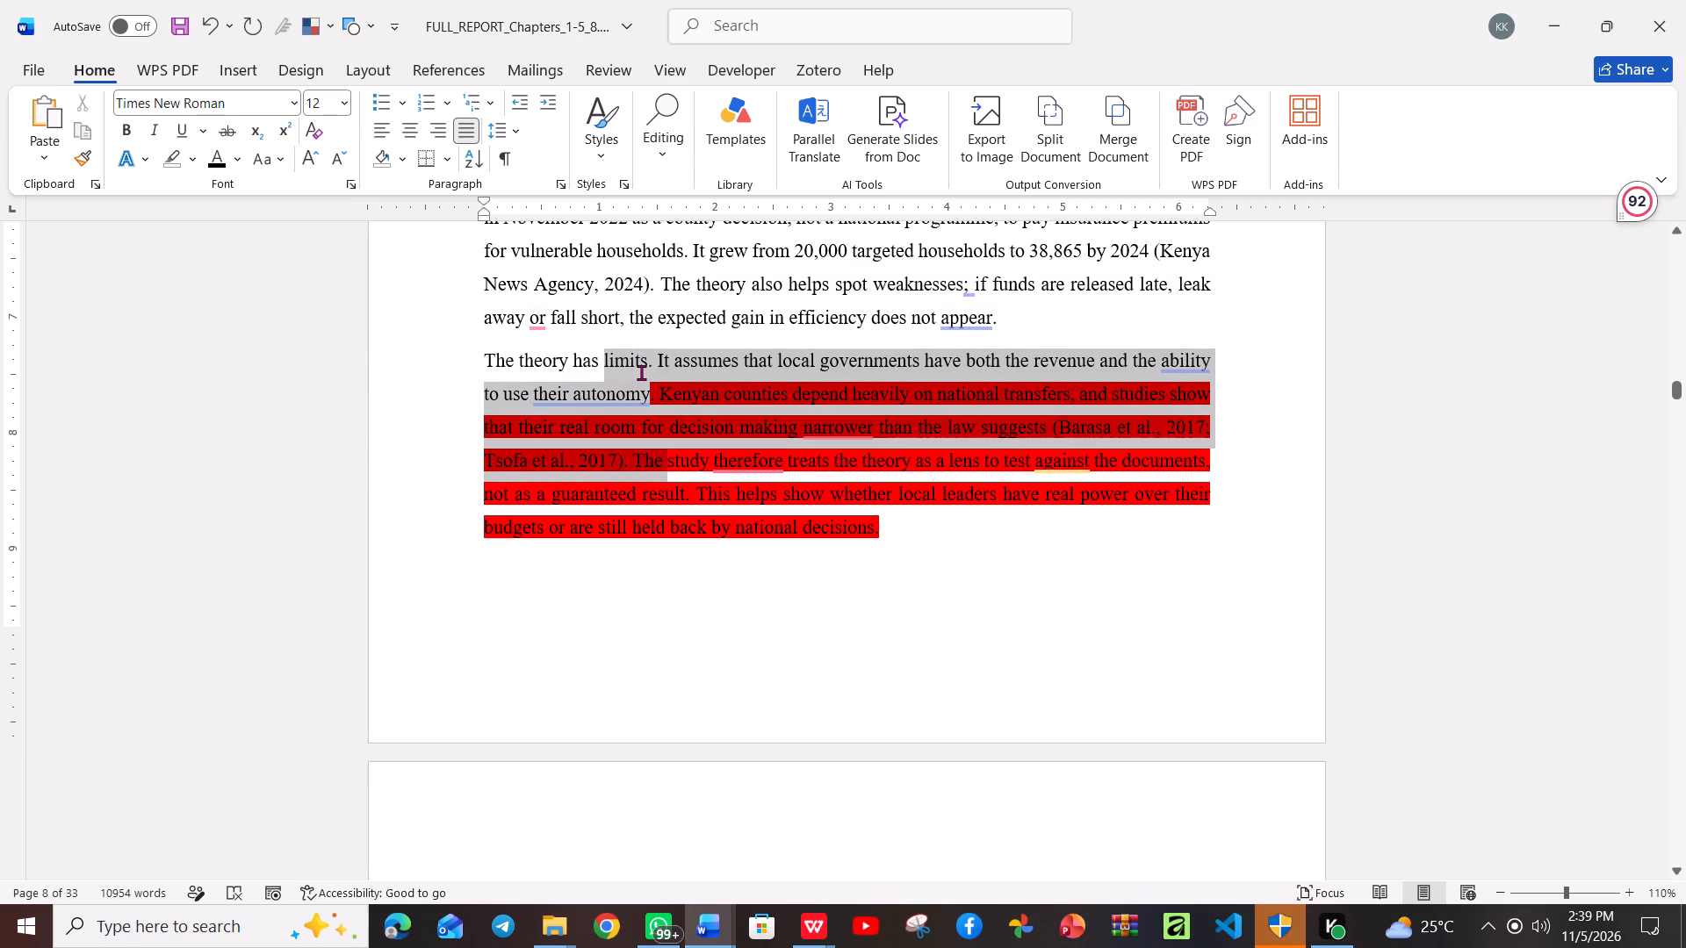
pyautogui.moveTo(641, 372); pyautogui.dragTo(652, 381)
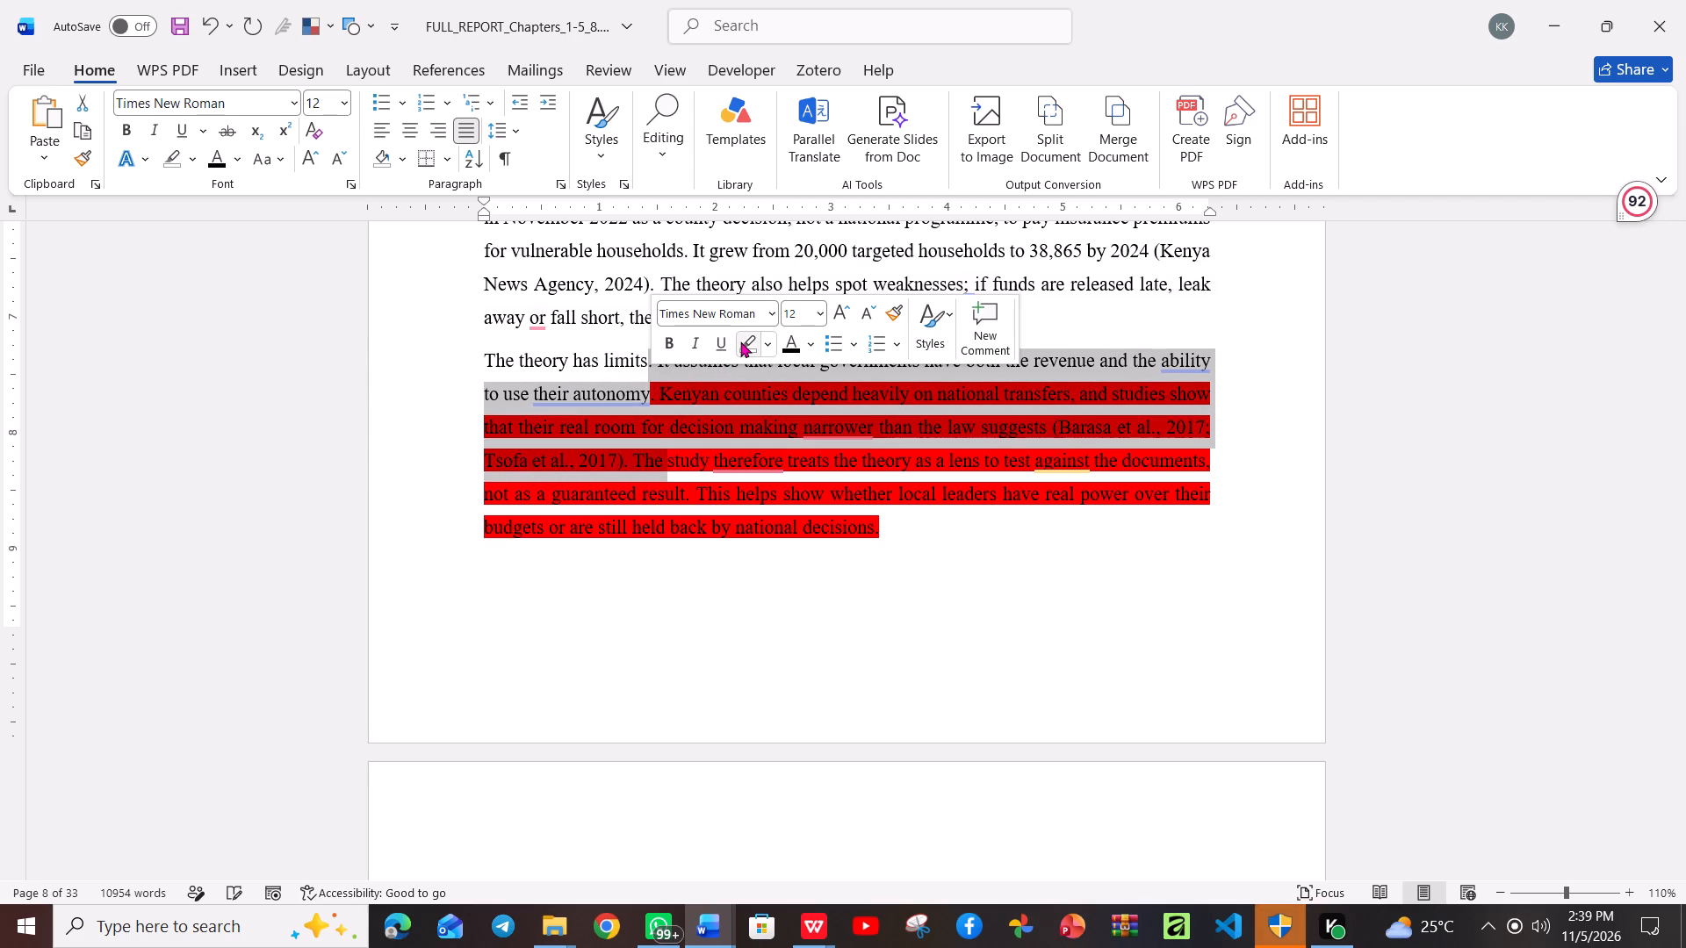
pyautogui.click(740, 341)
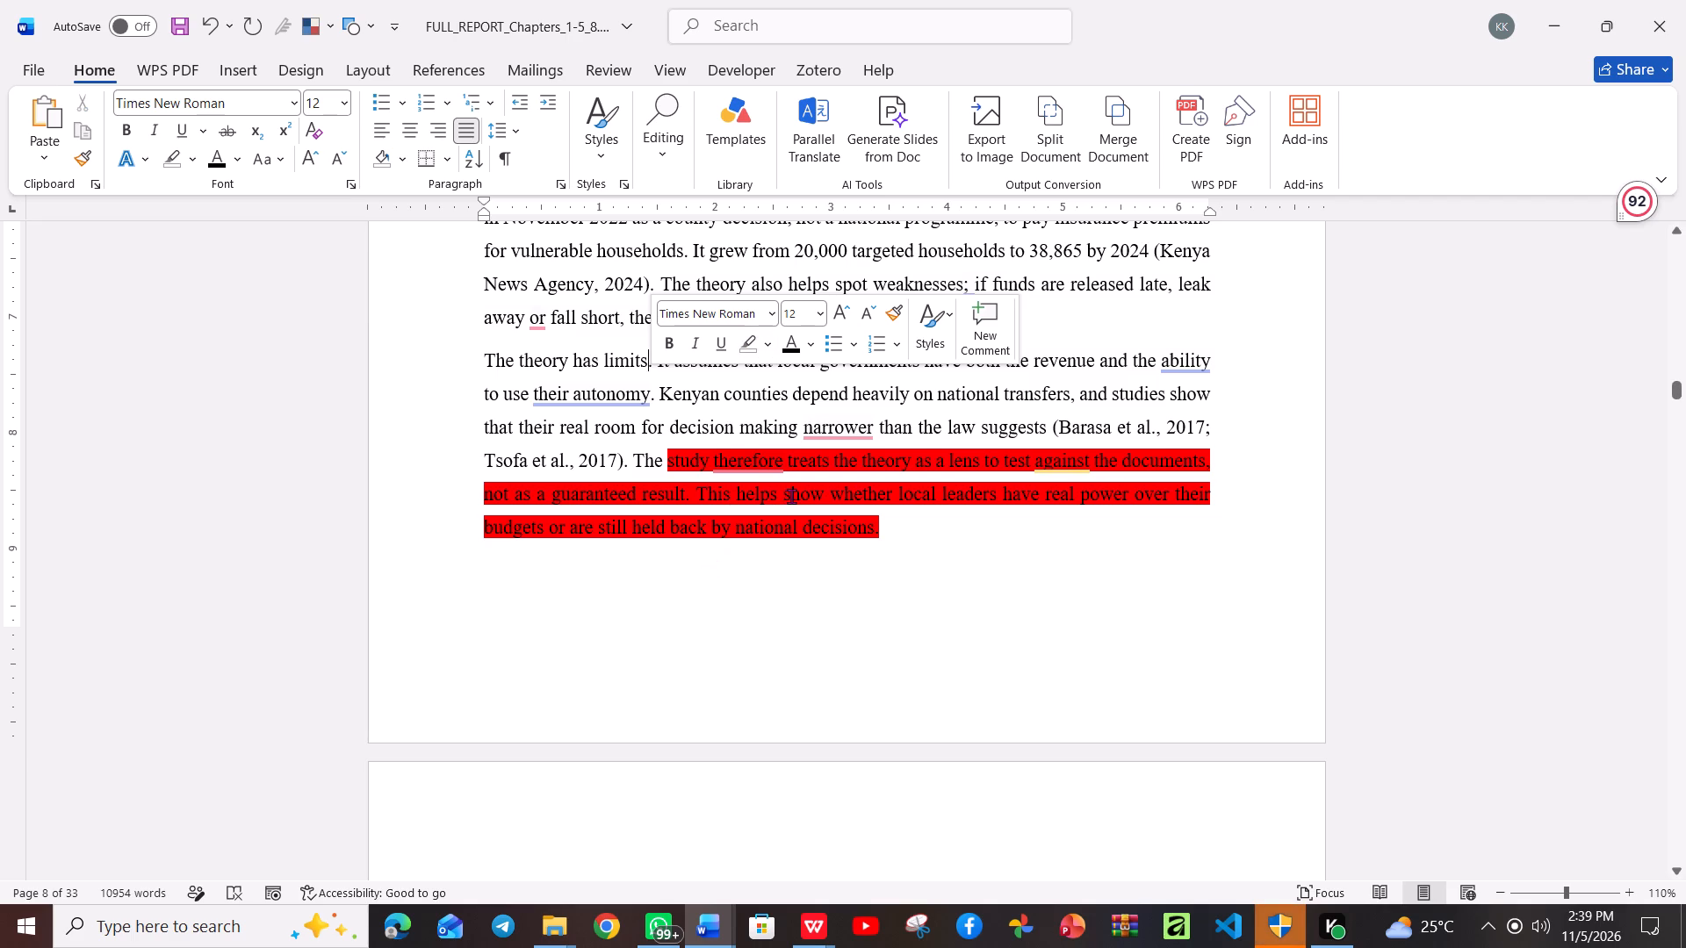
# Compare the still-highlighted end of the theory limits paragraph with the same sentences in the unhighlighted Protected View copy.
pyautogui.scroll(-1, 791, 496)
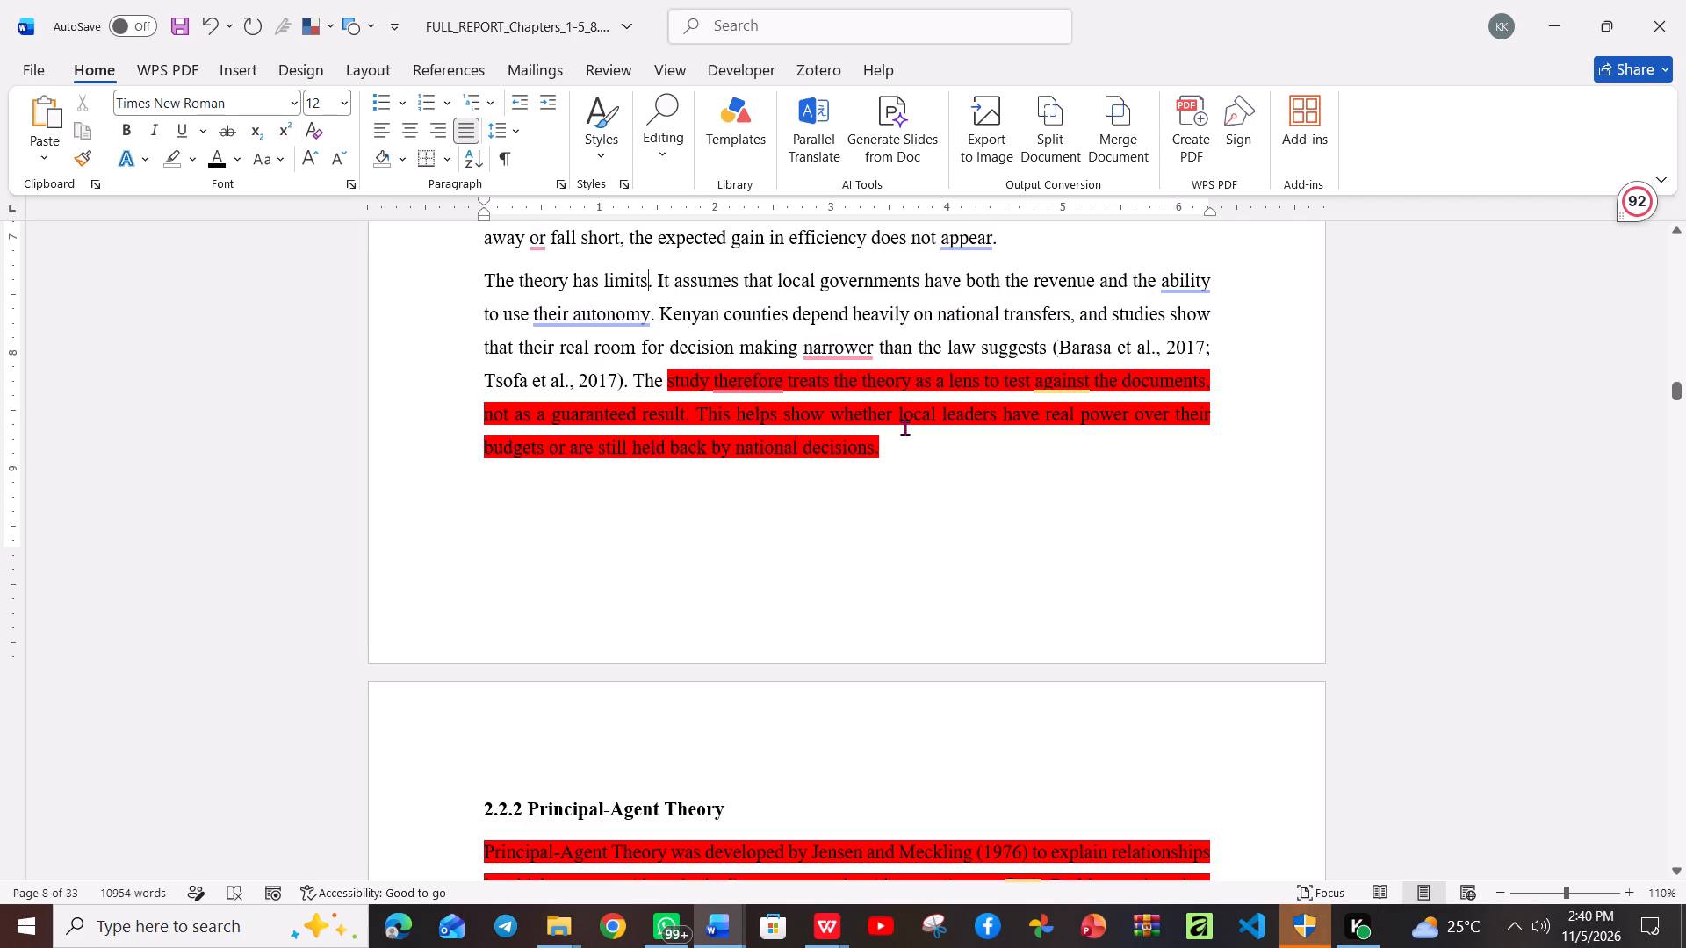
pyautogui.scroll(-1, 1012, 431)
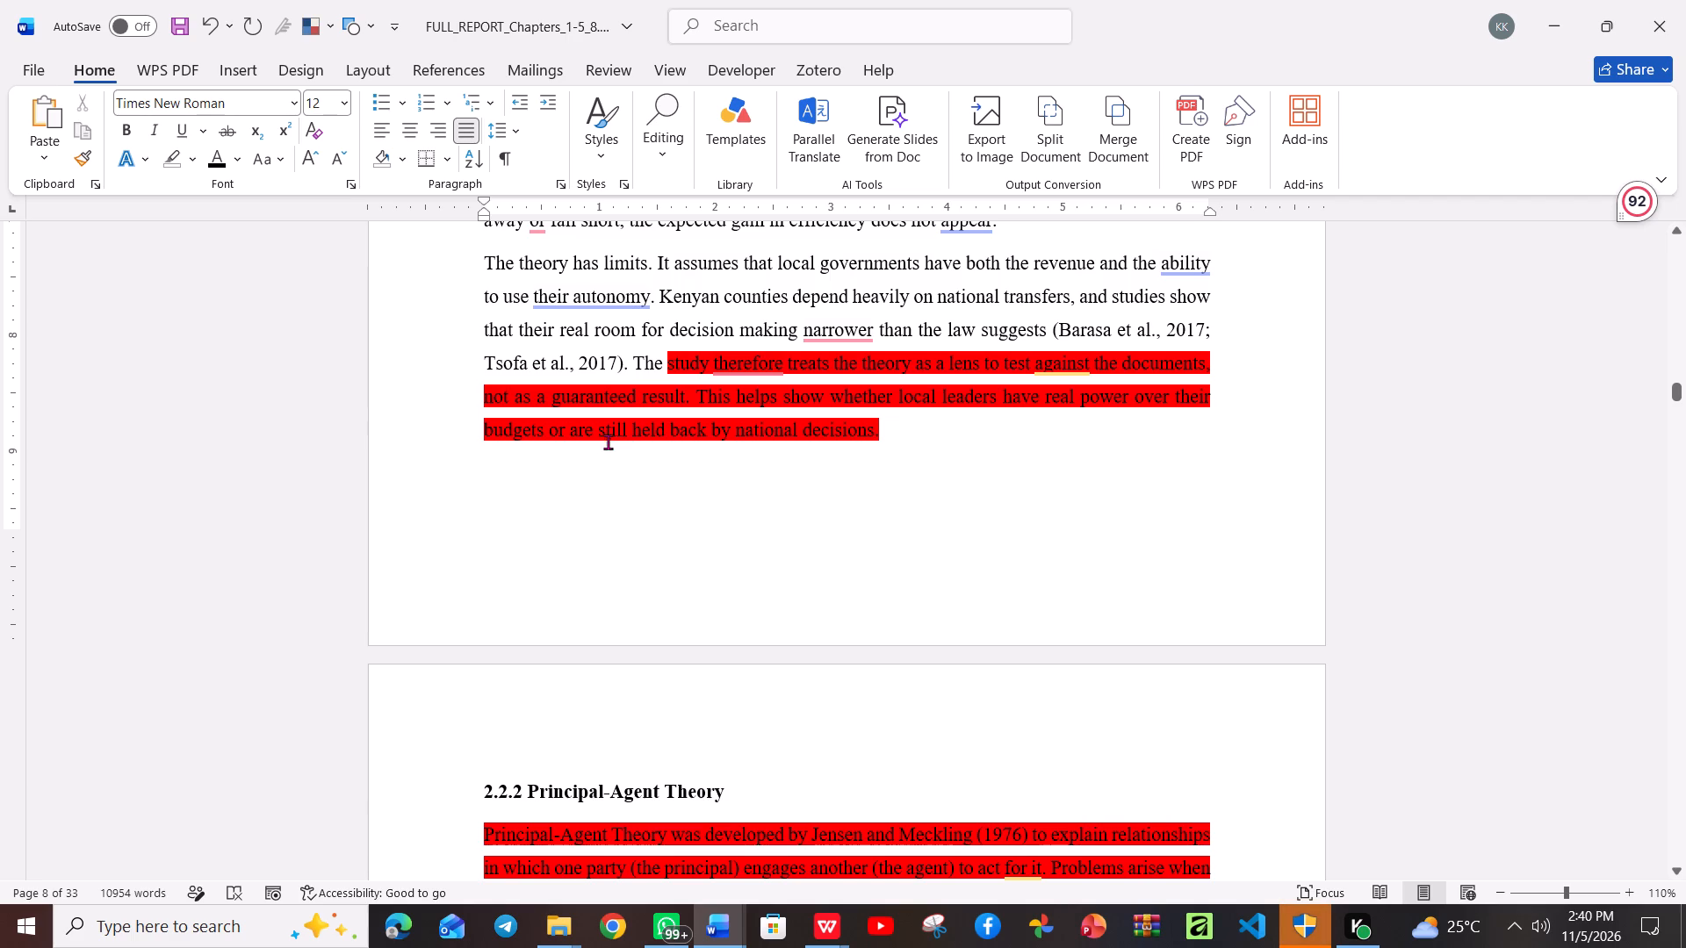
pyautogui.scroll(-1, 774, 449)
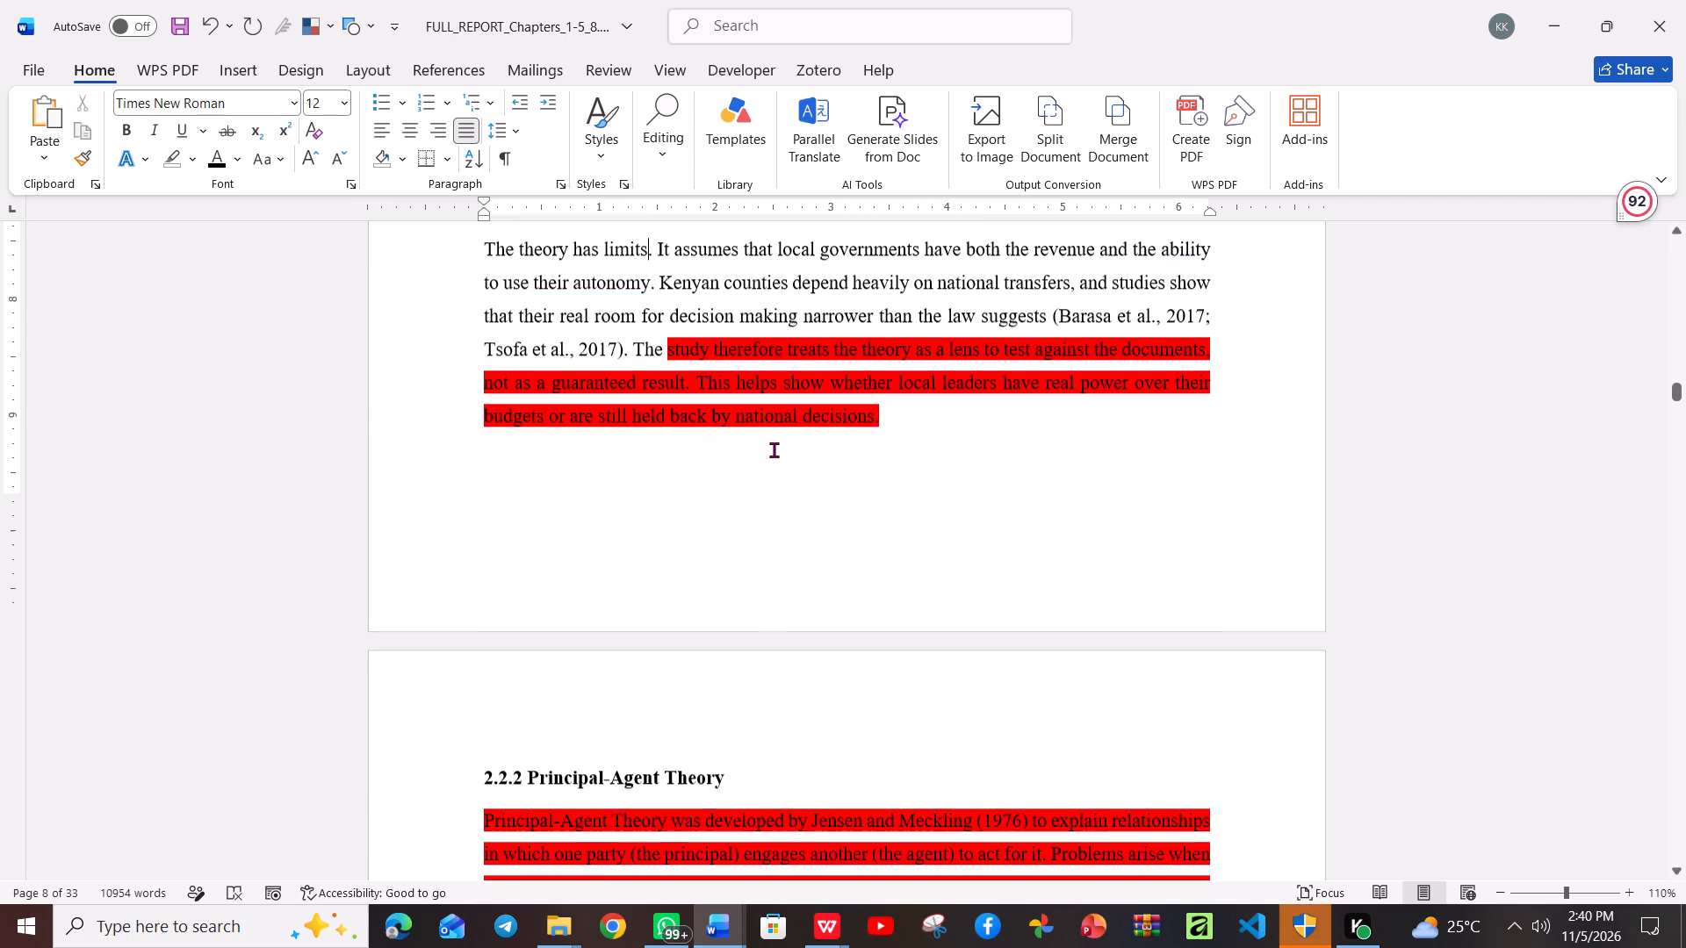
pyautogui.scroll(-1, 774, 449)
pyautogui.click(701, 944)
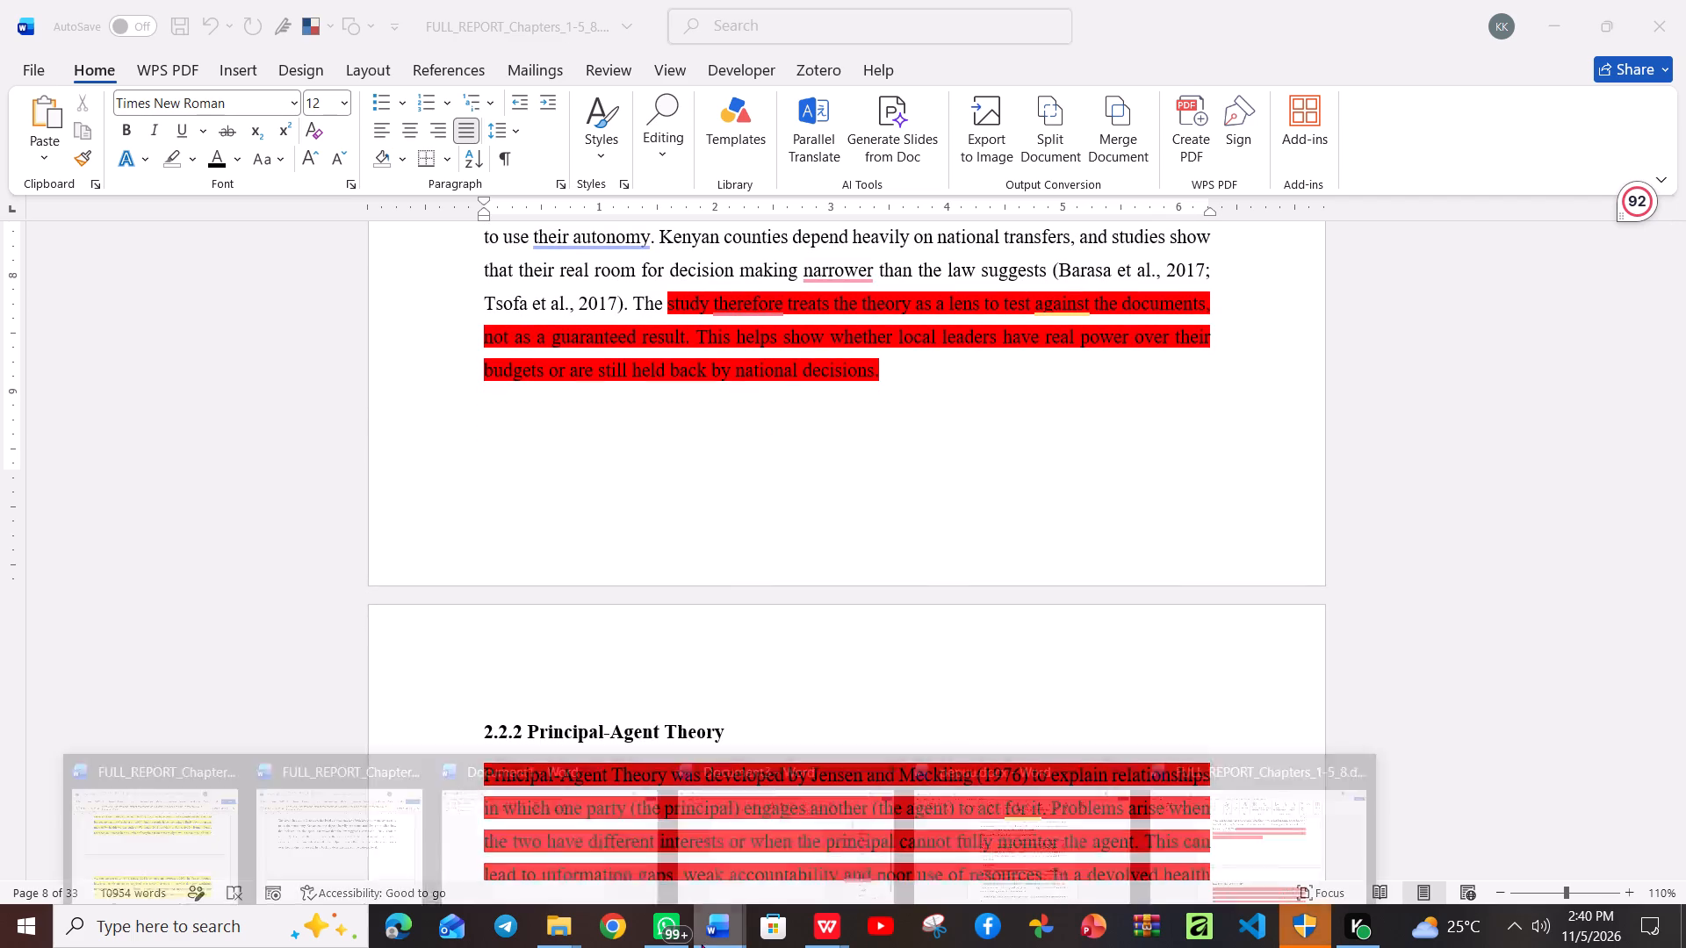
pyautogui.click(341, 855)
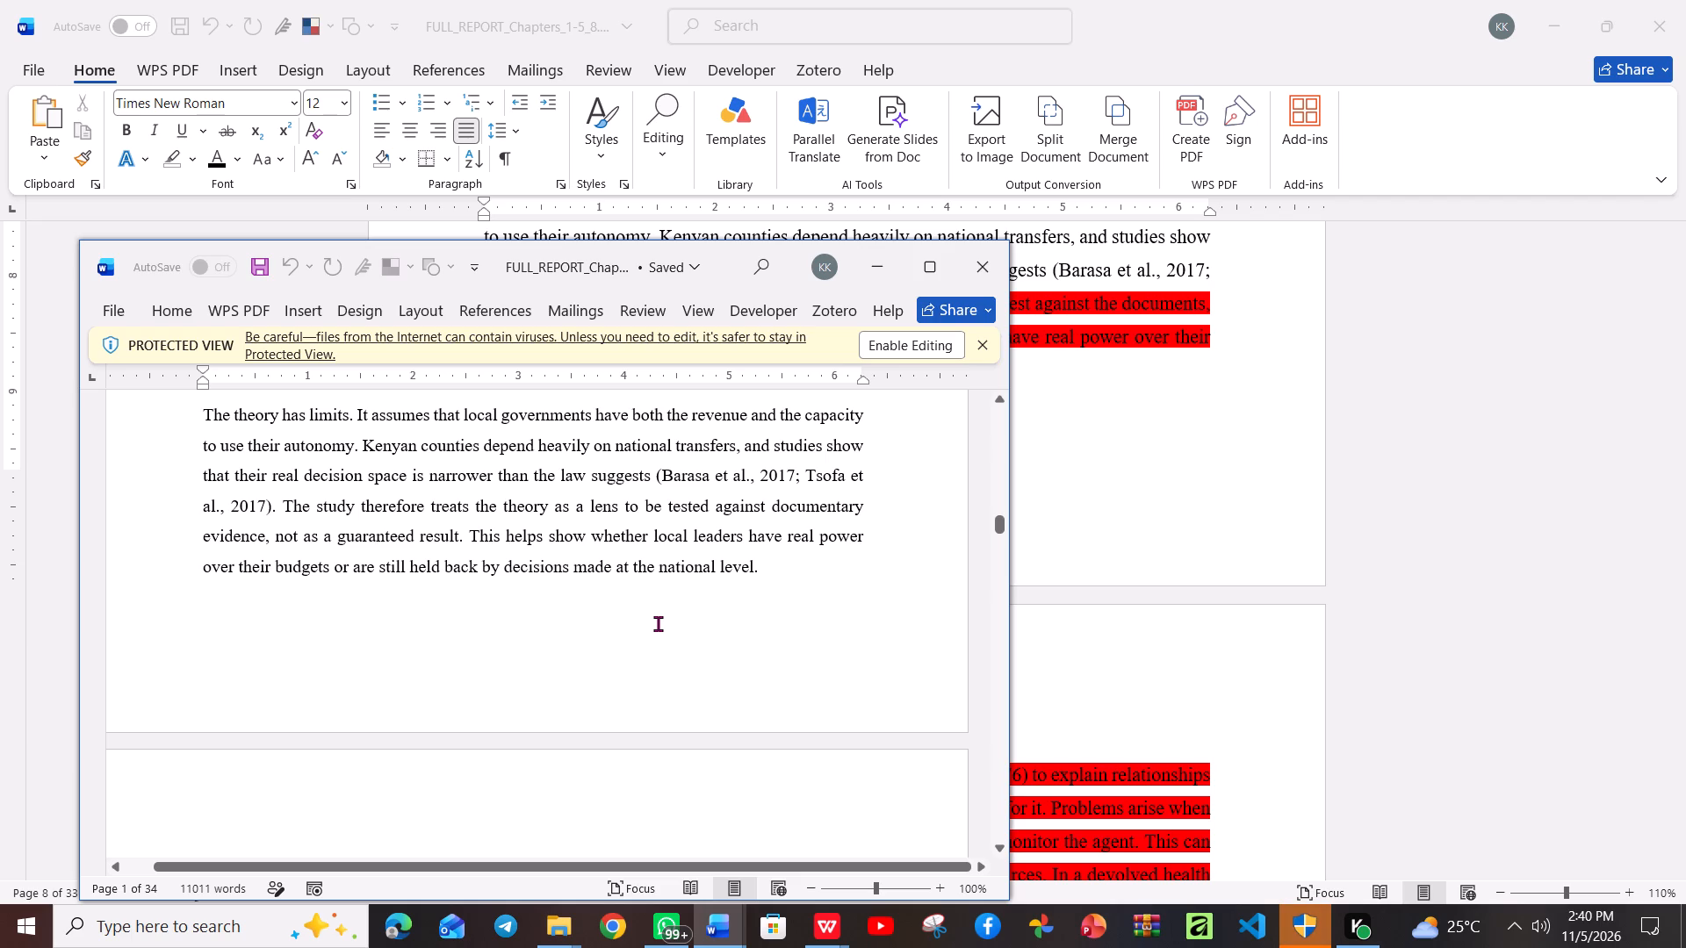
pyautogui.scroll(-1, 658, 623)
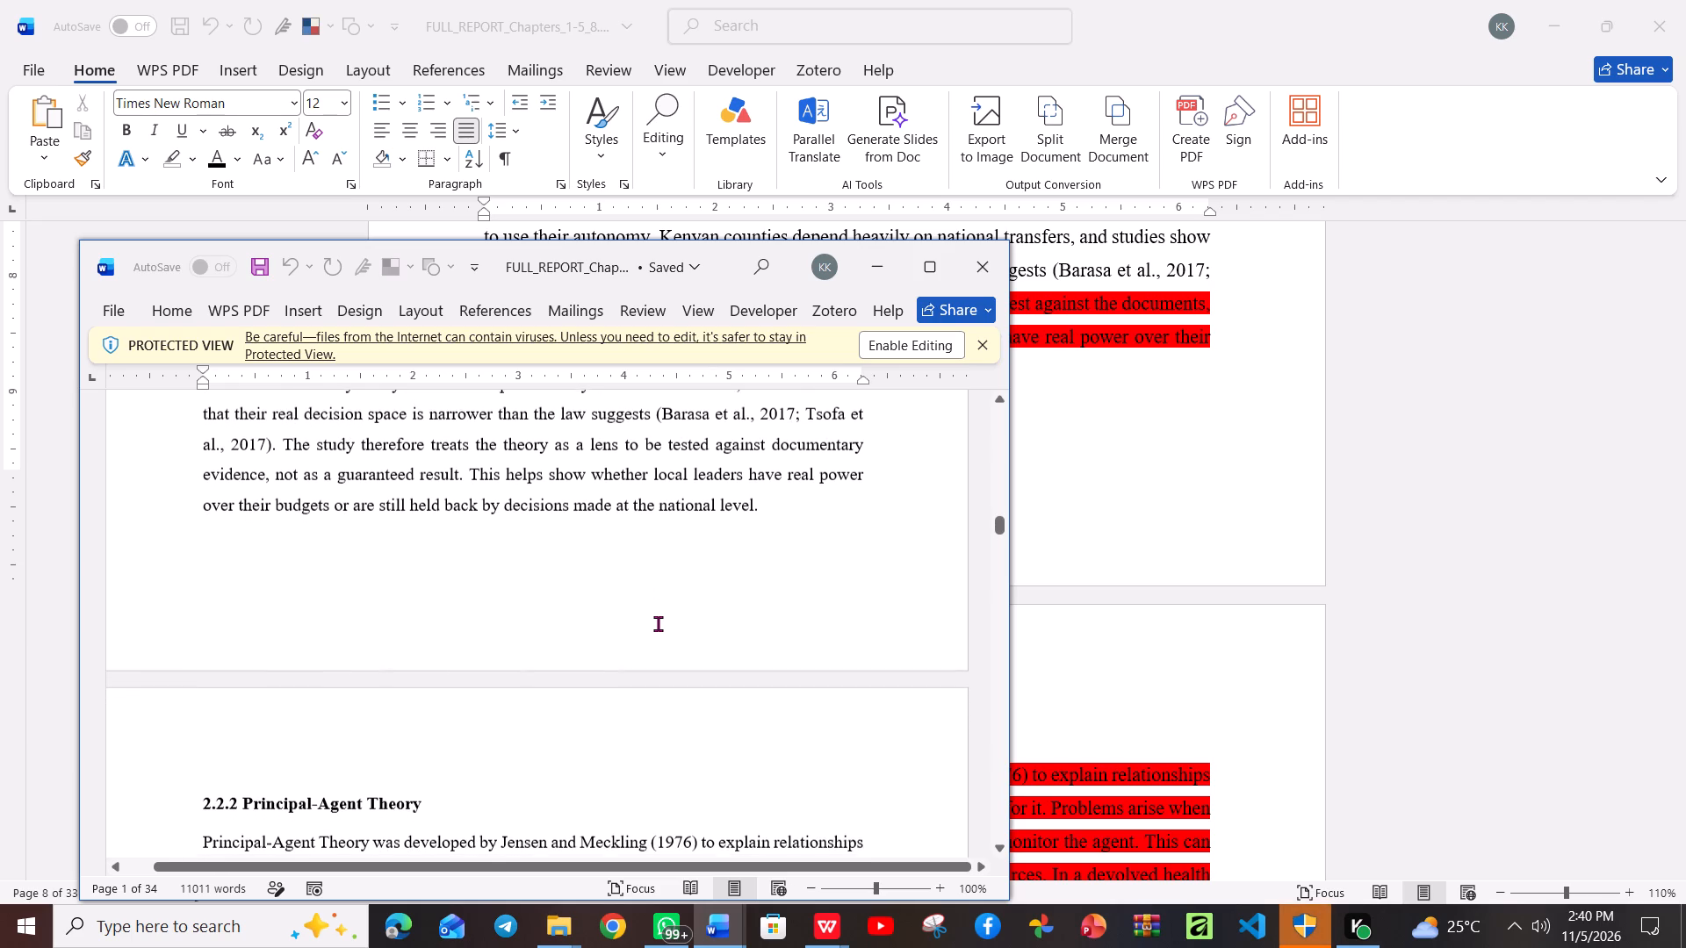
pyautogui.scroll(-1, 658, 623)
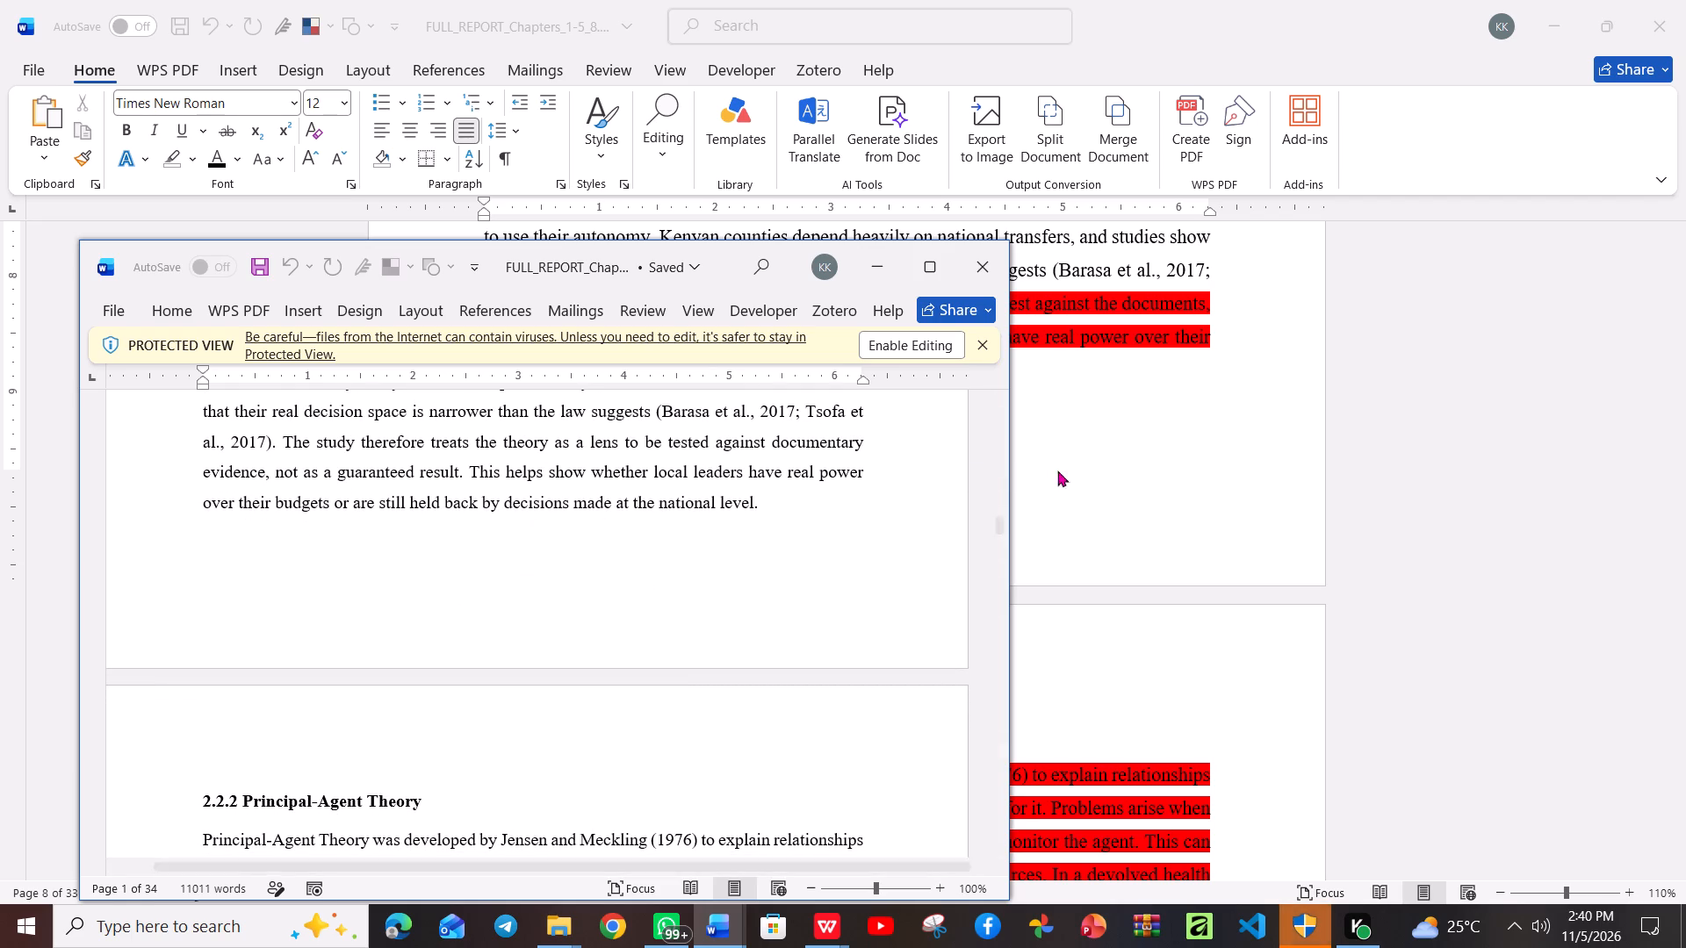
pyautogui.click(1099, 464)
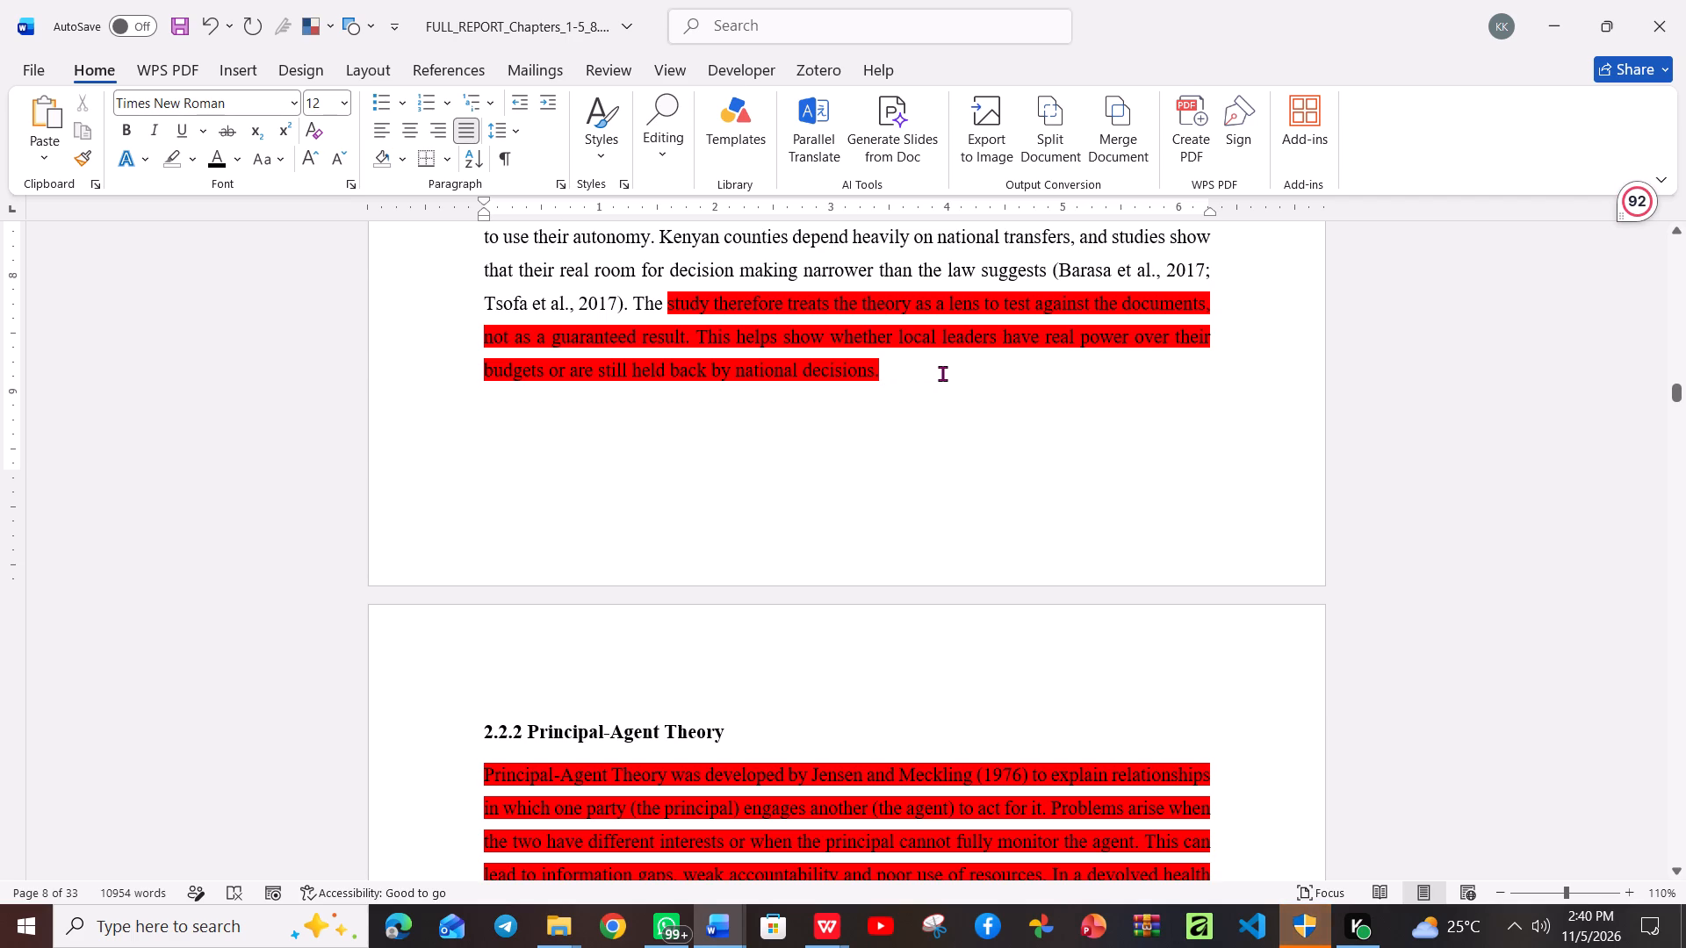
# Remove the red highlight from "study therefore treats the theory" through "national decisions." at the end of section 2.2.1.
pyautogui.moveTo(899, 370); pyautogui.dragTo(861, 370)
pyautogui.moveTo(861, 370); pyautogui.dragTo(676, 278)
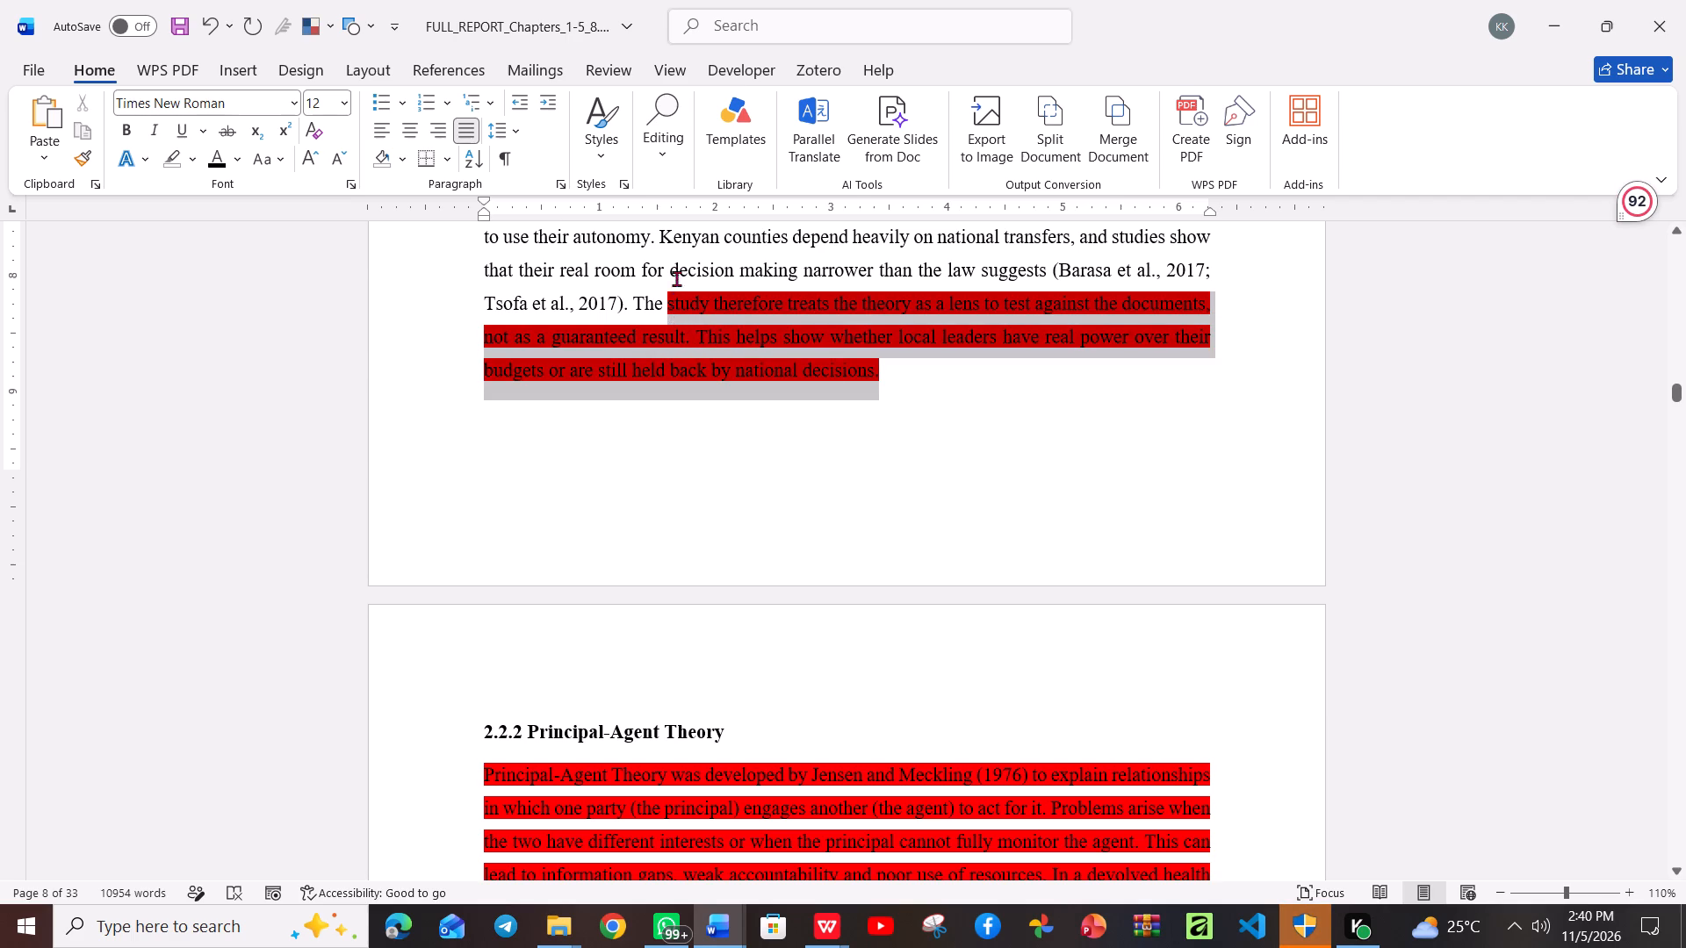
pyautogui.moveTo(676, 278); pyautogui.dragTo(675, 295)
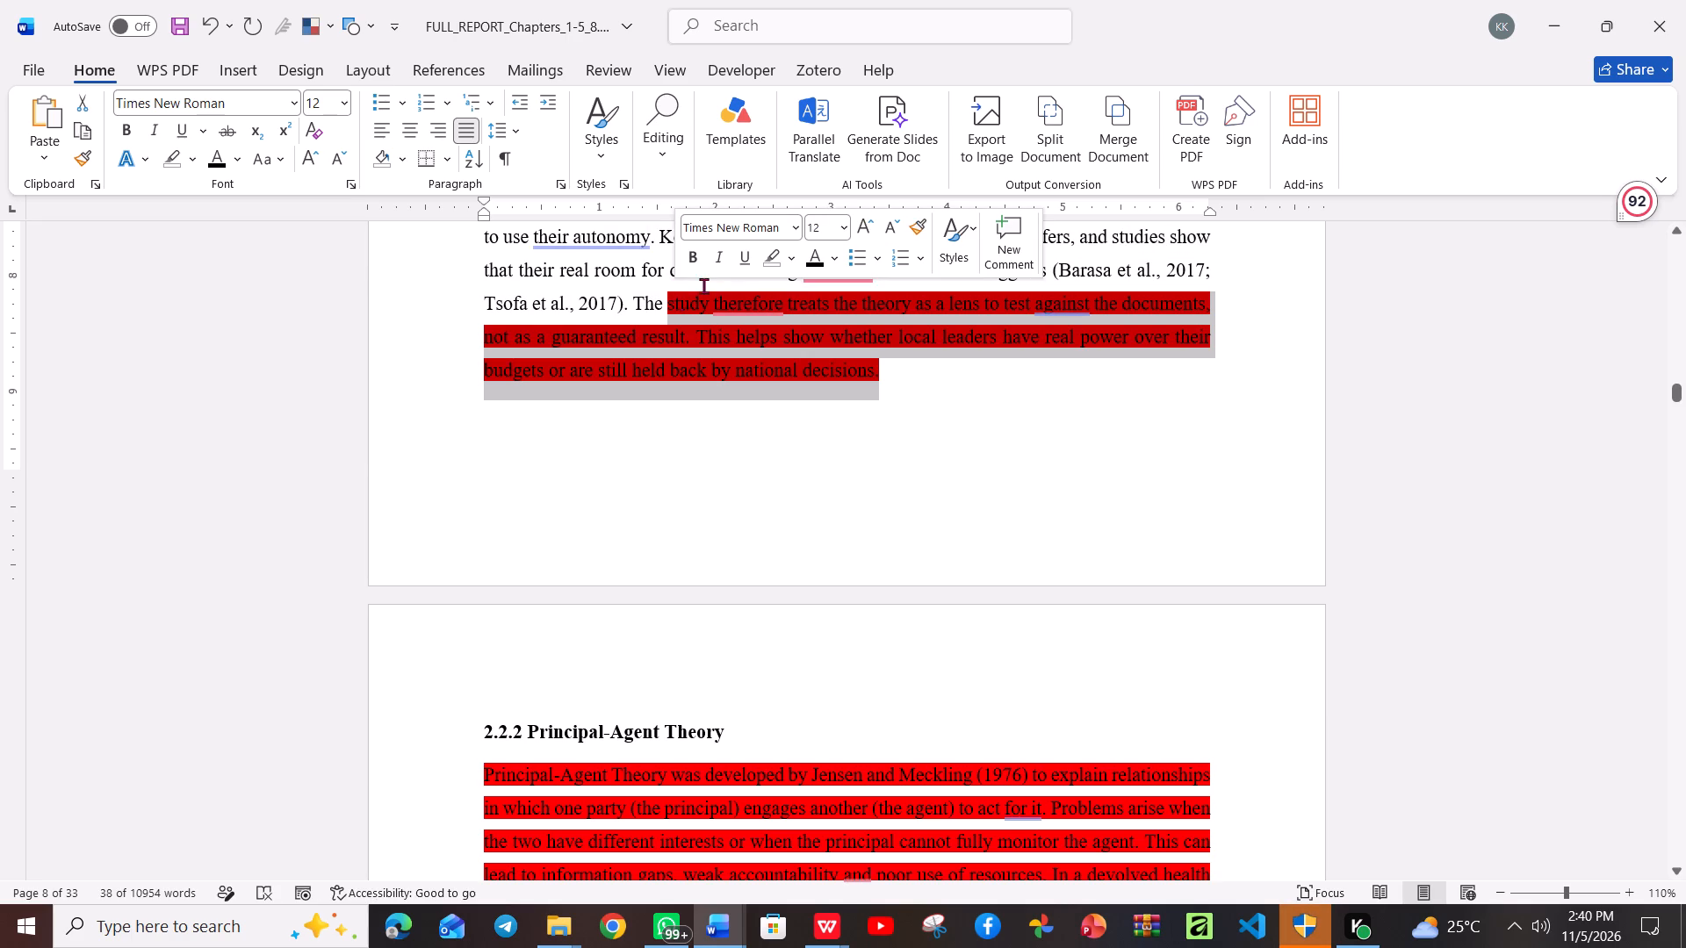
pyautogui.click(764, 250)
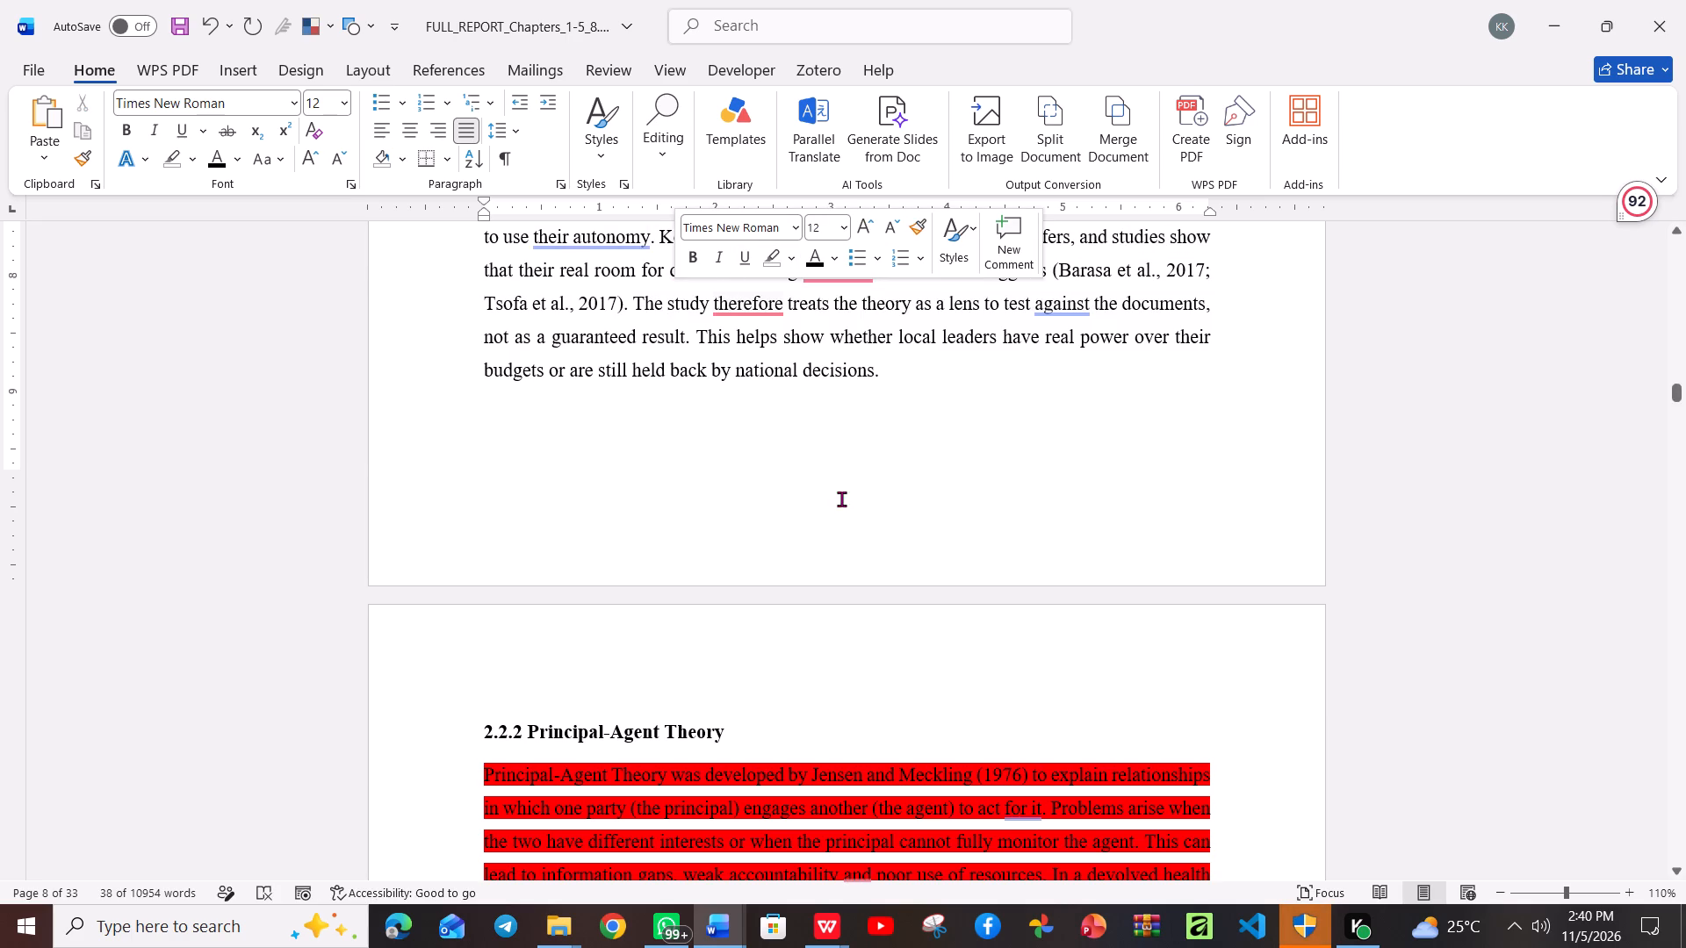
# Remove the red highlight from the start of section 2.2.2's first paragraph through "poor use of resources".
pyautogui.scroll(-3, 856, 595)
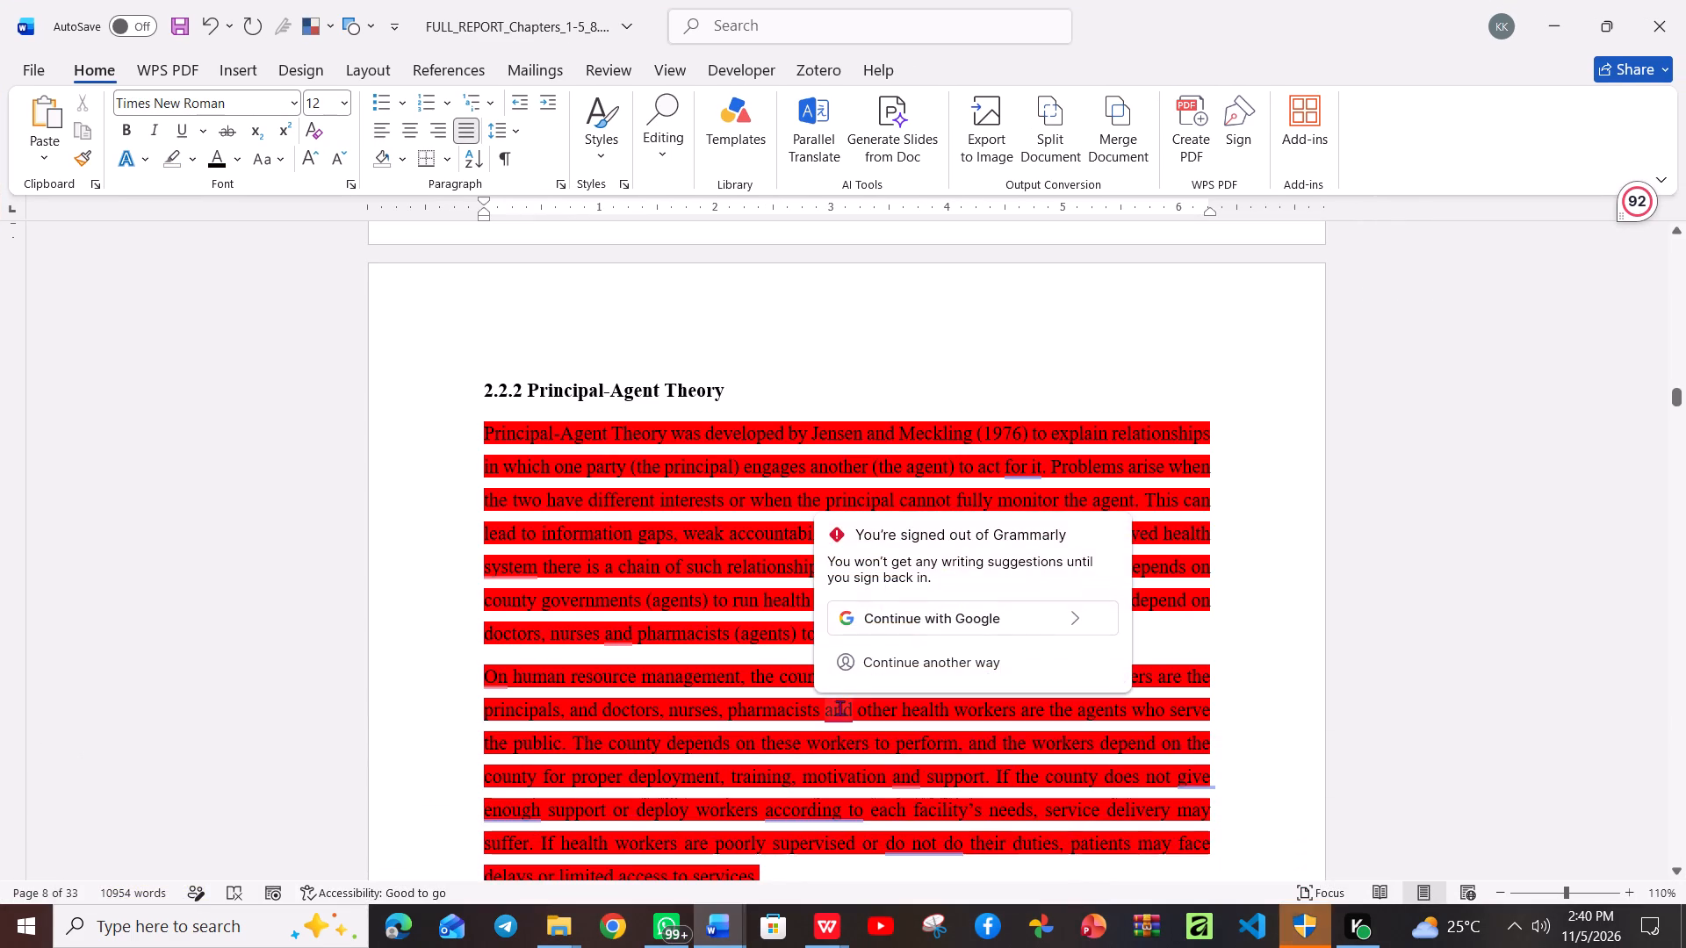
pyautogui.scroll(-1, 731, 630)
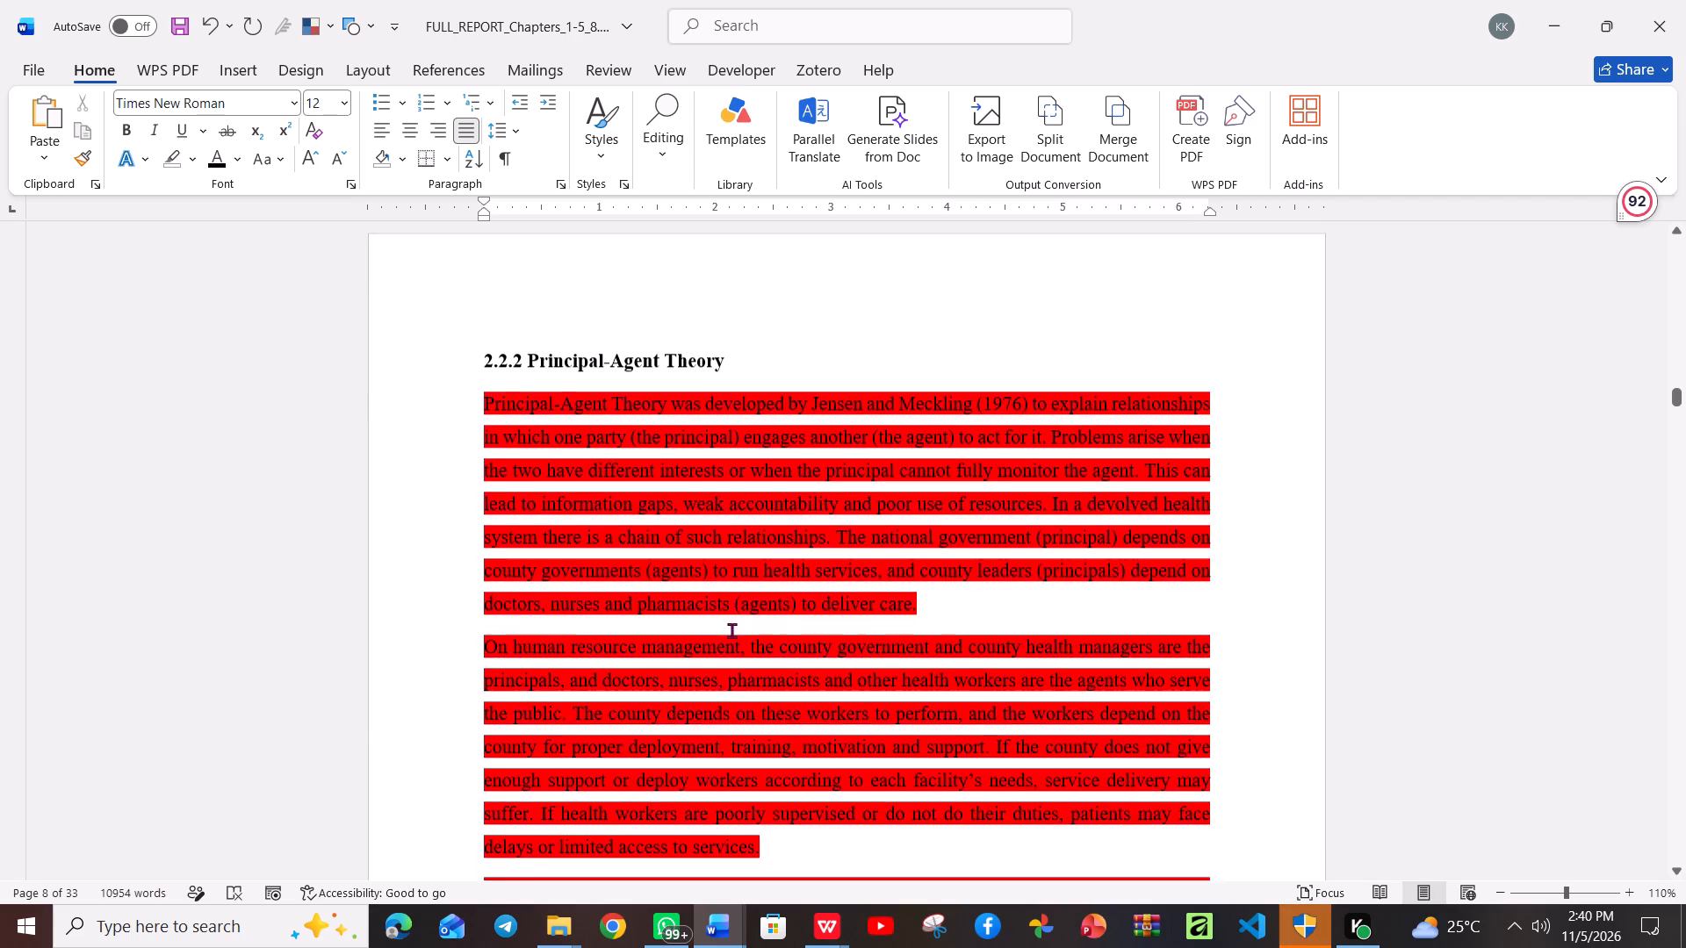
pyautogui.scroll(-1, 731, 630)
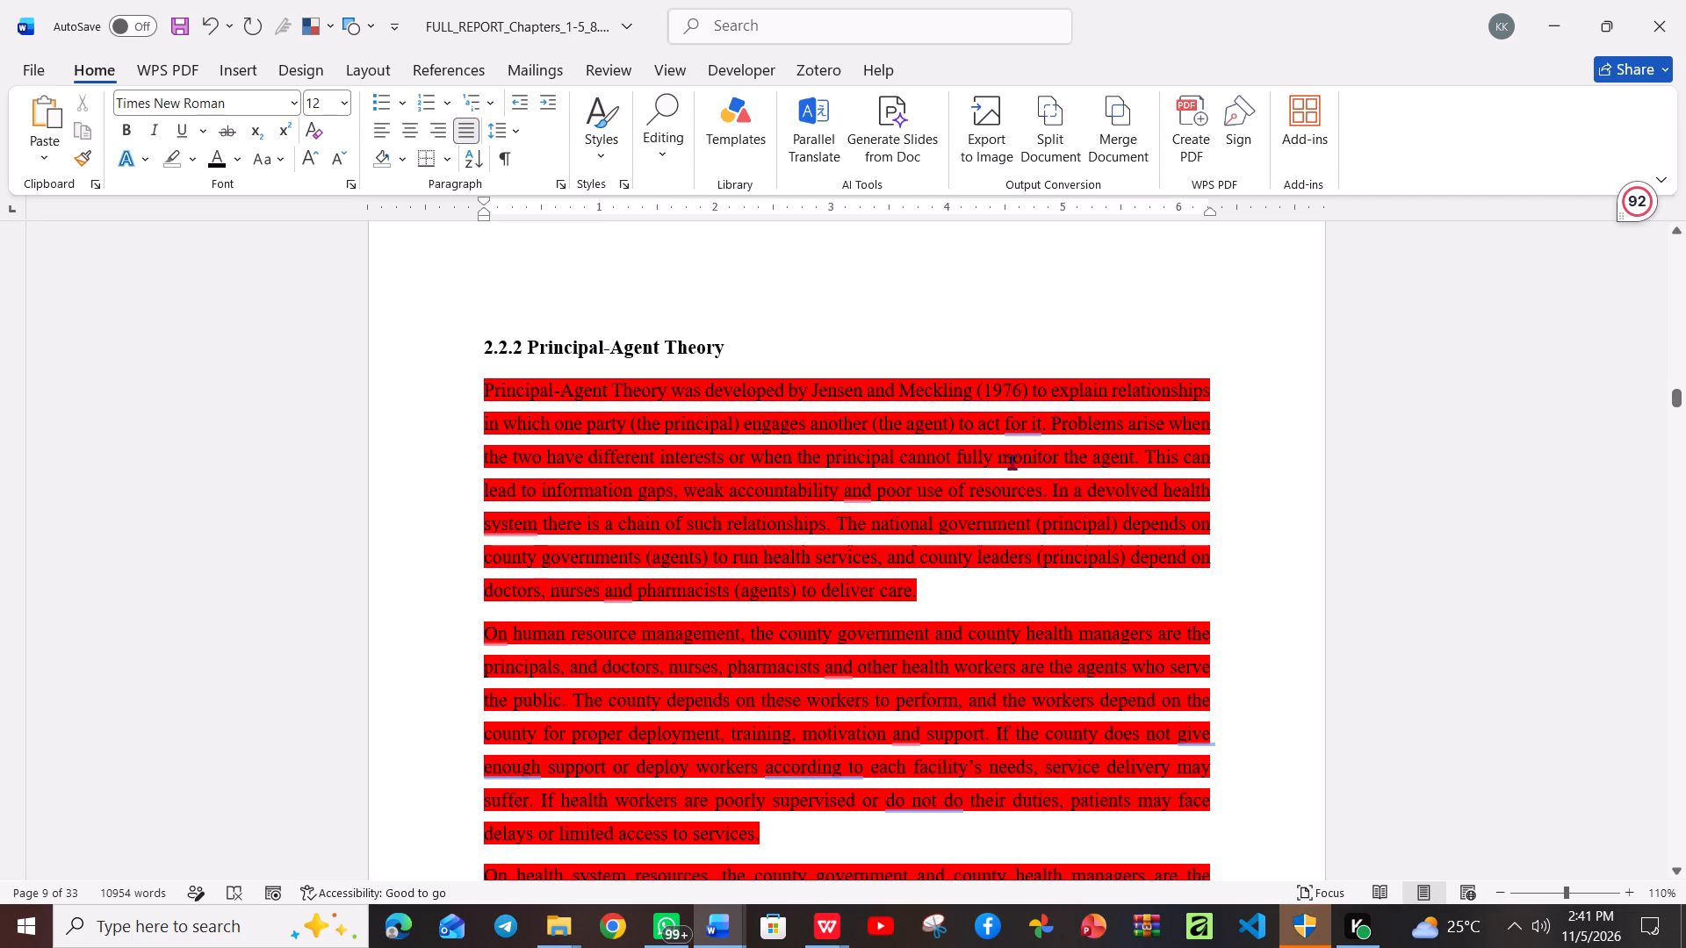
pyautogui.scroll(-1, 1029, 463)
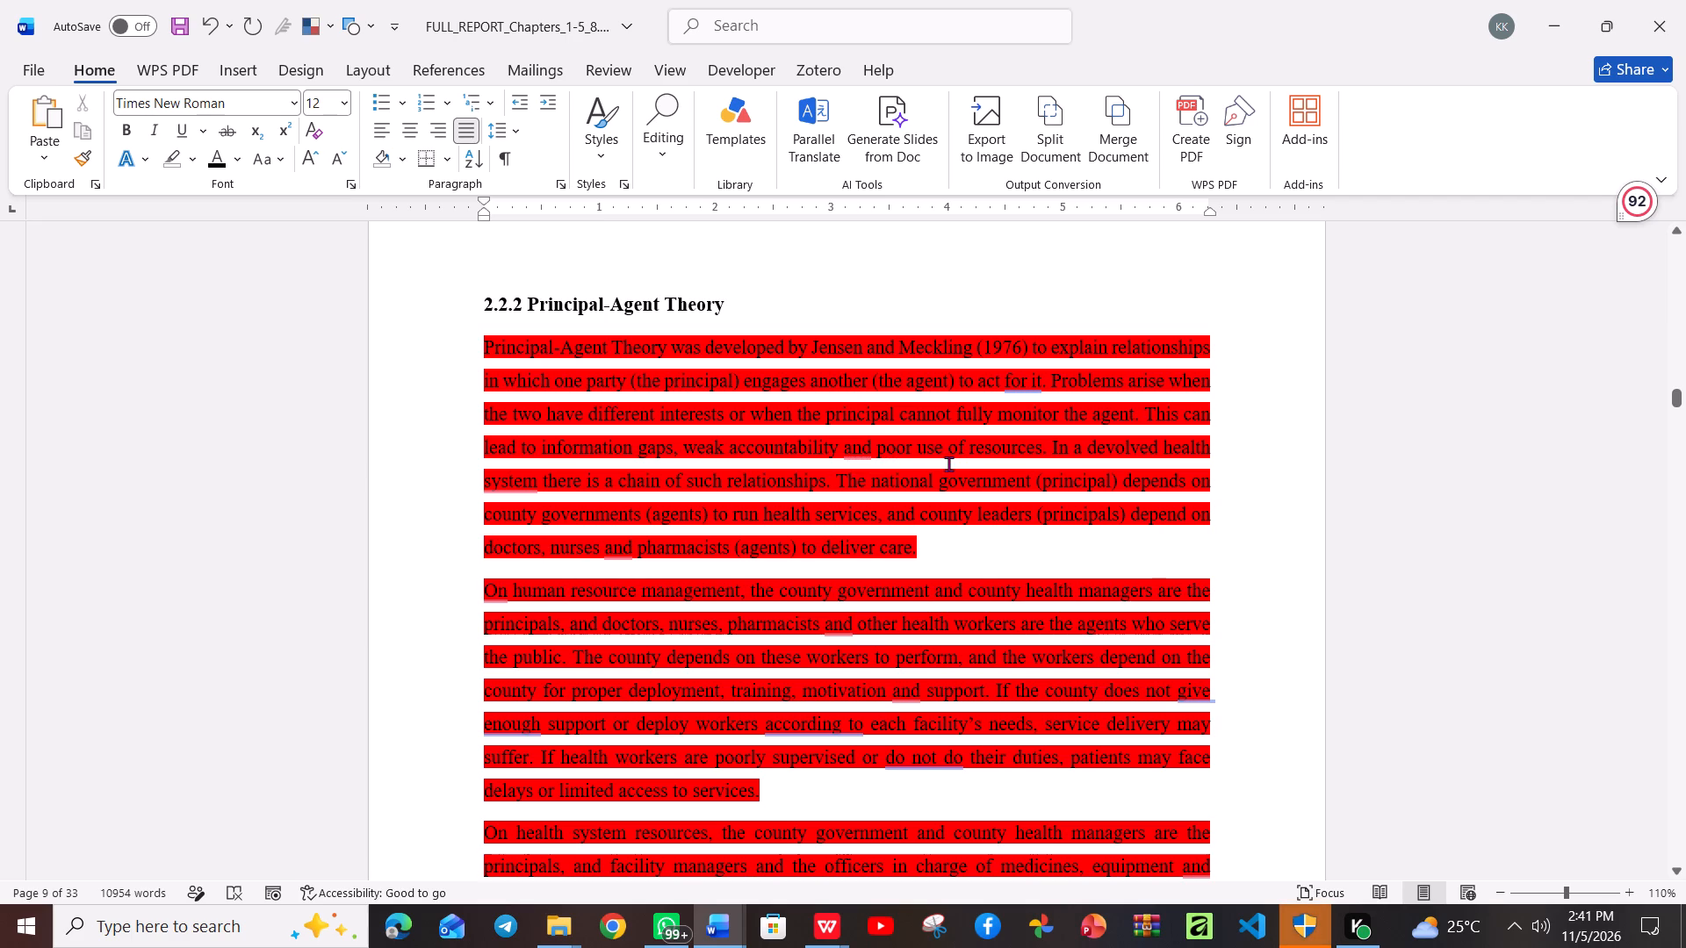
pyautogui.moveTo(1044, 449); pyautogui.dragTo(926, 448)
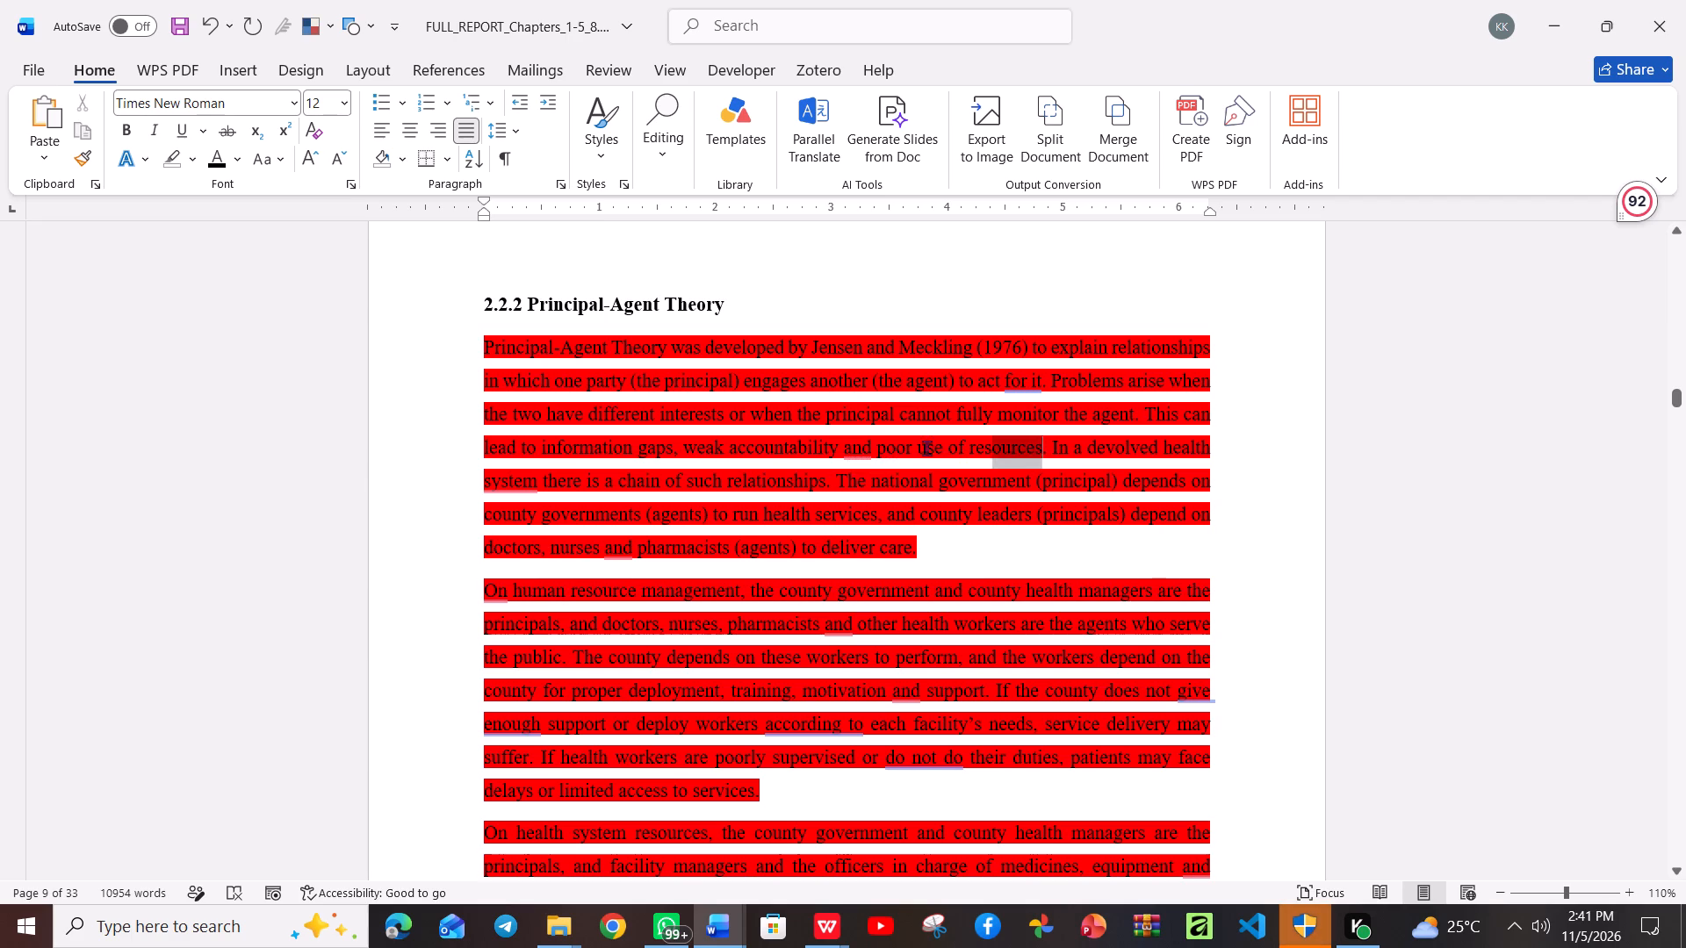
pyautogui.moveTo(926, 448); pyautogui.dragTo(579, 311)
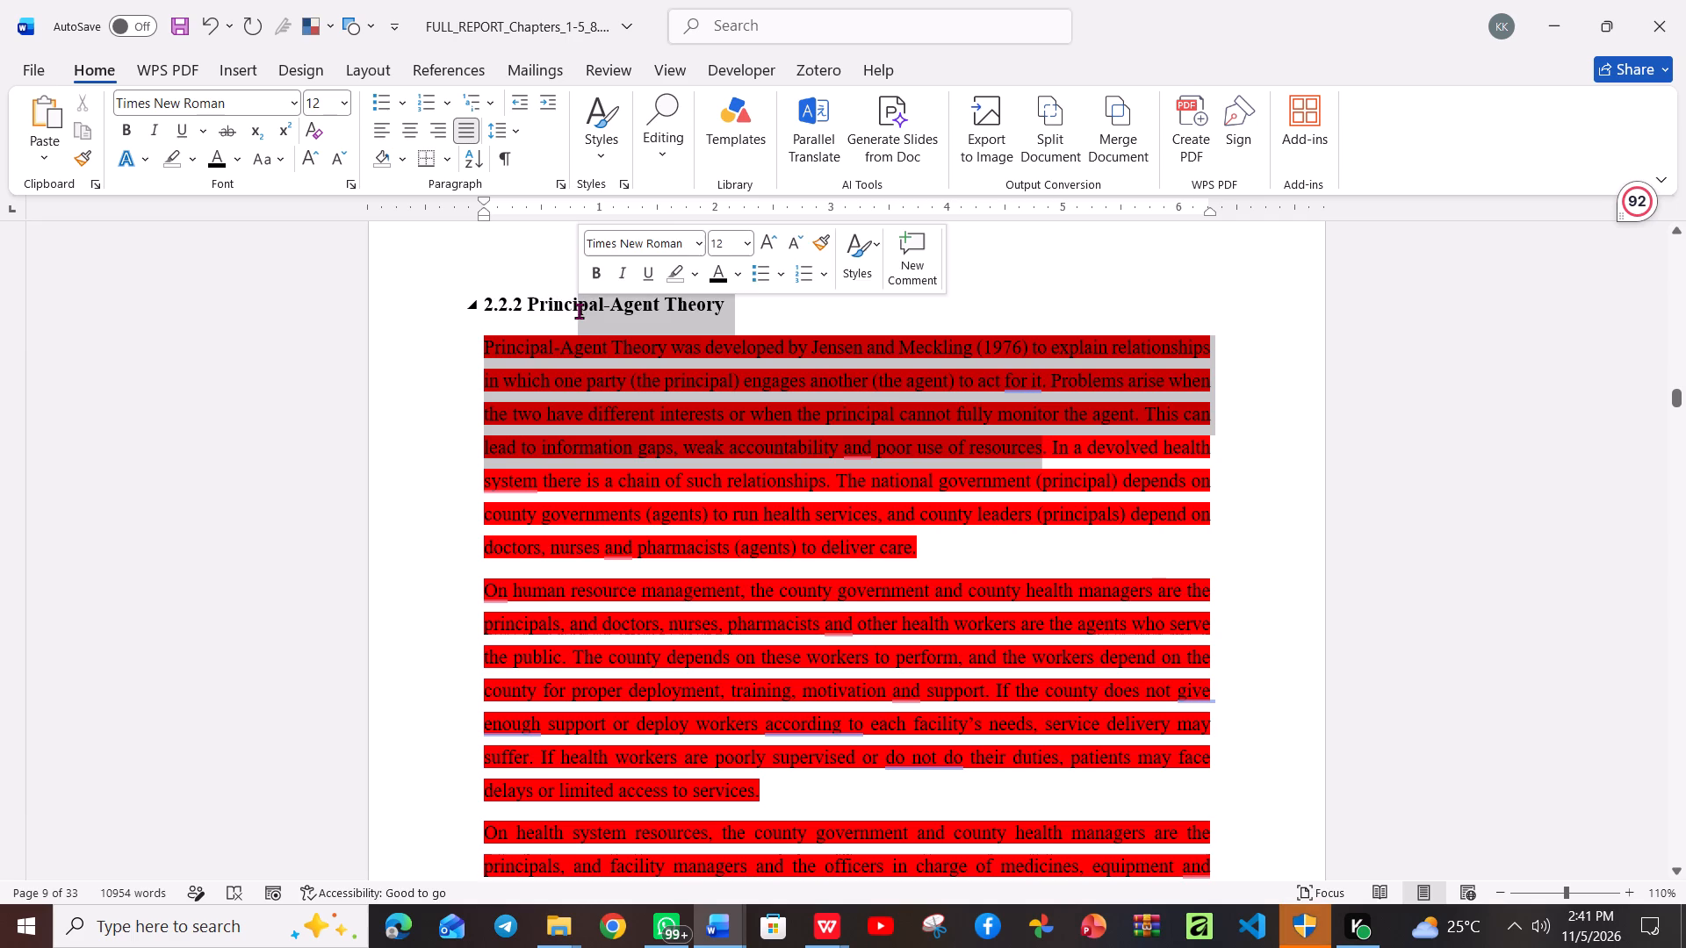
pyautogui.click(675, 270)
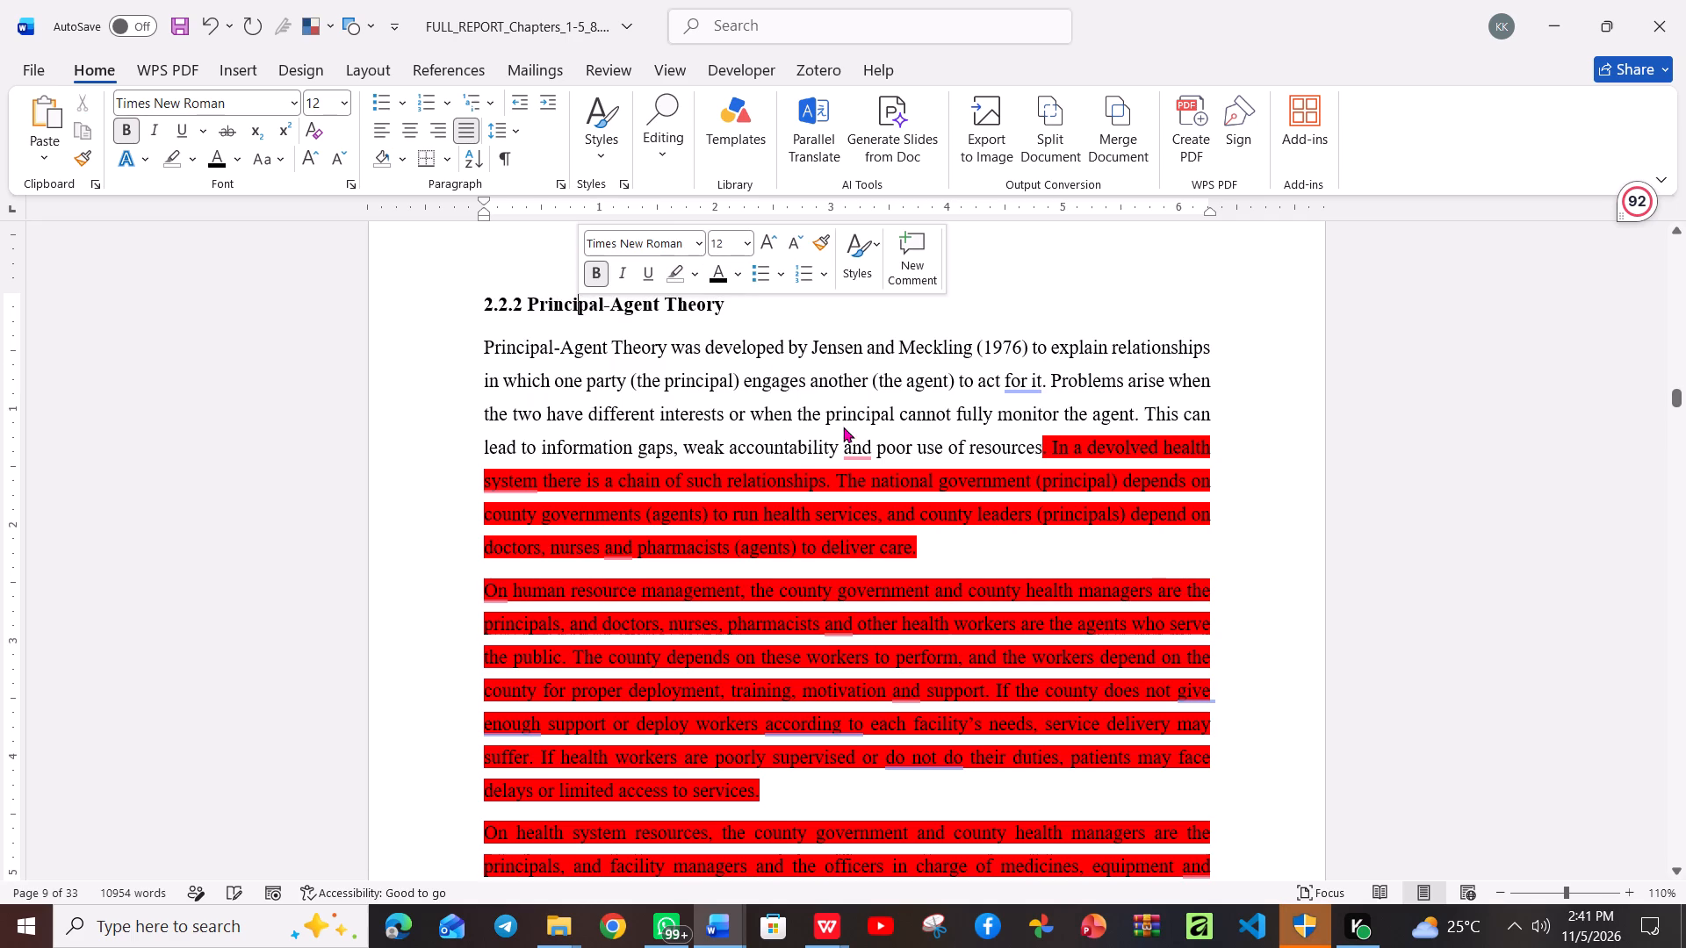
# Remove the red highlight from "In a devolved health system" through "to deliver care." in section 2.2.2's first paragraph.
pyautogui.scroll(-1, 1073, 525)
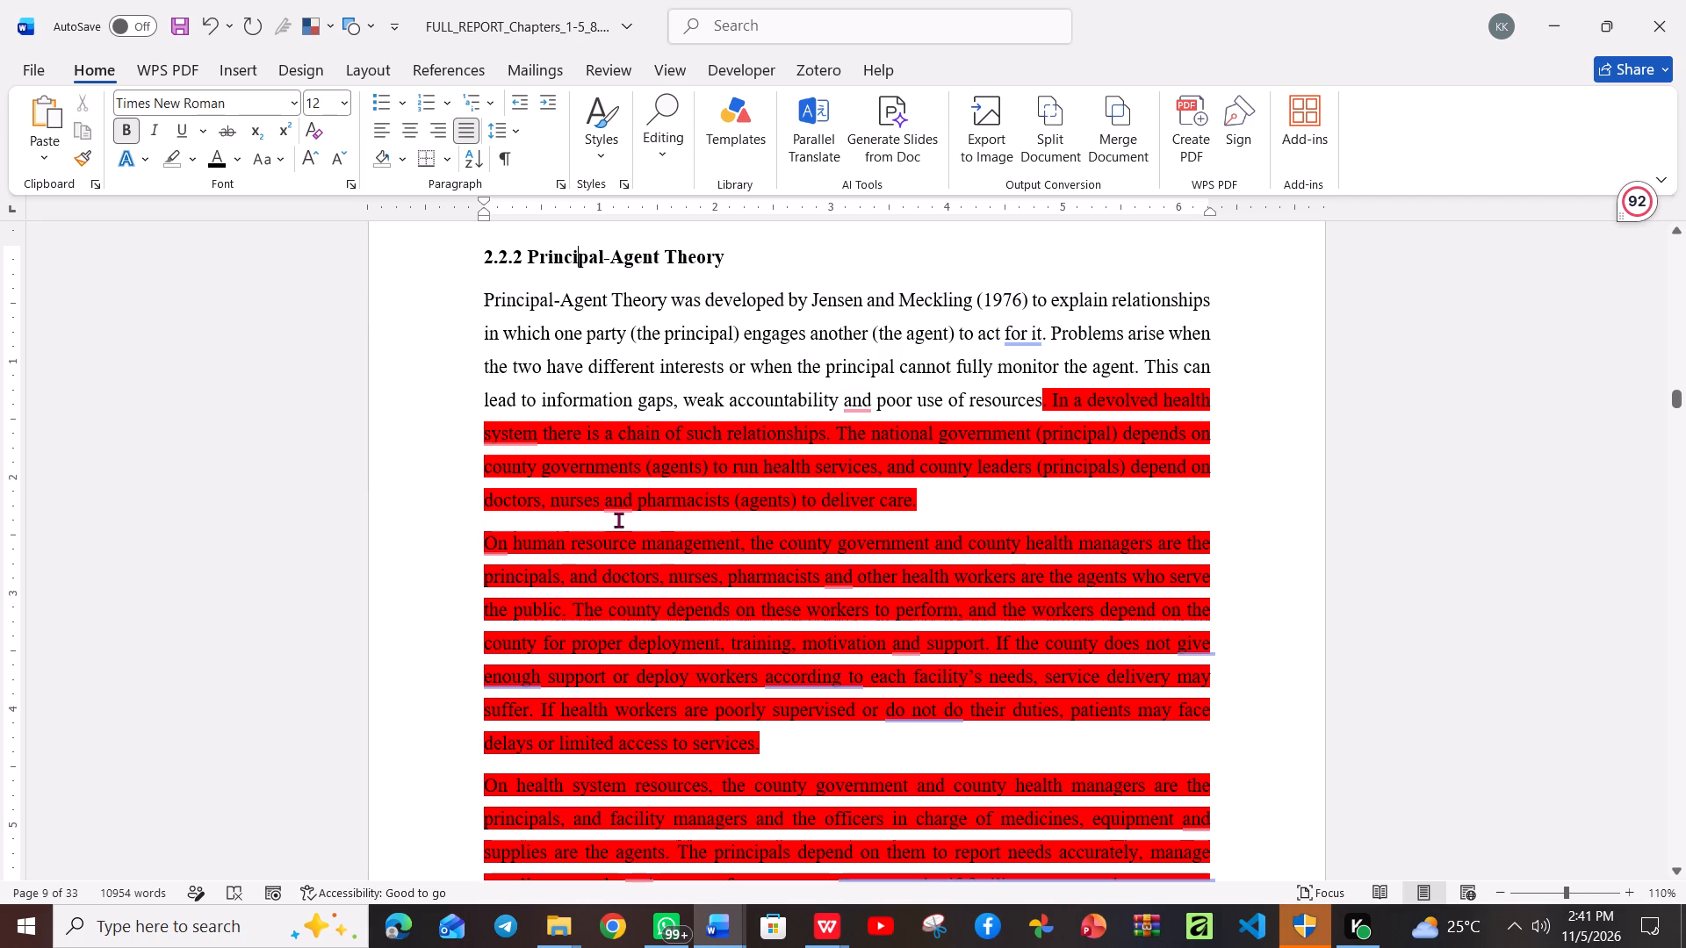
pyautogui.moveTo(922, 499); pyautogui.dragTo(972, 457)
pyautogui.click(925, 501)
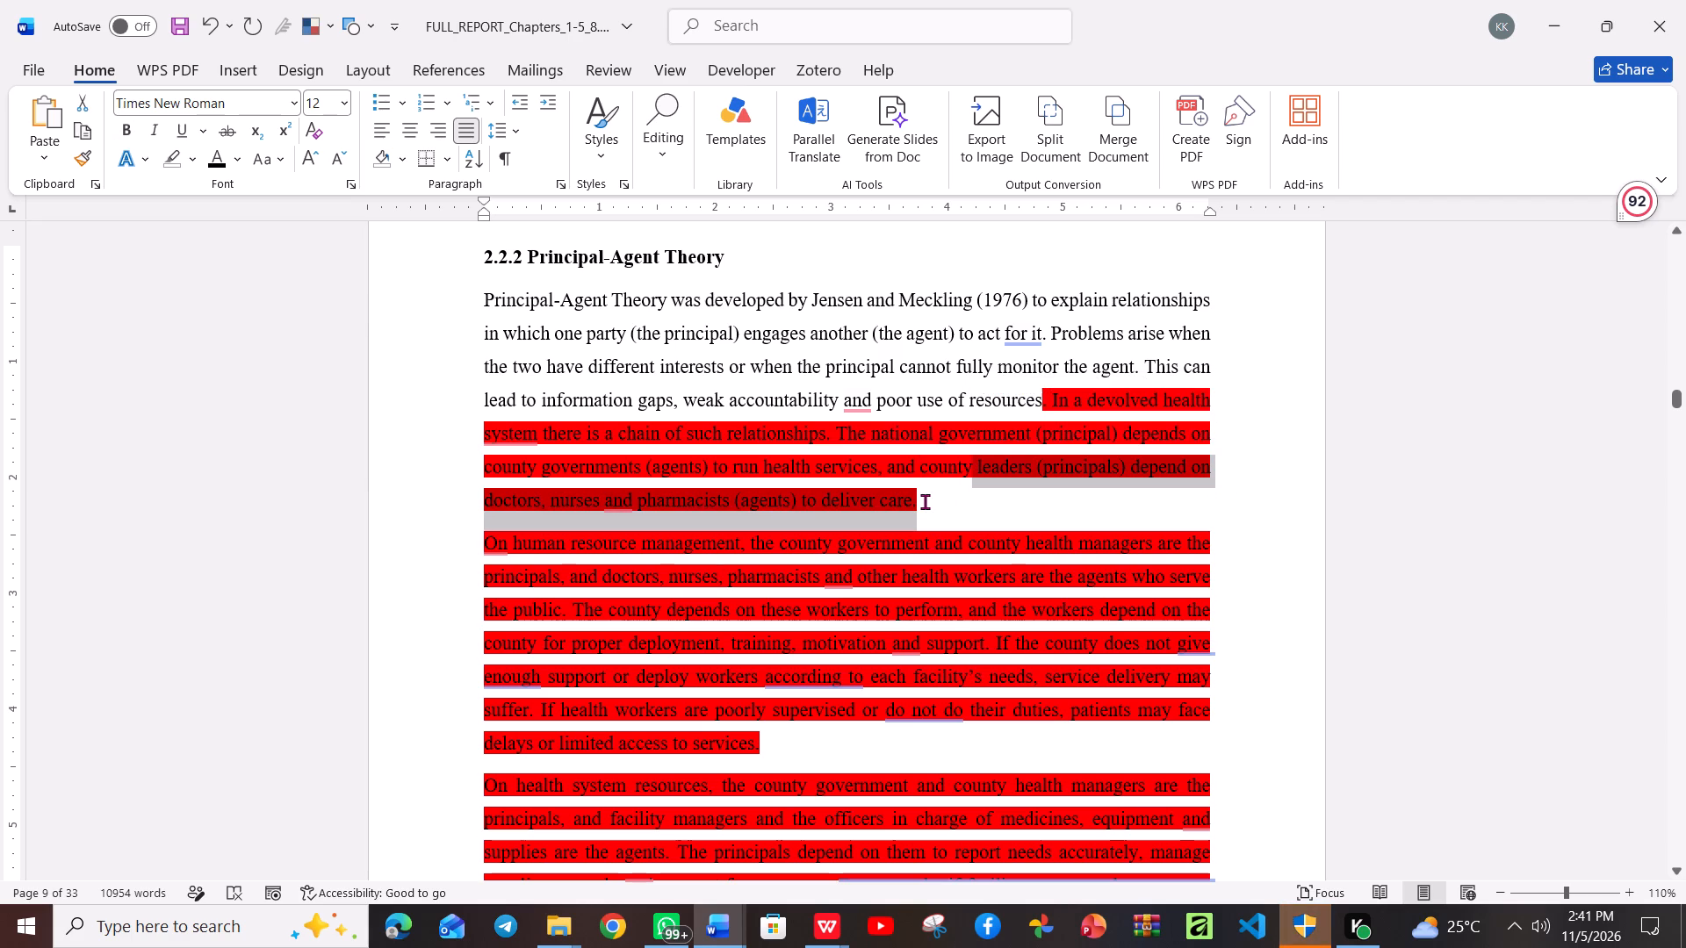
pyautogui.moveTo(925, 501); pyautogui.dragTo(980, 399)
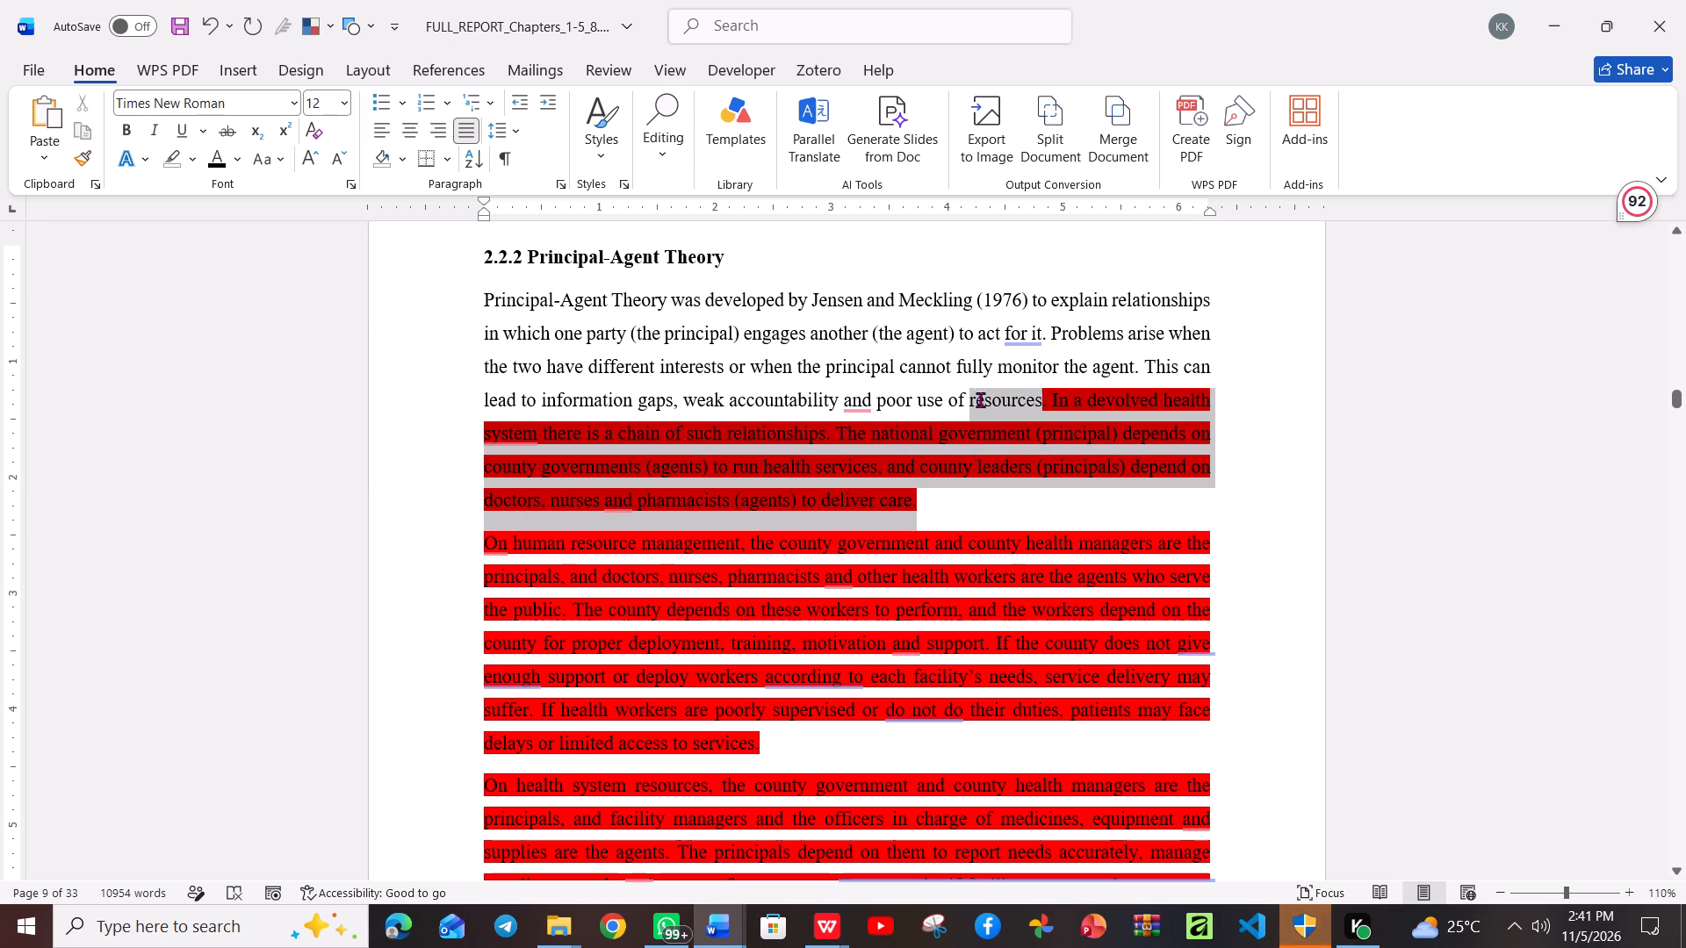
pyautogui.moveTo(980, 399); pyautogui.dragTo(930, 385)
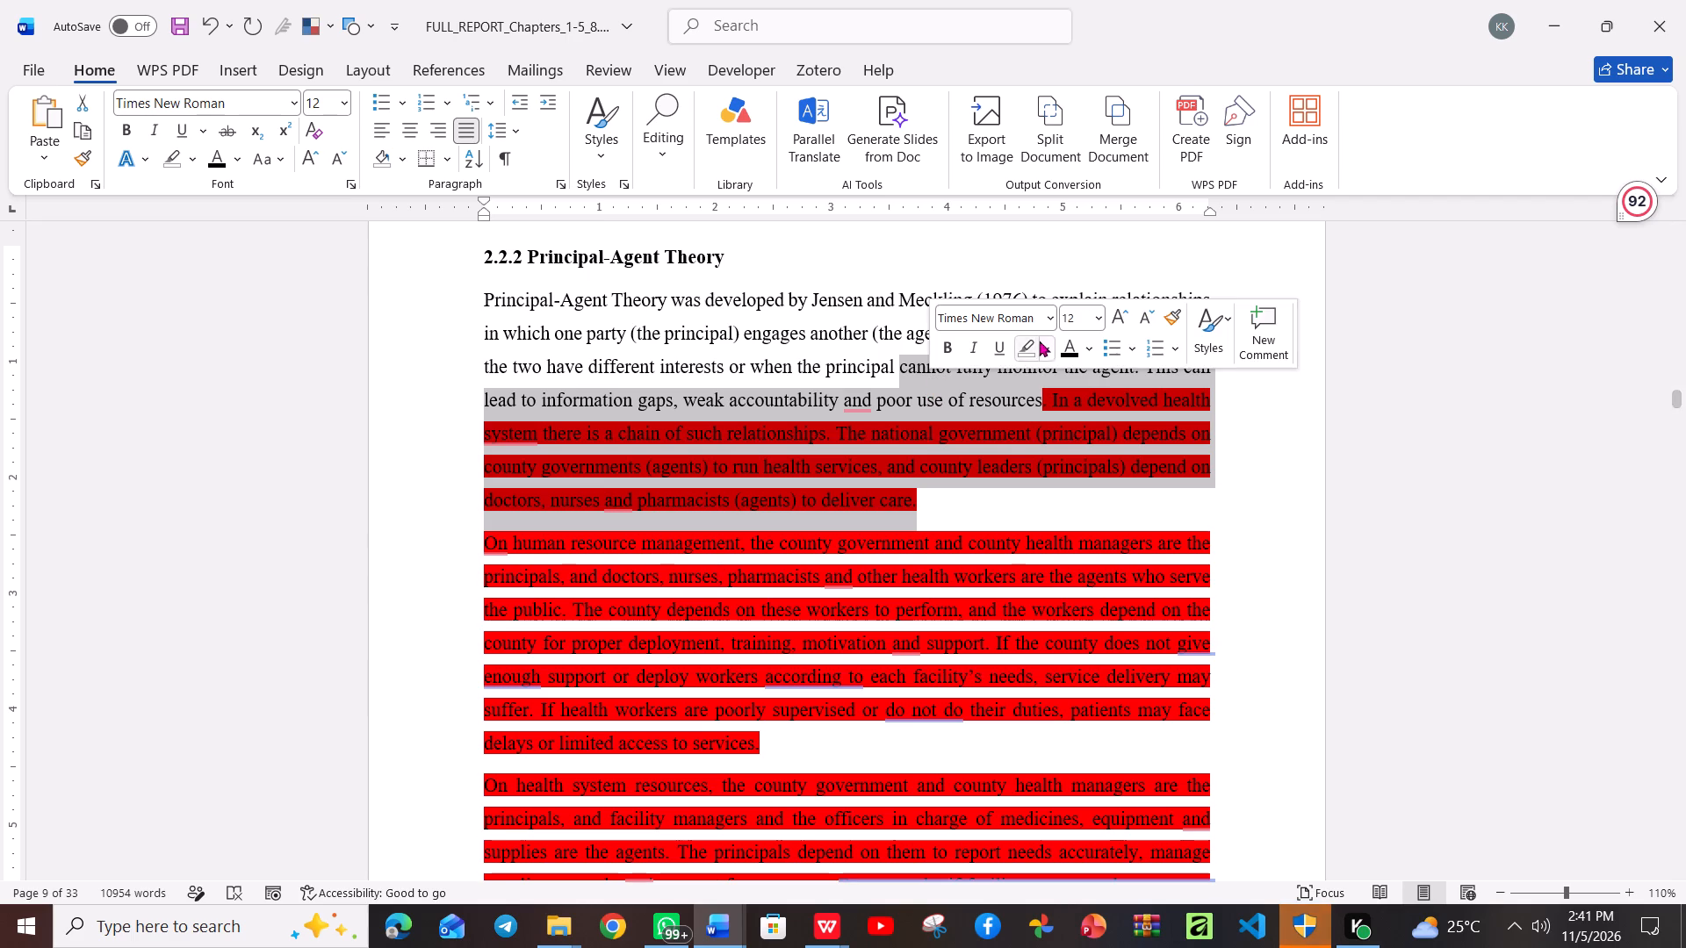
pyautogui.click(1031, 344)
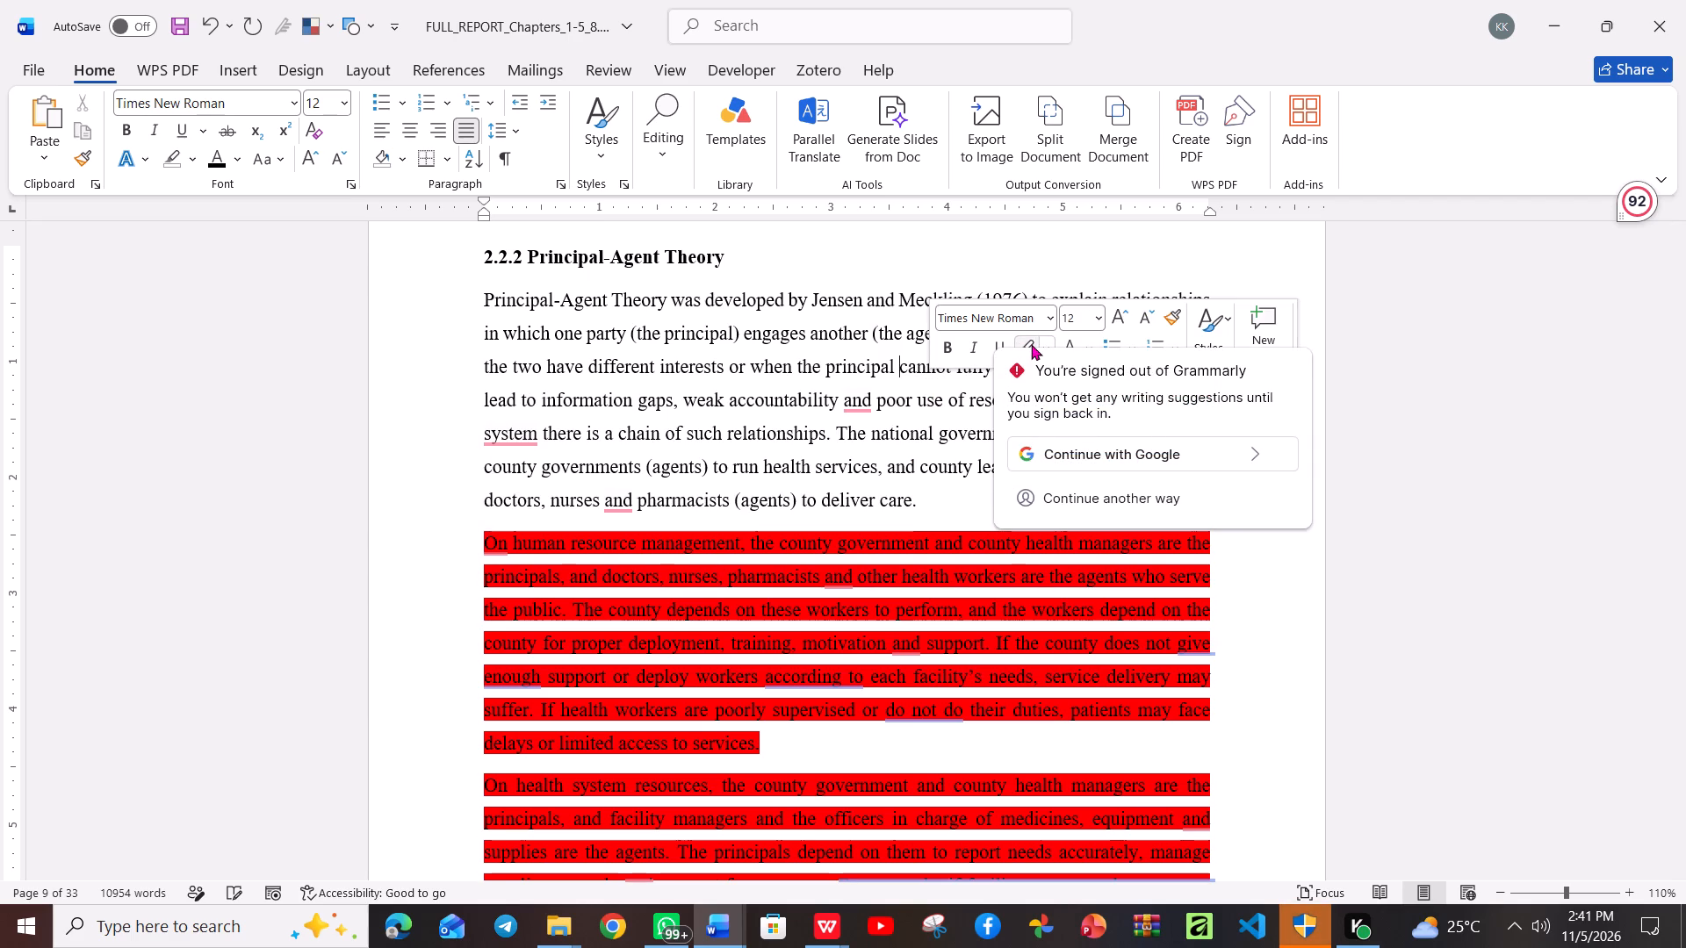
# Remove the red highlight from the entire "On human resource management" paragraph in section 2.2.2.
pyautogui.scroll(-2, 919, 581)
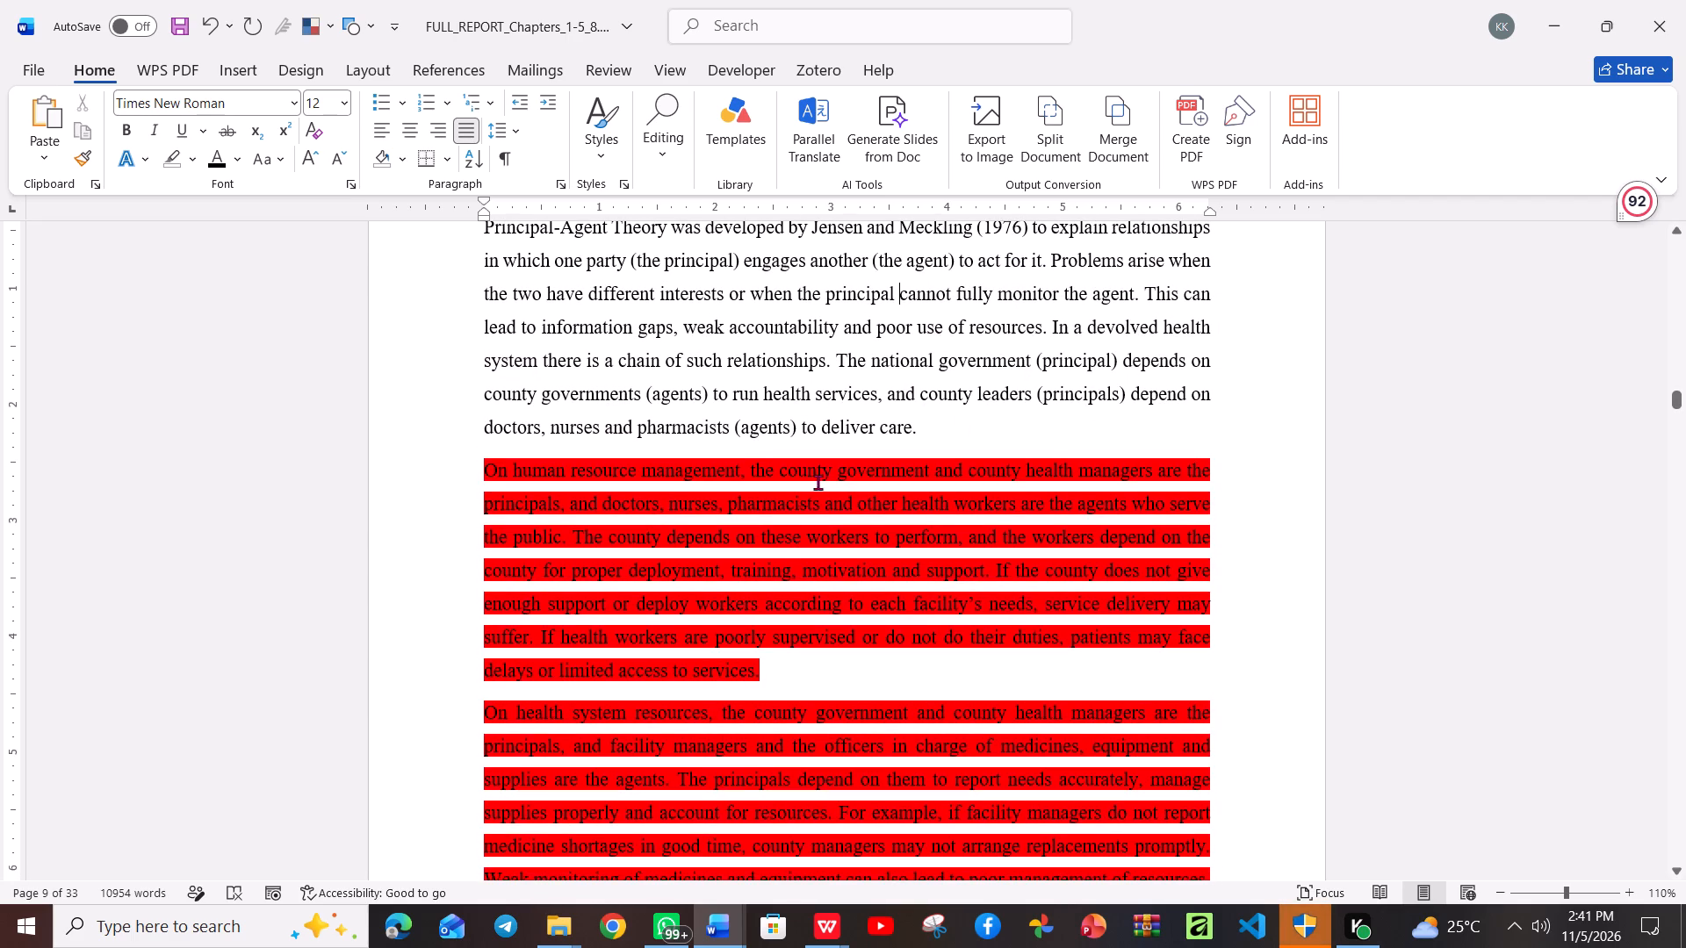
pyautogui.scroll(-2, 841, 558)
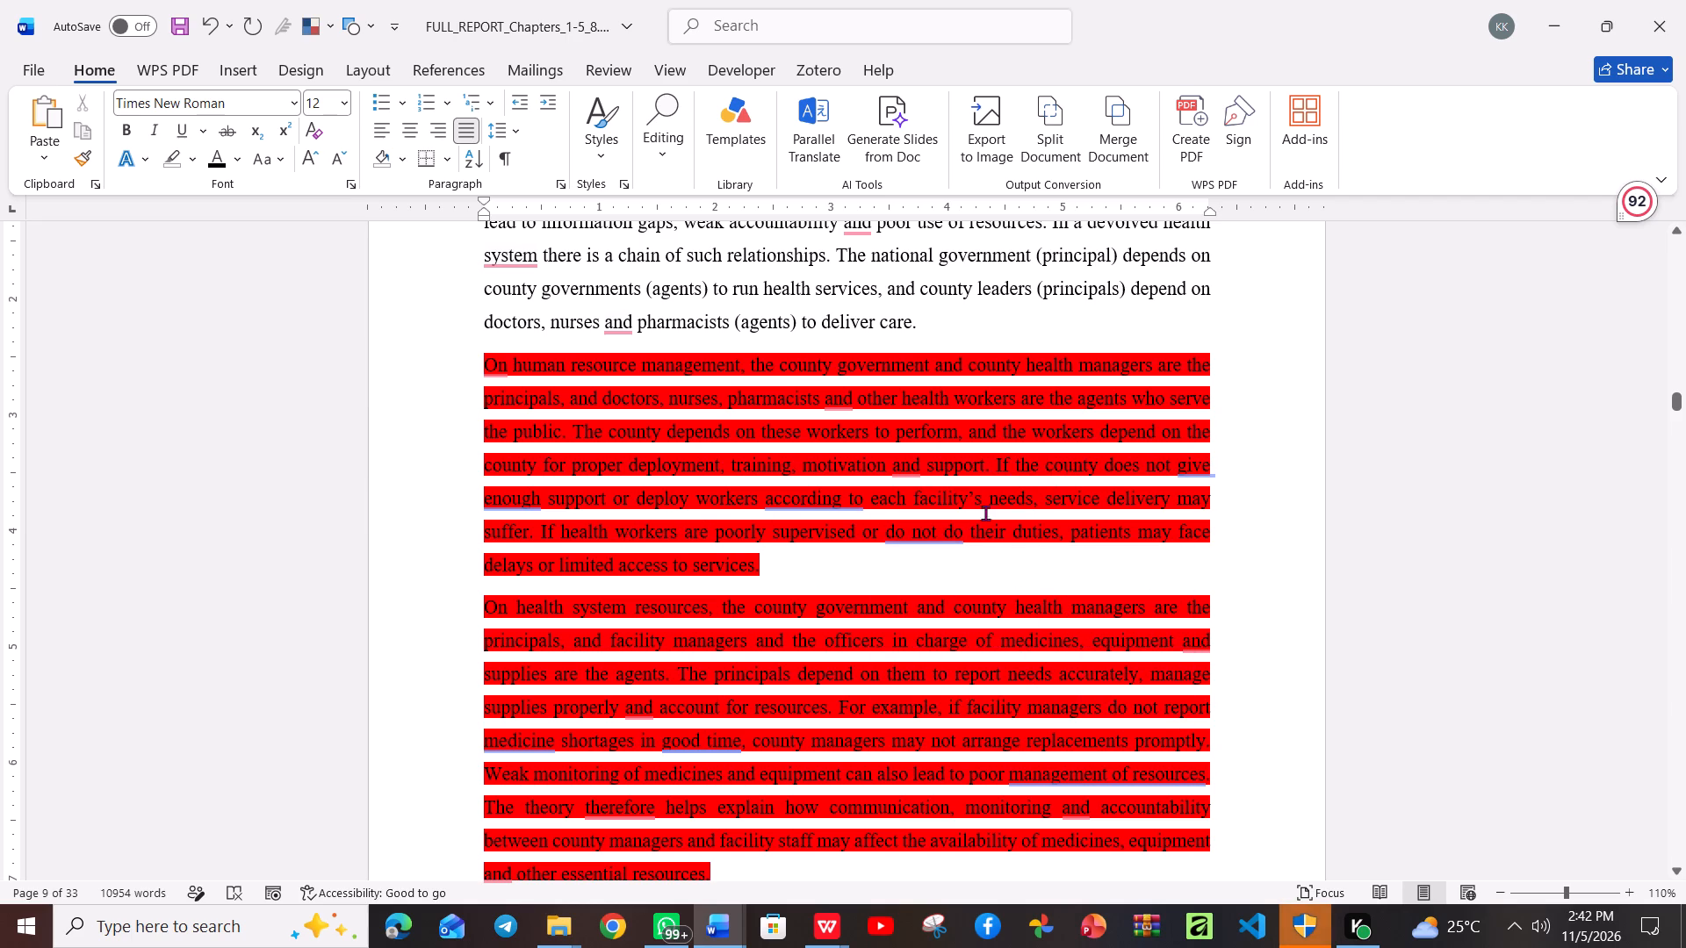
pyautogui.scroll(-1, 1056, 513)
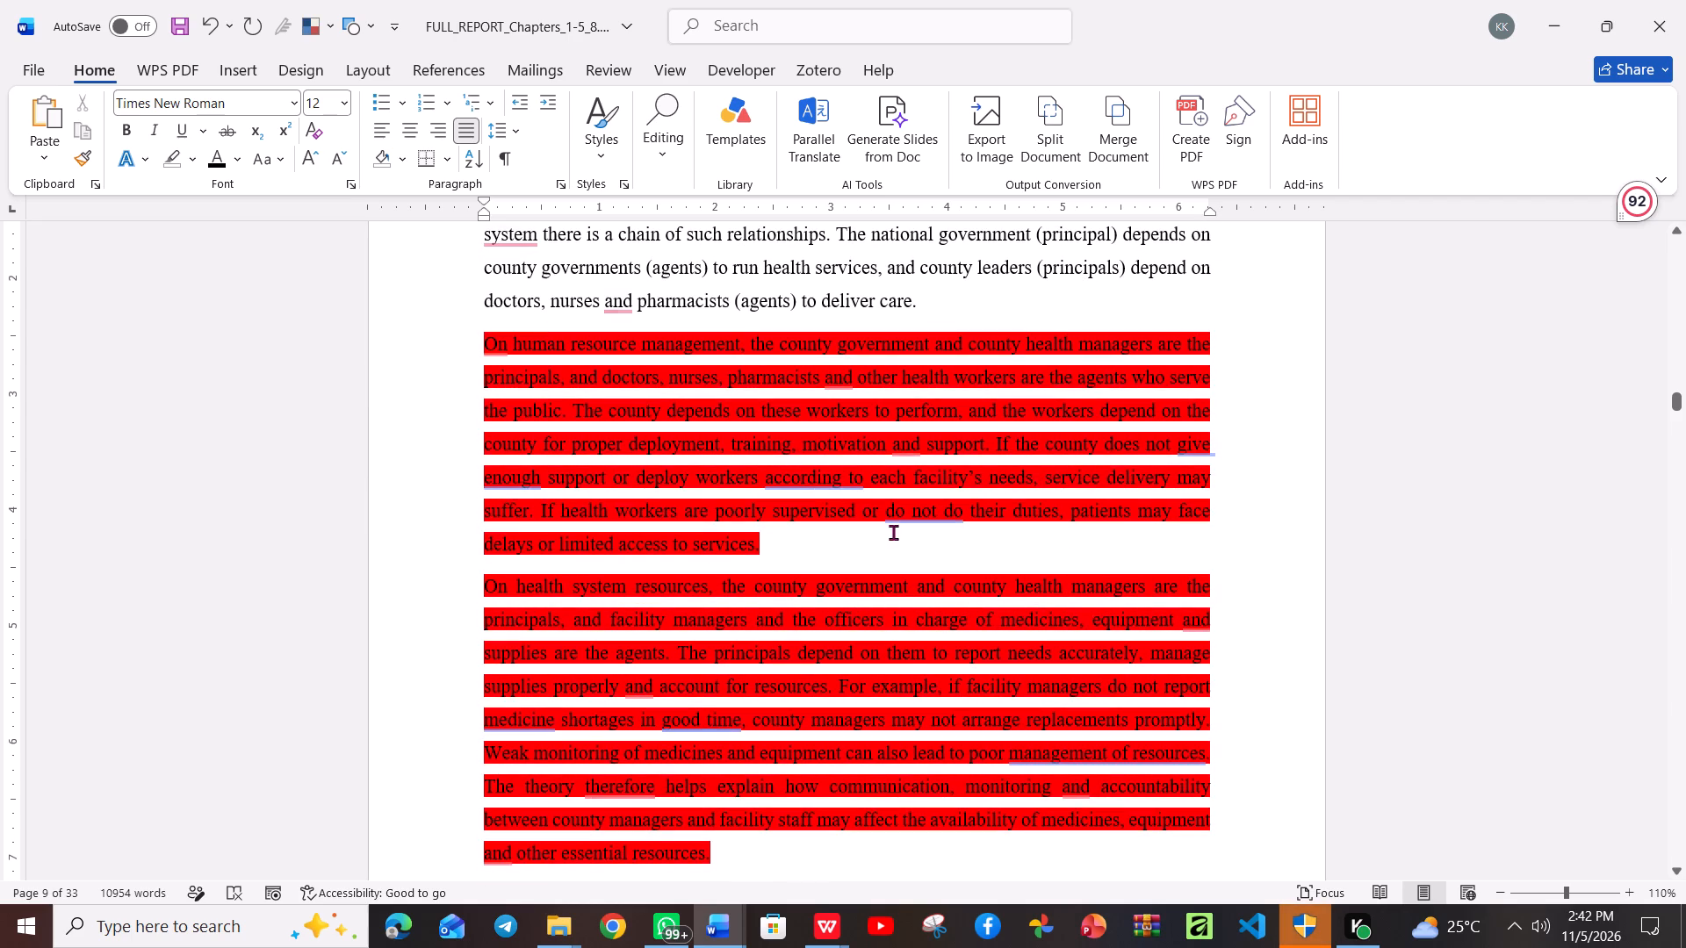
pyautogui.scroll(-1, 1128, 470)
pyautogui.hscroll(-1, 1128, 470)
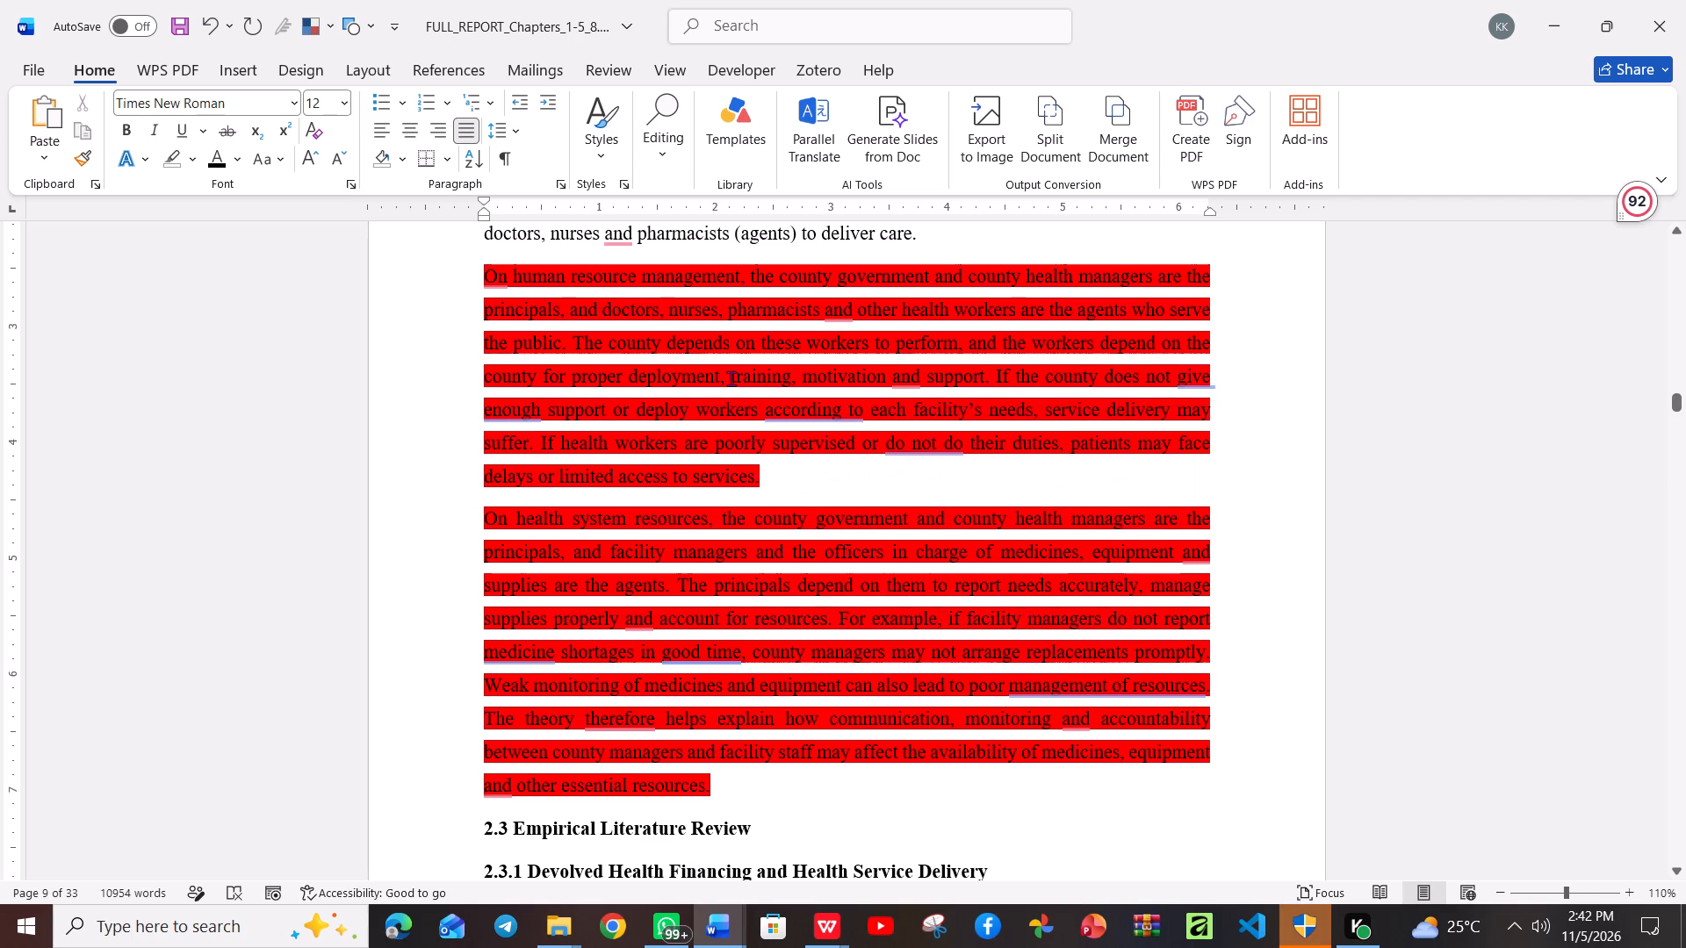
pyautogui.moveTo(731, 378); pyautogui.dragTo(511, 326)
pyautogui.click(604, 291)
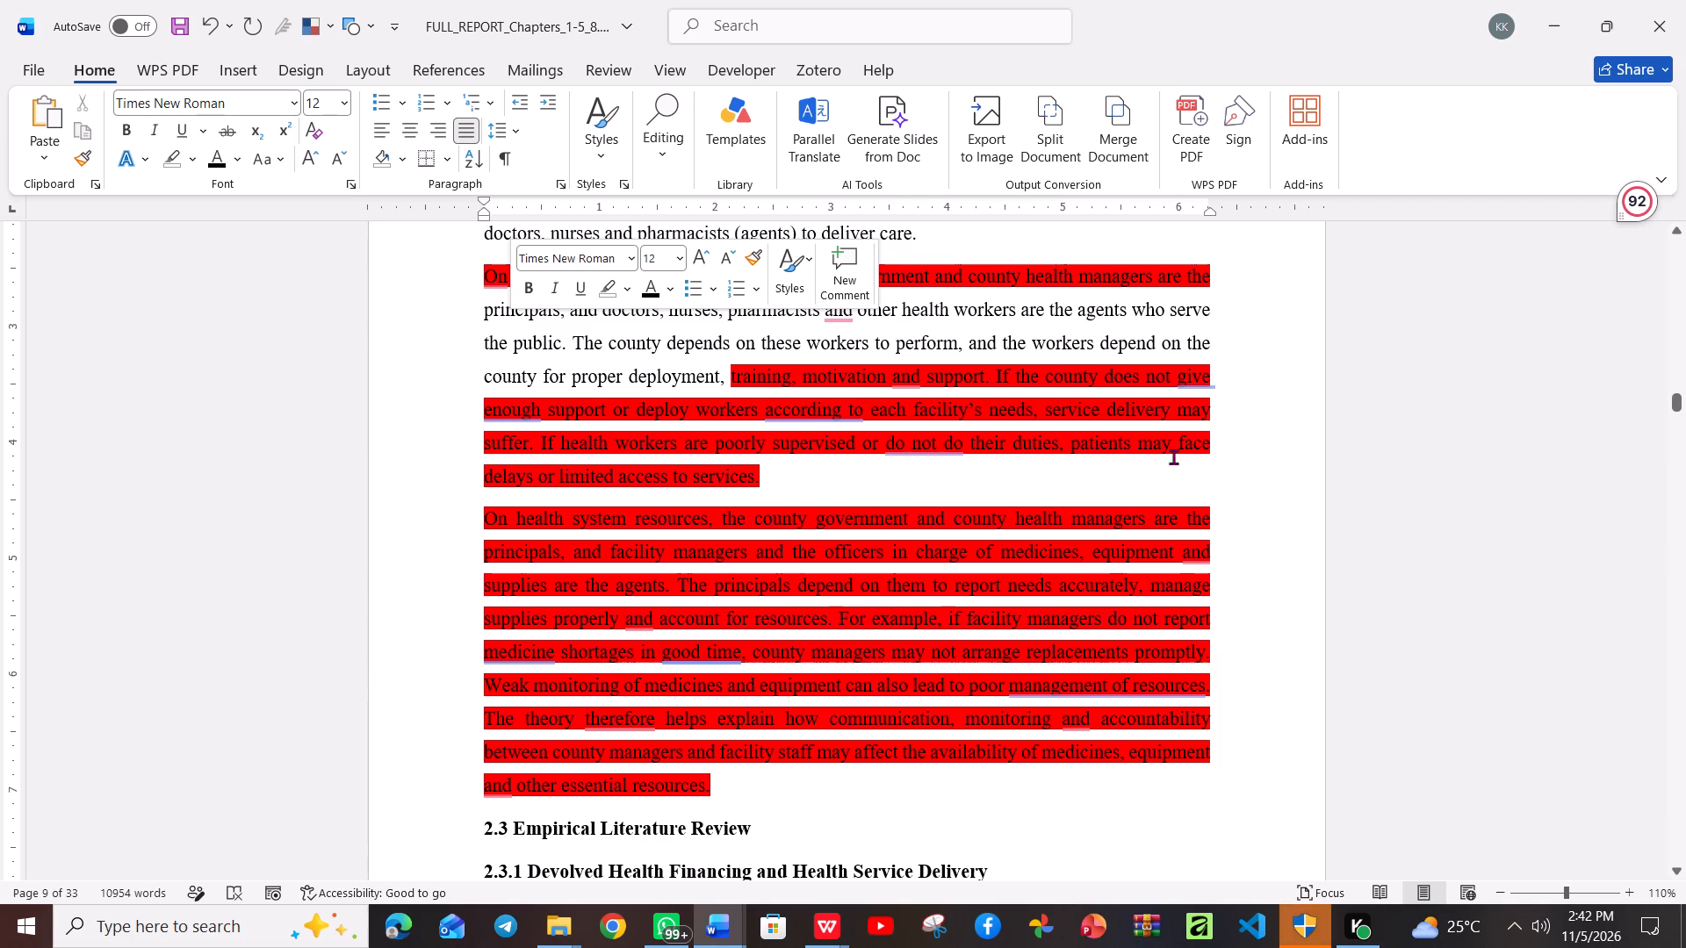
pyautogui.moveTo(800, 474); pyautogui.dragTo(708, 485)
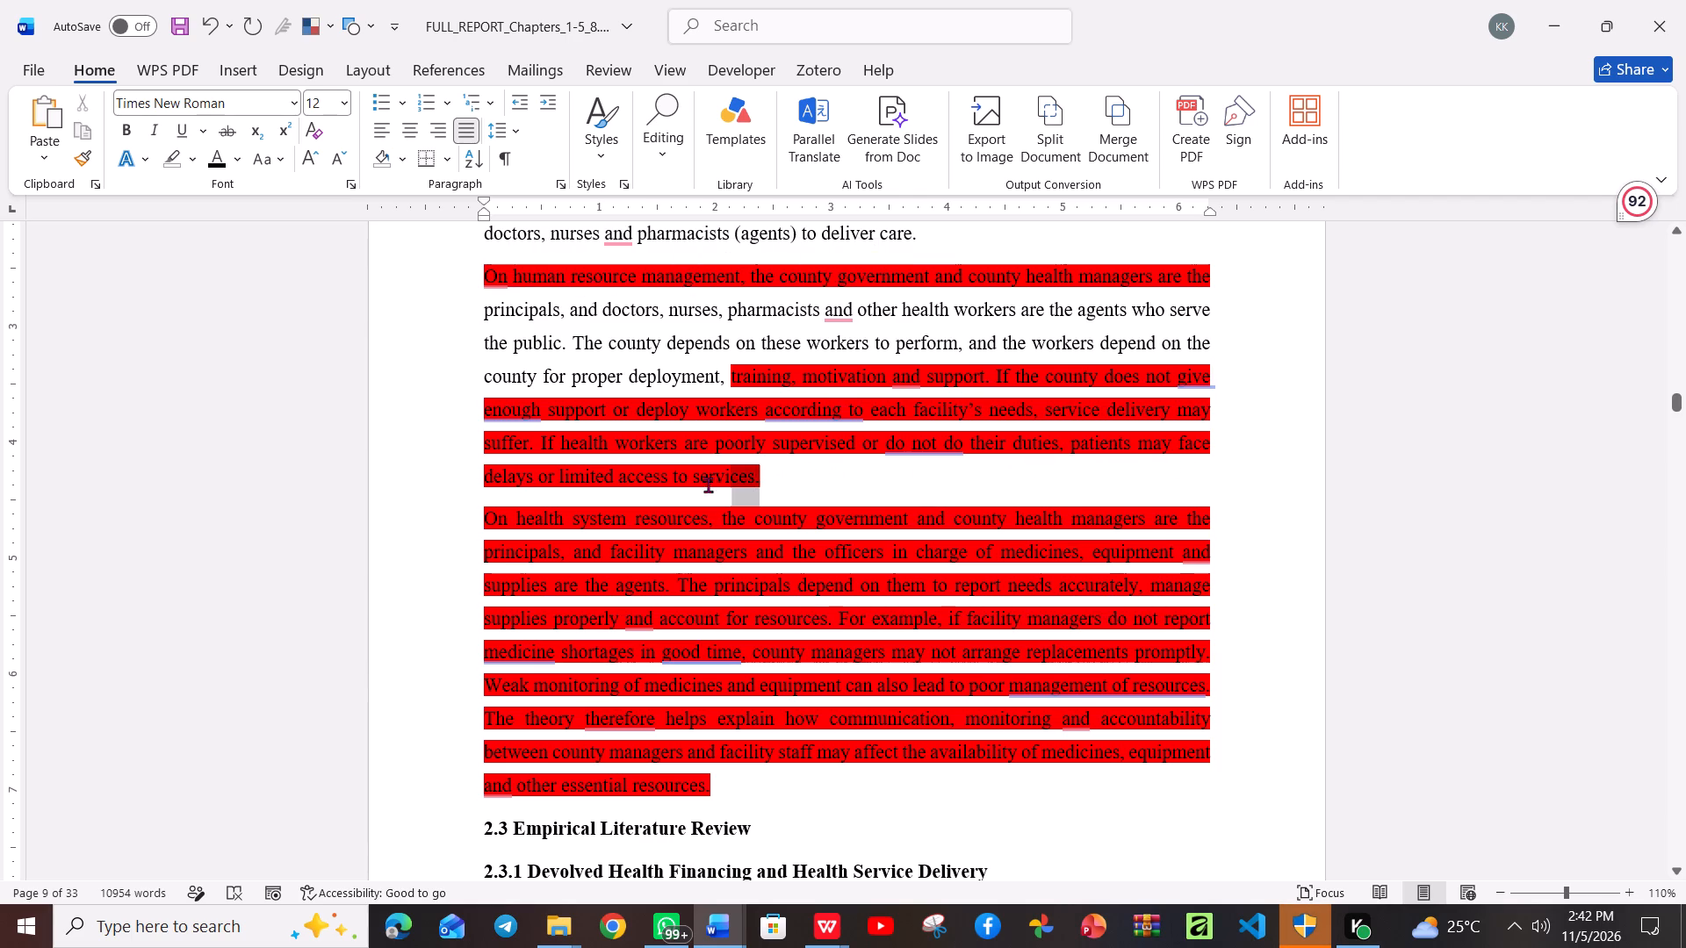
pyautogui.moveTo(708, 485); pyautogui.dragTo(712, 332)
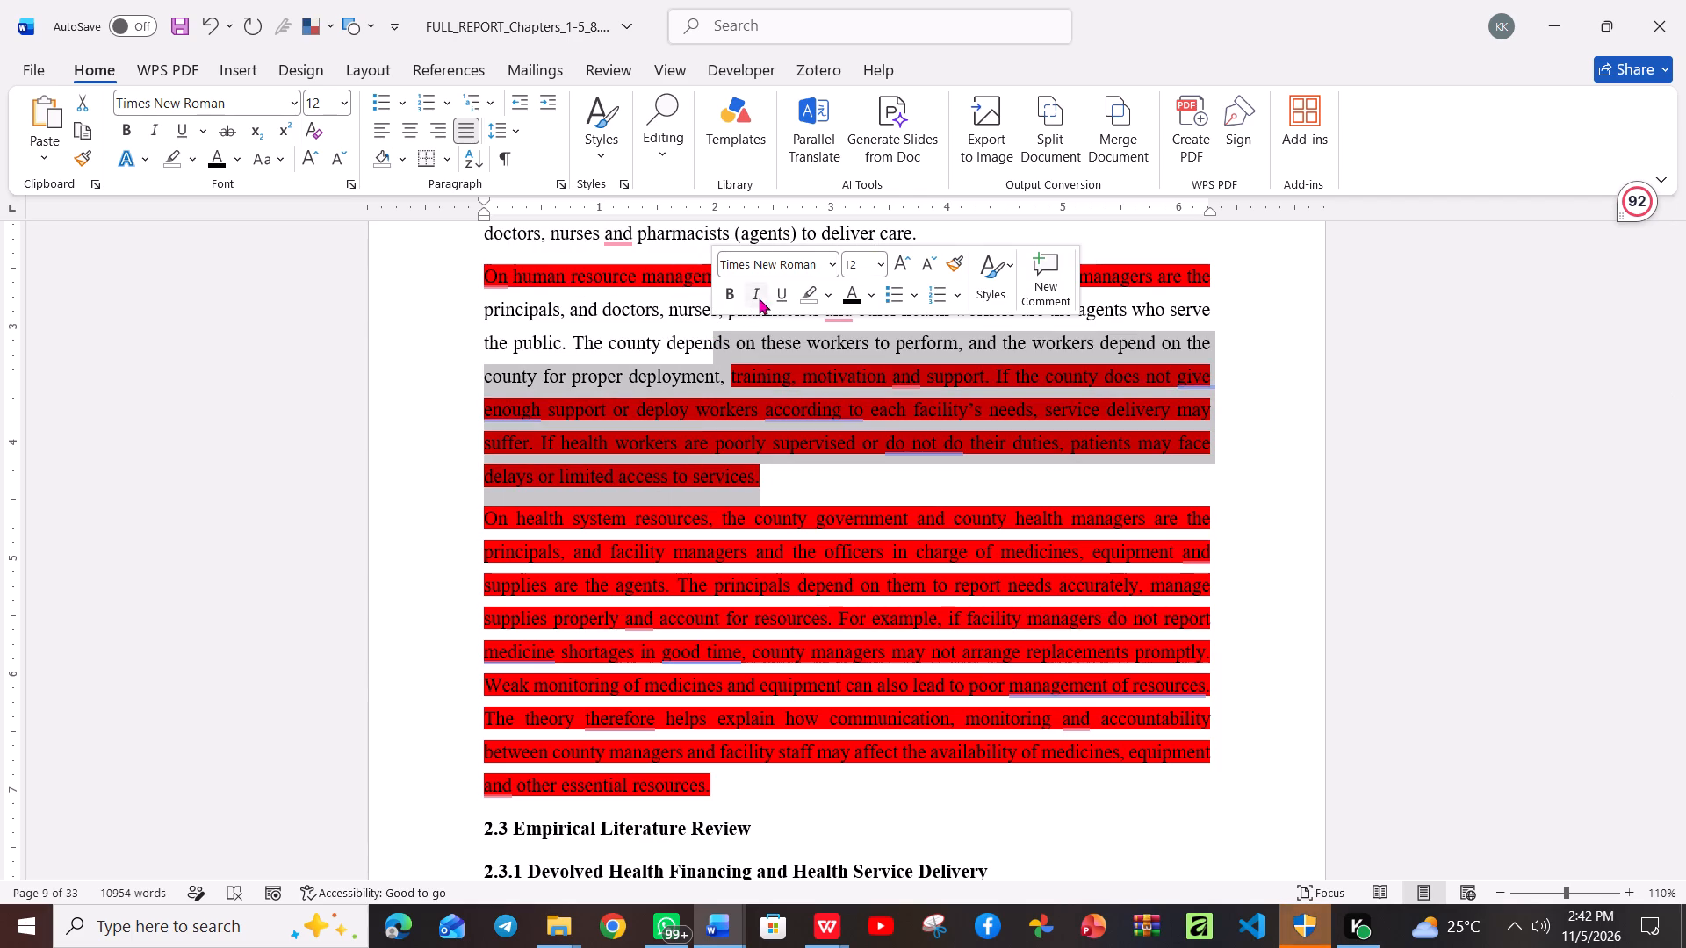
pyautogui.click(800, 295)
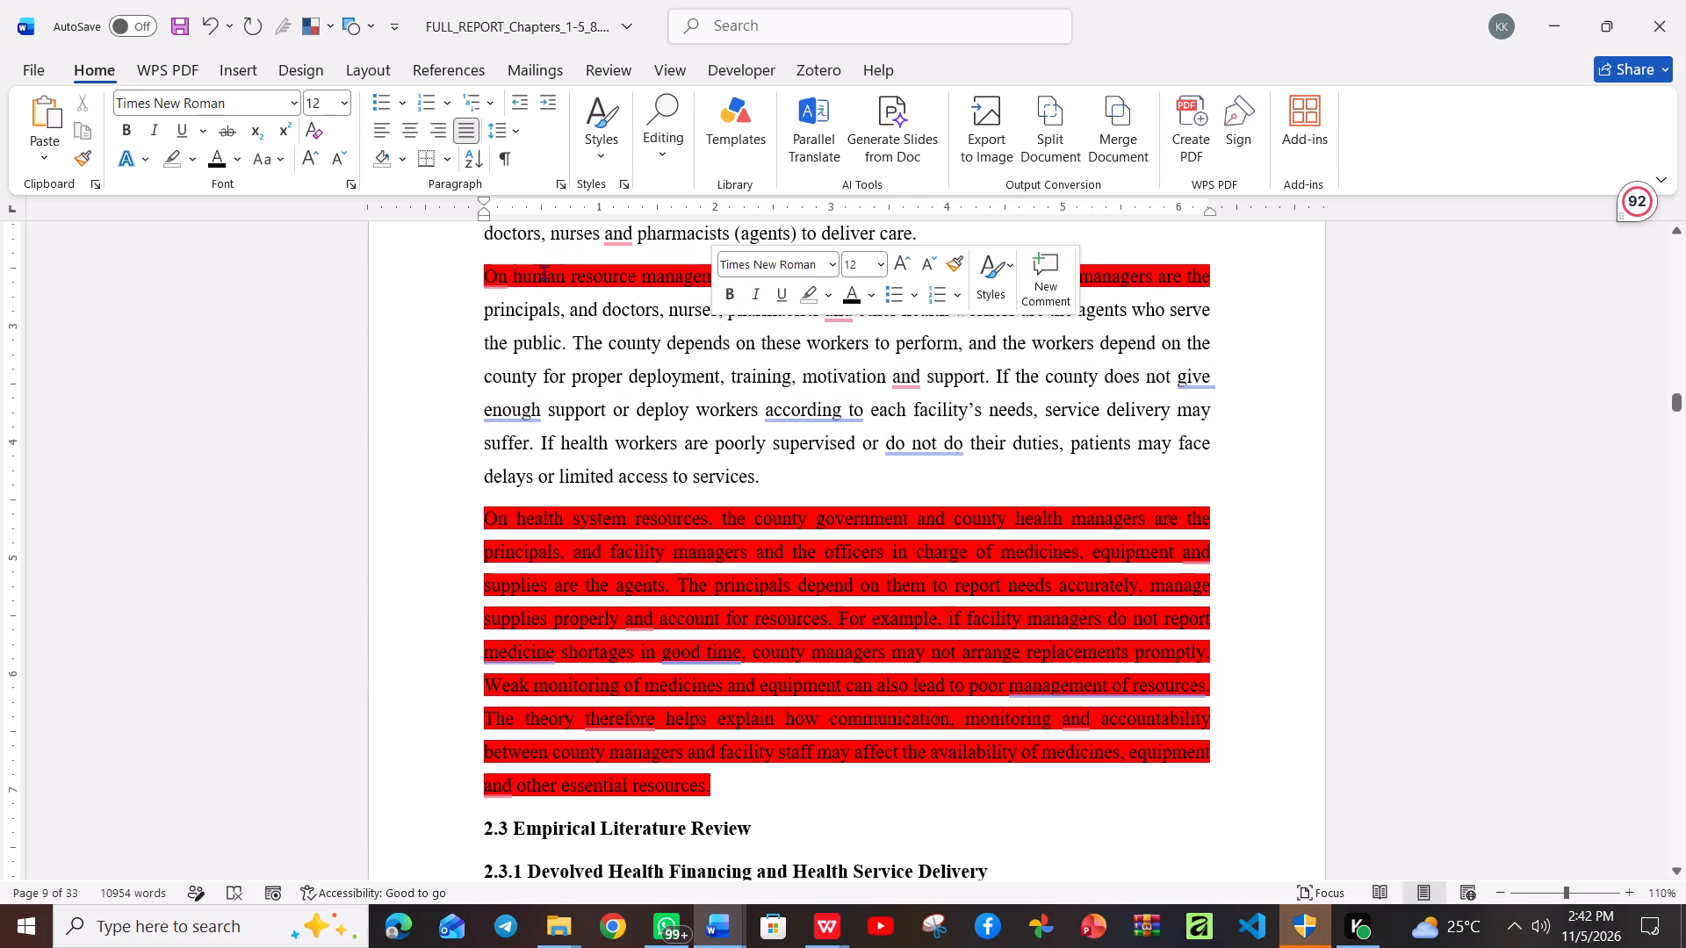
pyautogui.moveTo(475, 287); pyautogui.dragTo(997, 322)
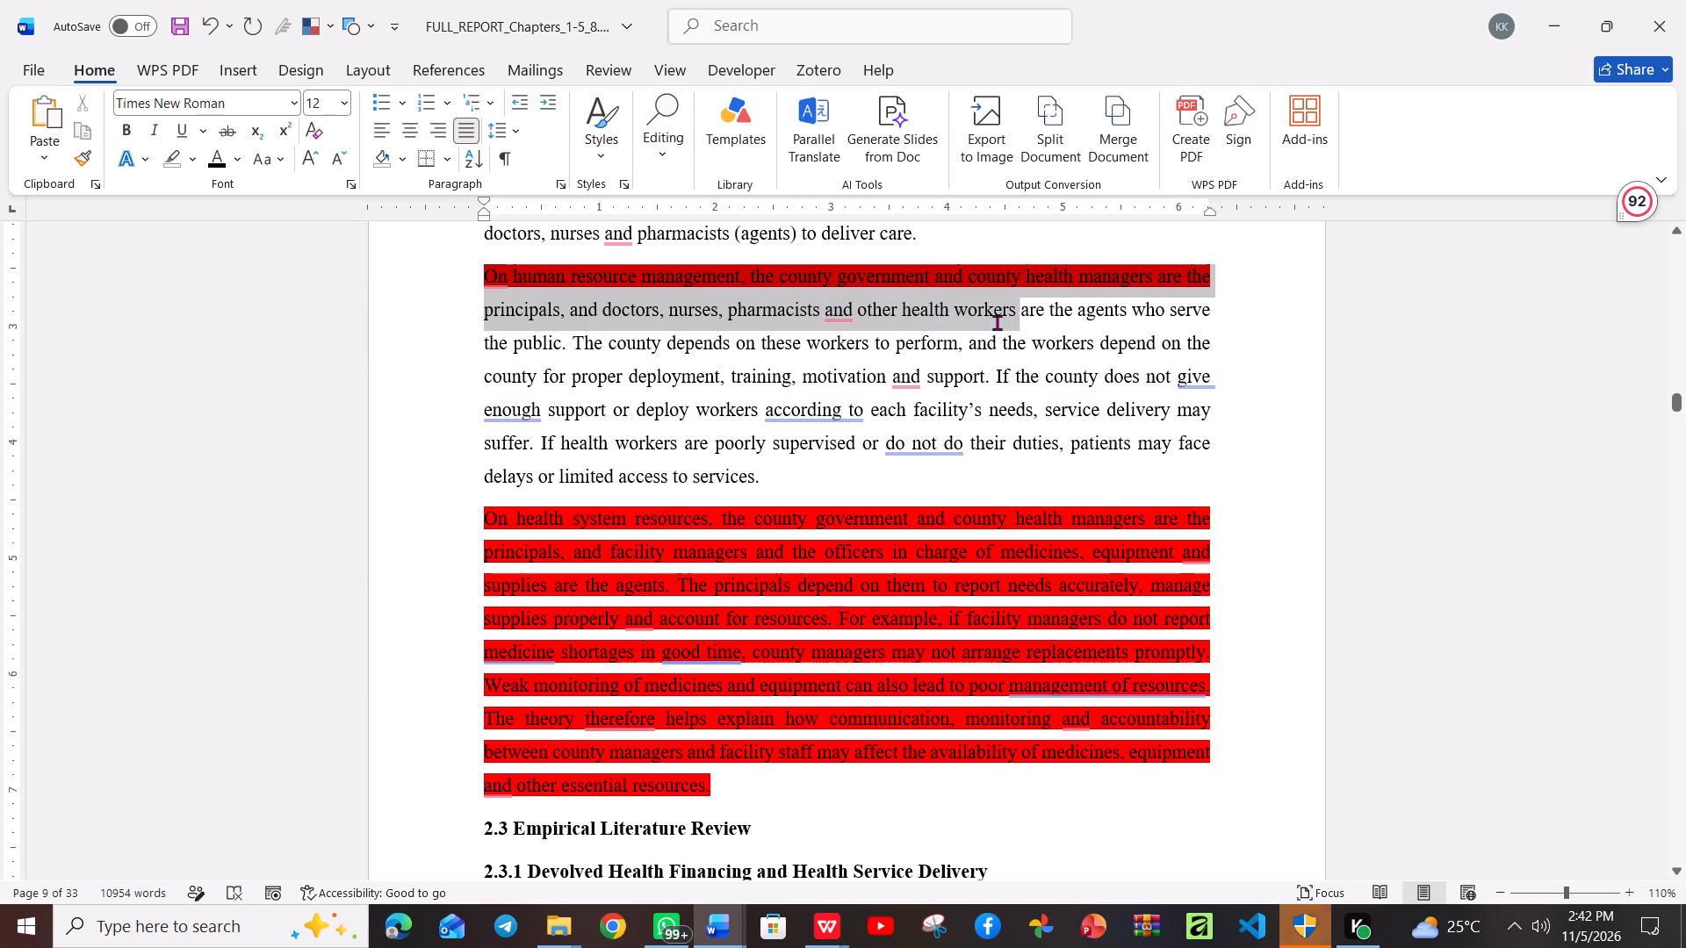
pyautogui.moveTo(997, 322); pyautogui.dragTo(1228, 318)
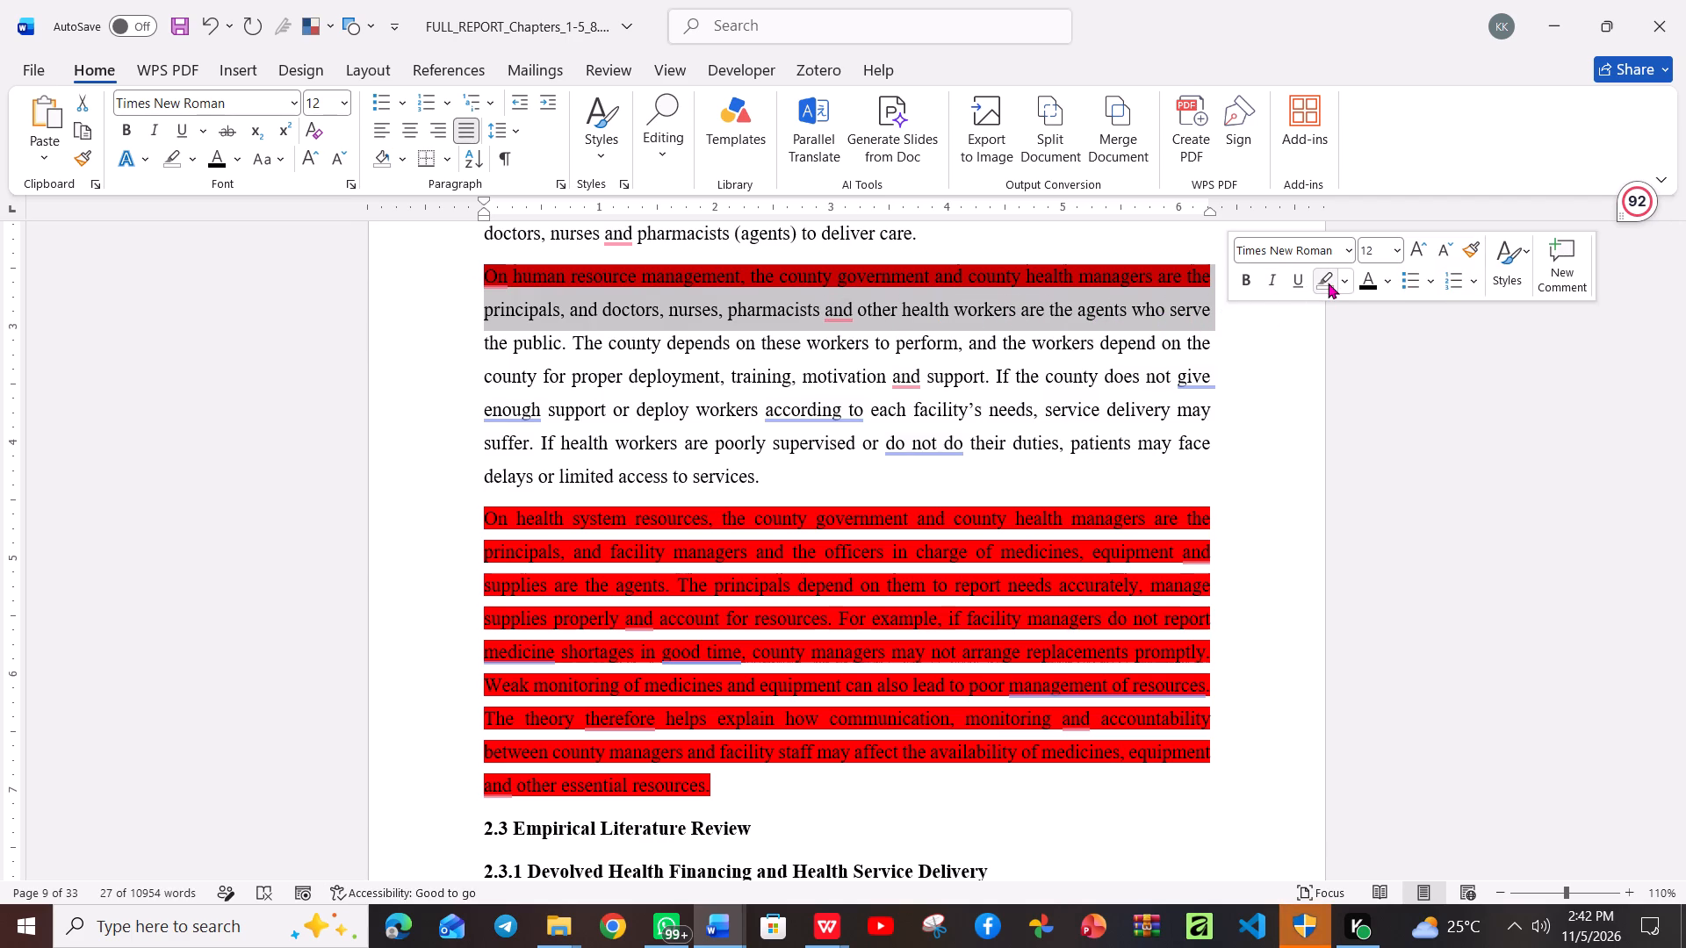
pyautogui.click(1328, 283)
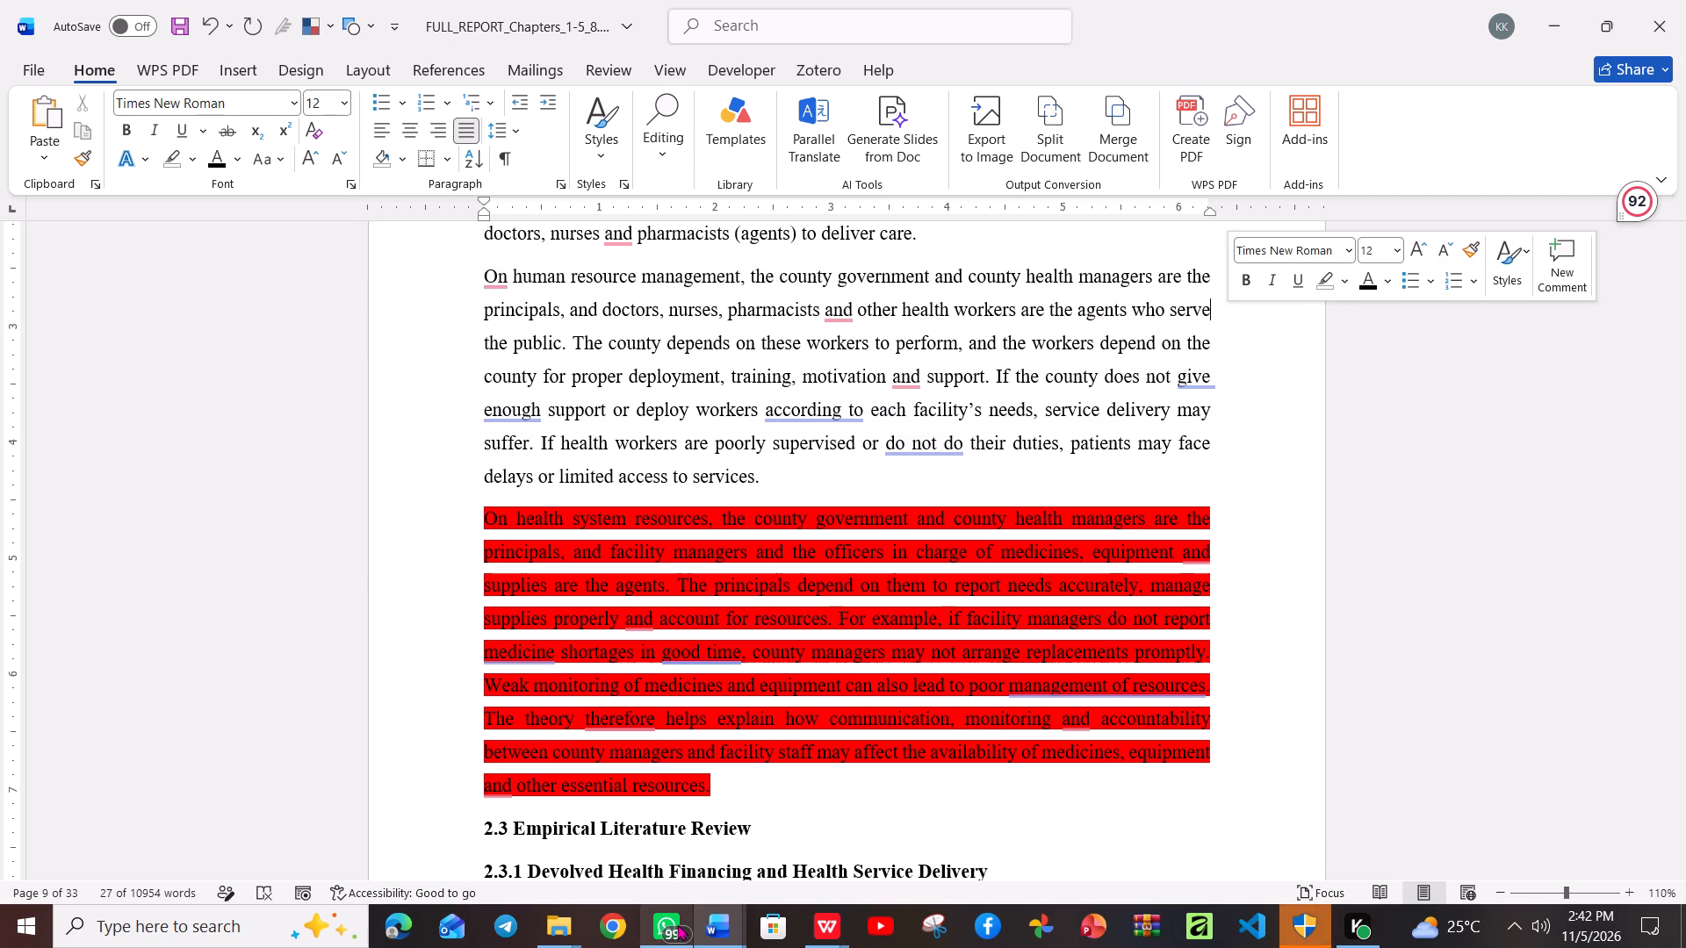
# Examine the human resource management and health system resources paragraphs of section 2.2.2 in the unhighlighted Protected View copy.
pyautogui.click(711, 932)
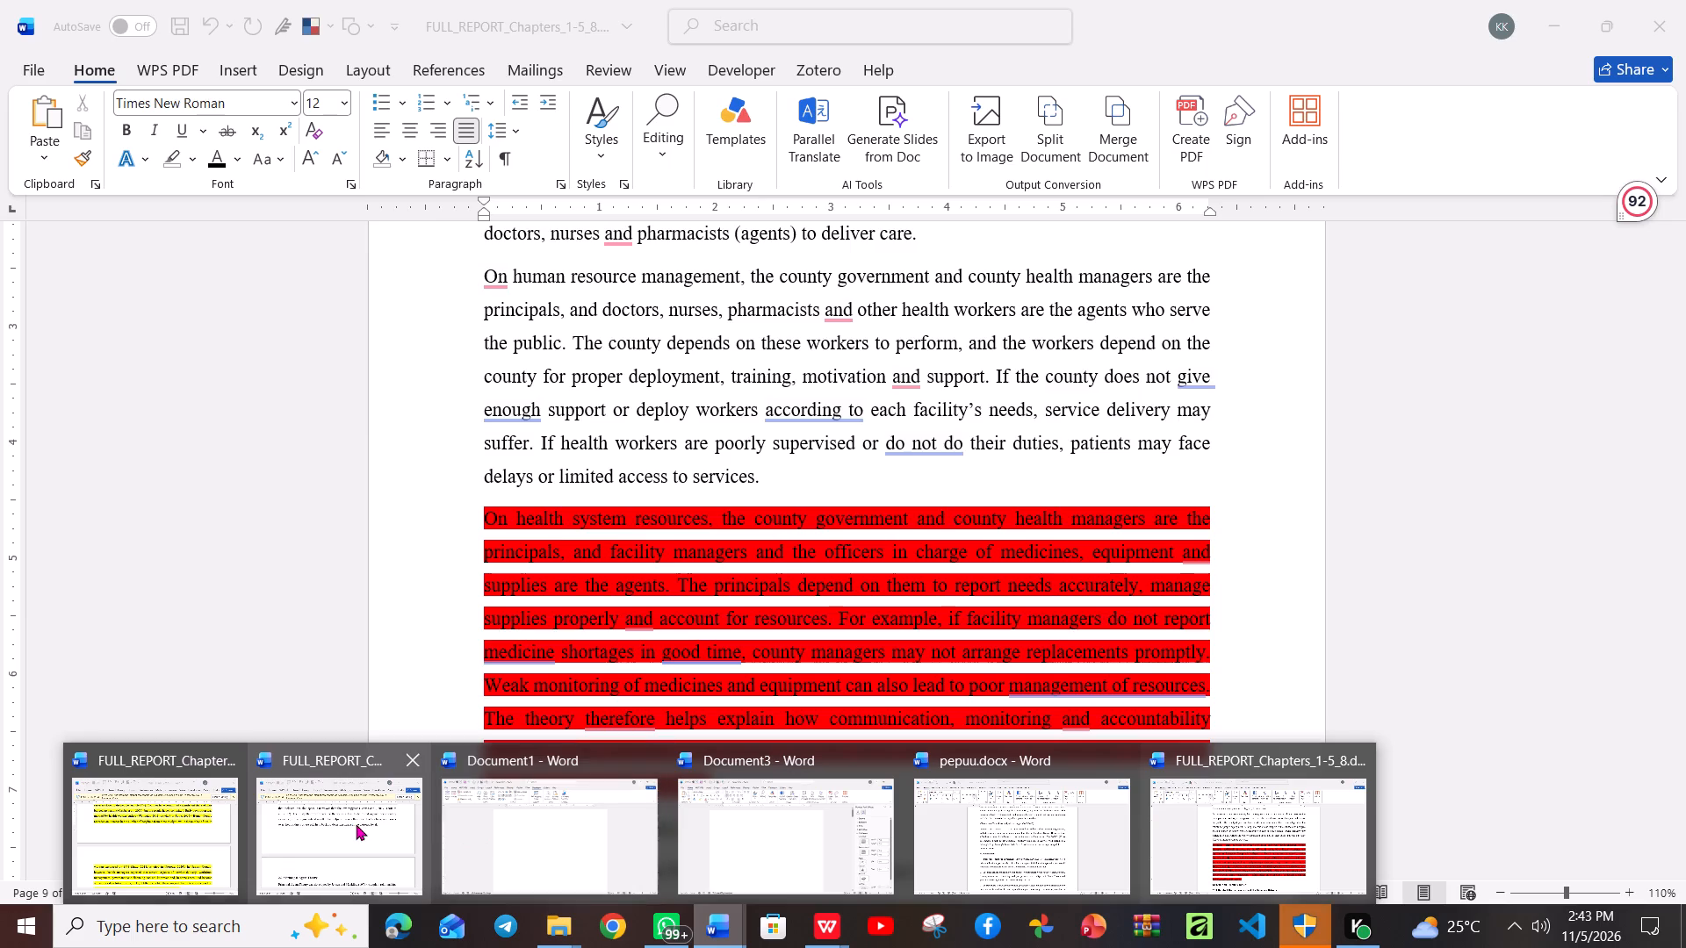
pyautogui.click(356, 824)
pyautogui.scroll(-2, 538, 578)
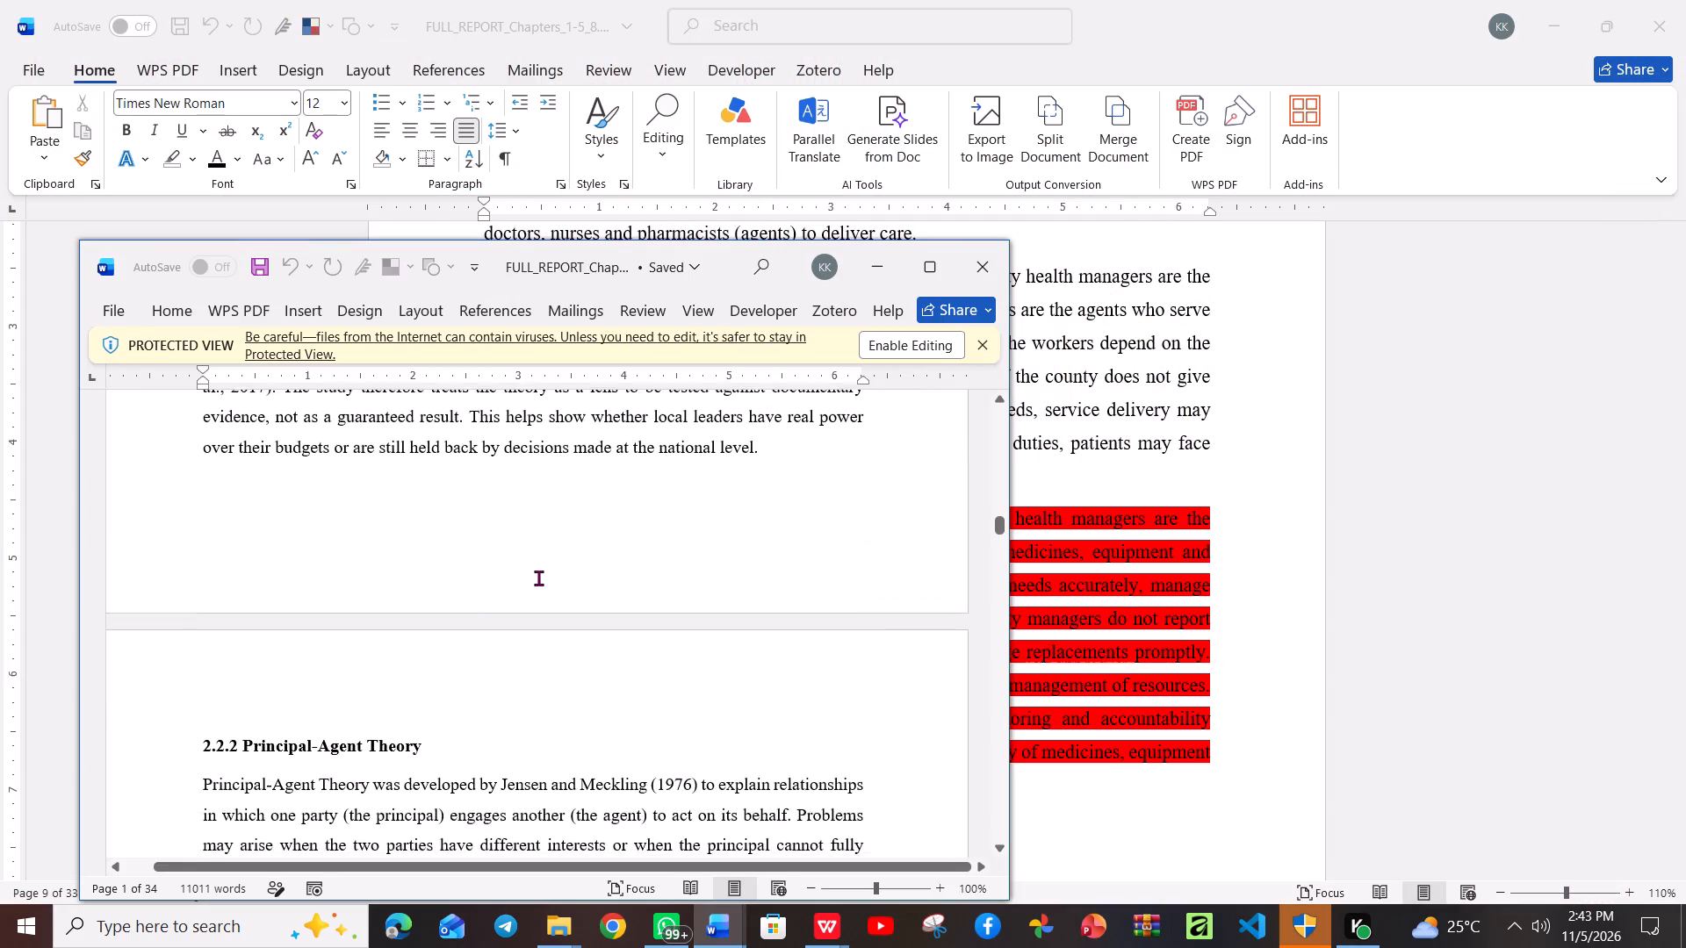
pyautogui.scroll(-5, 538, 578)
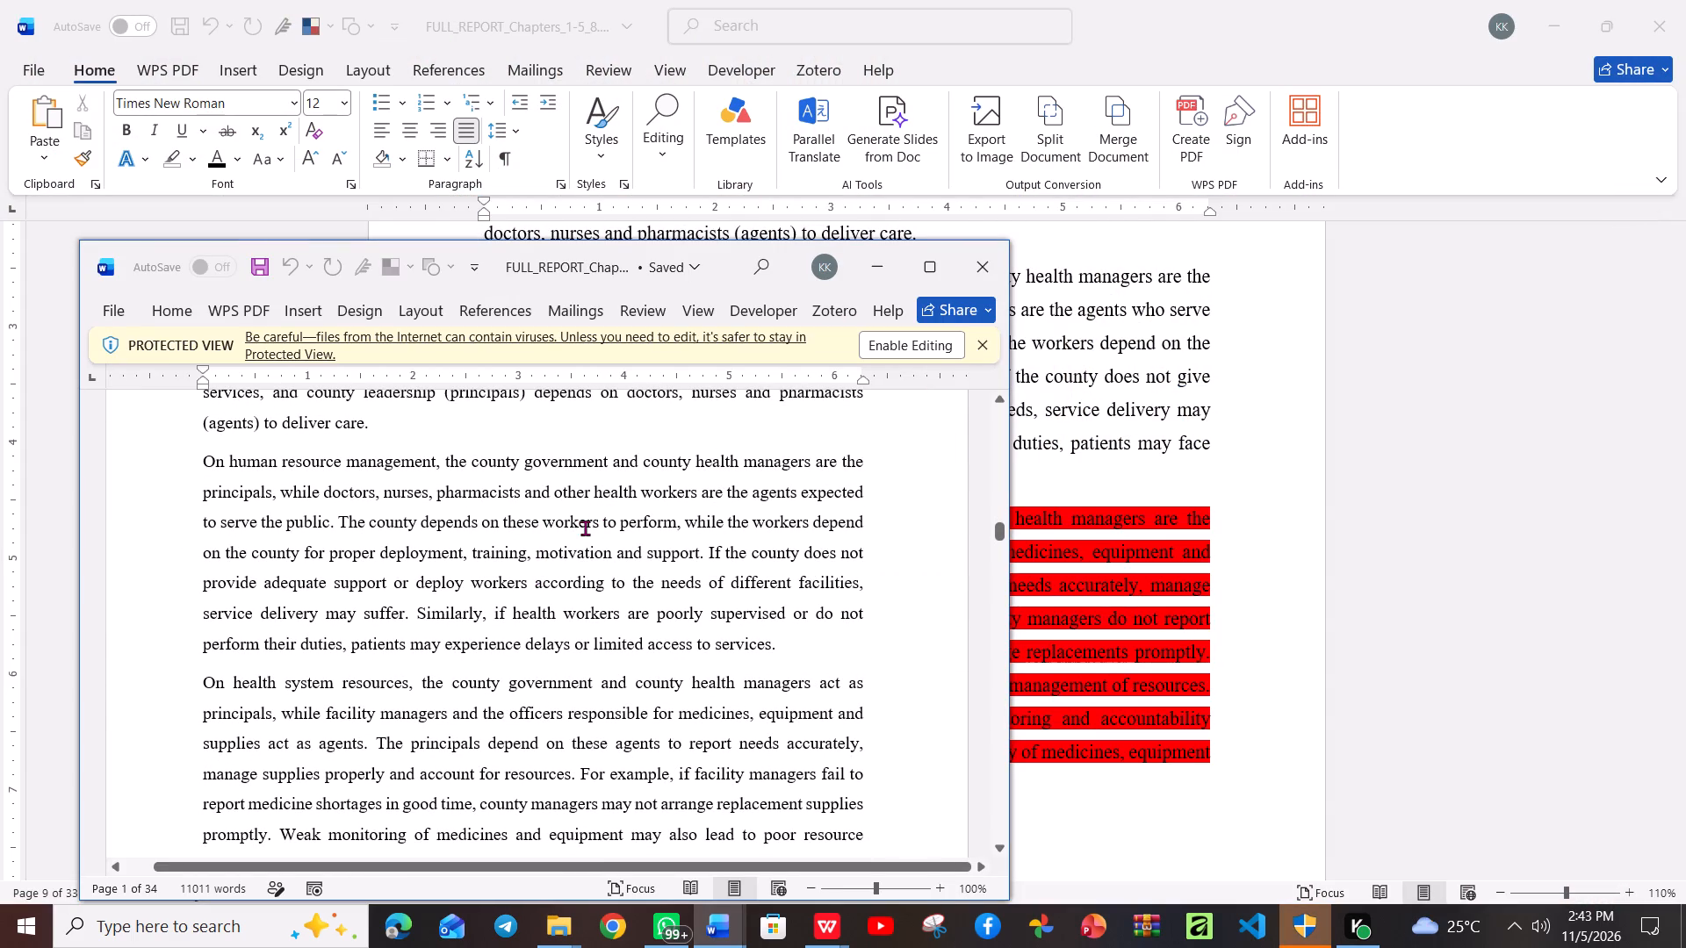
pyautogui.scroll(-1, 747, 560)
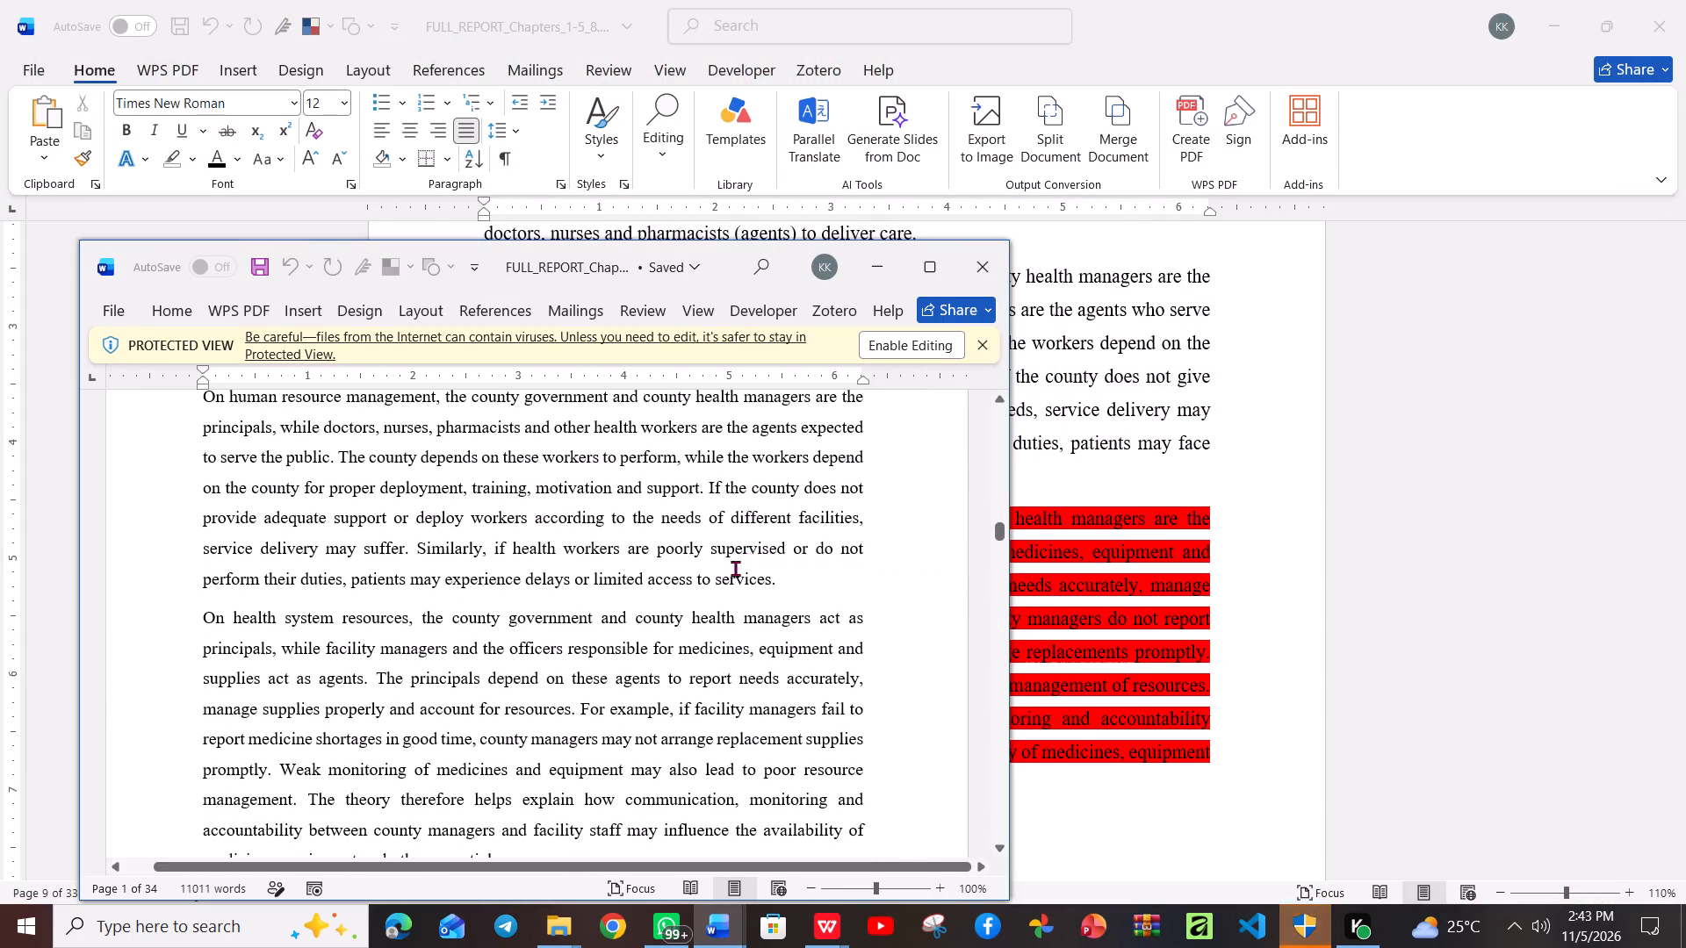
pyautogui.scroll(-1, 535, 499)
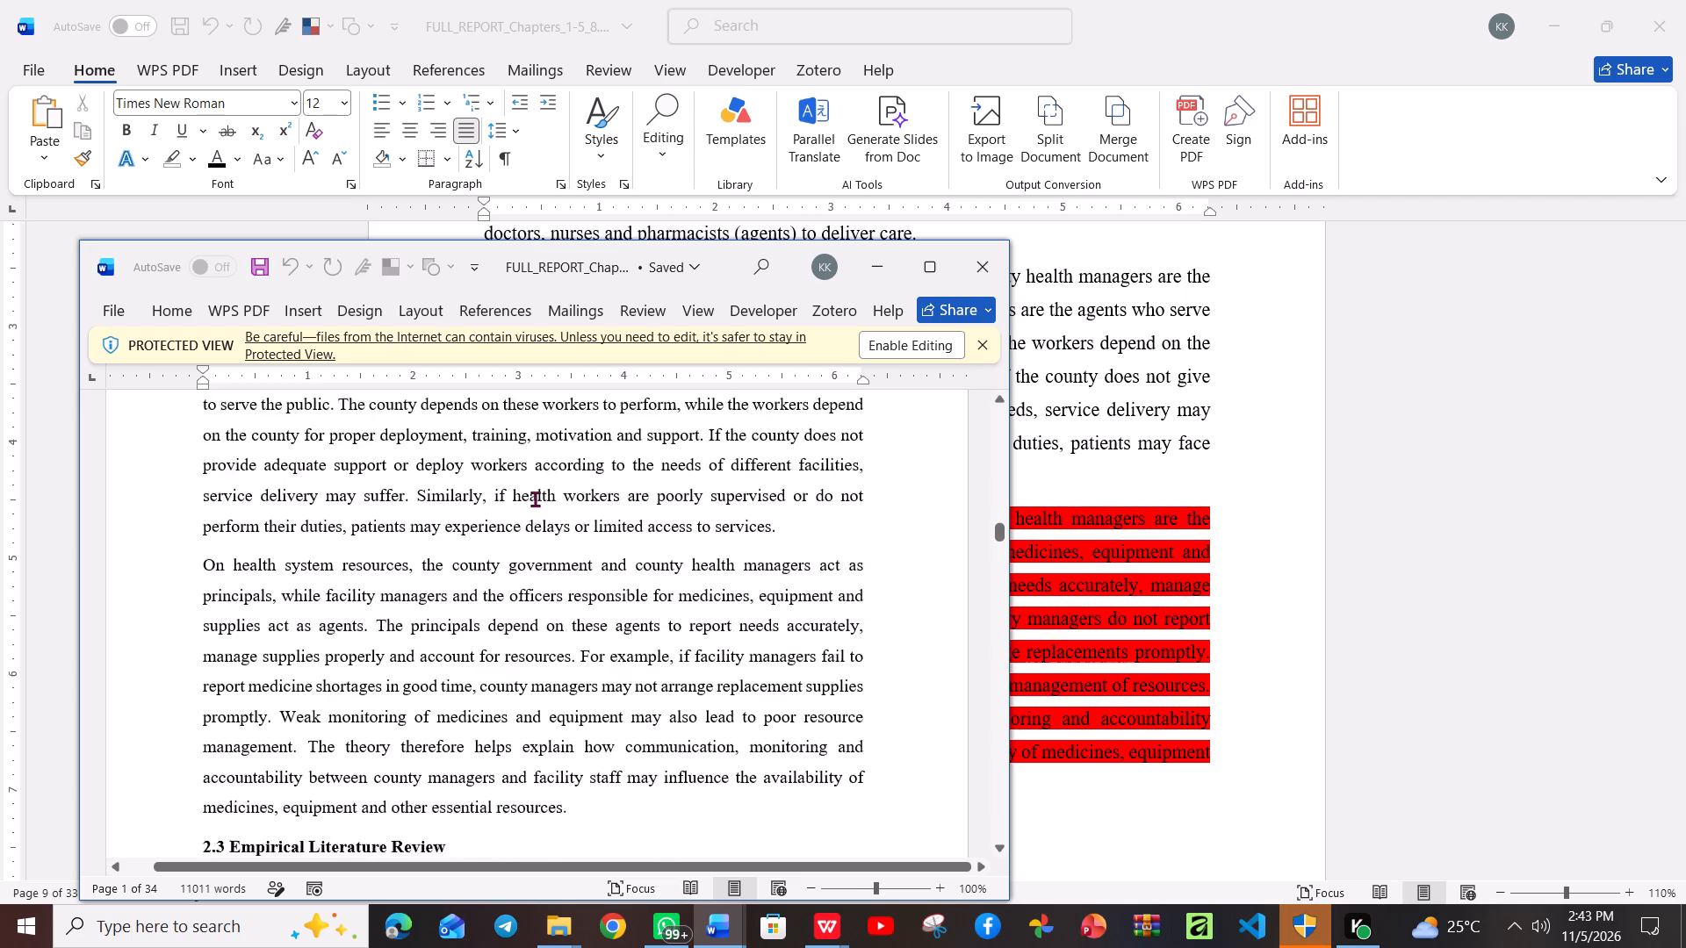
pyautogui.scroll(-2, 535, 499)
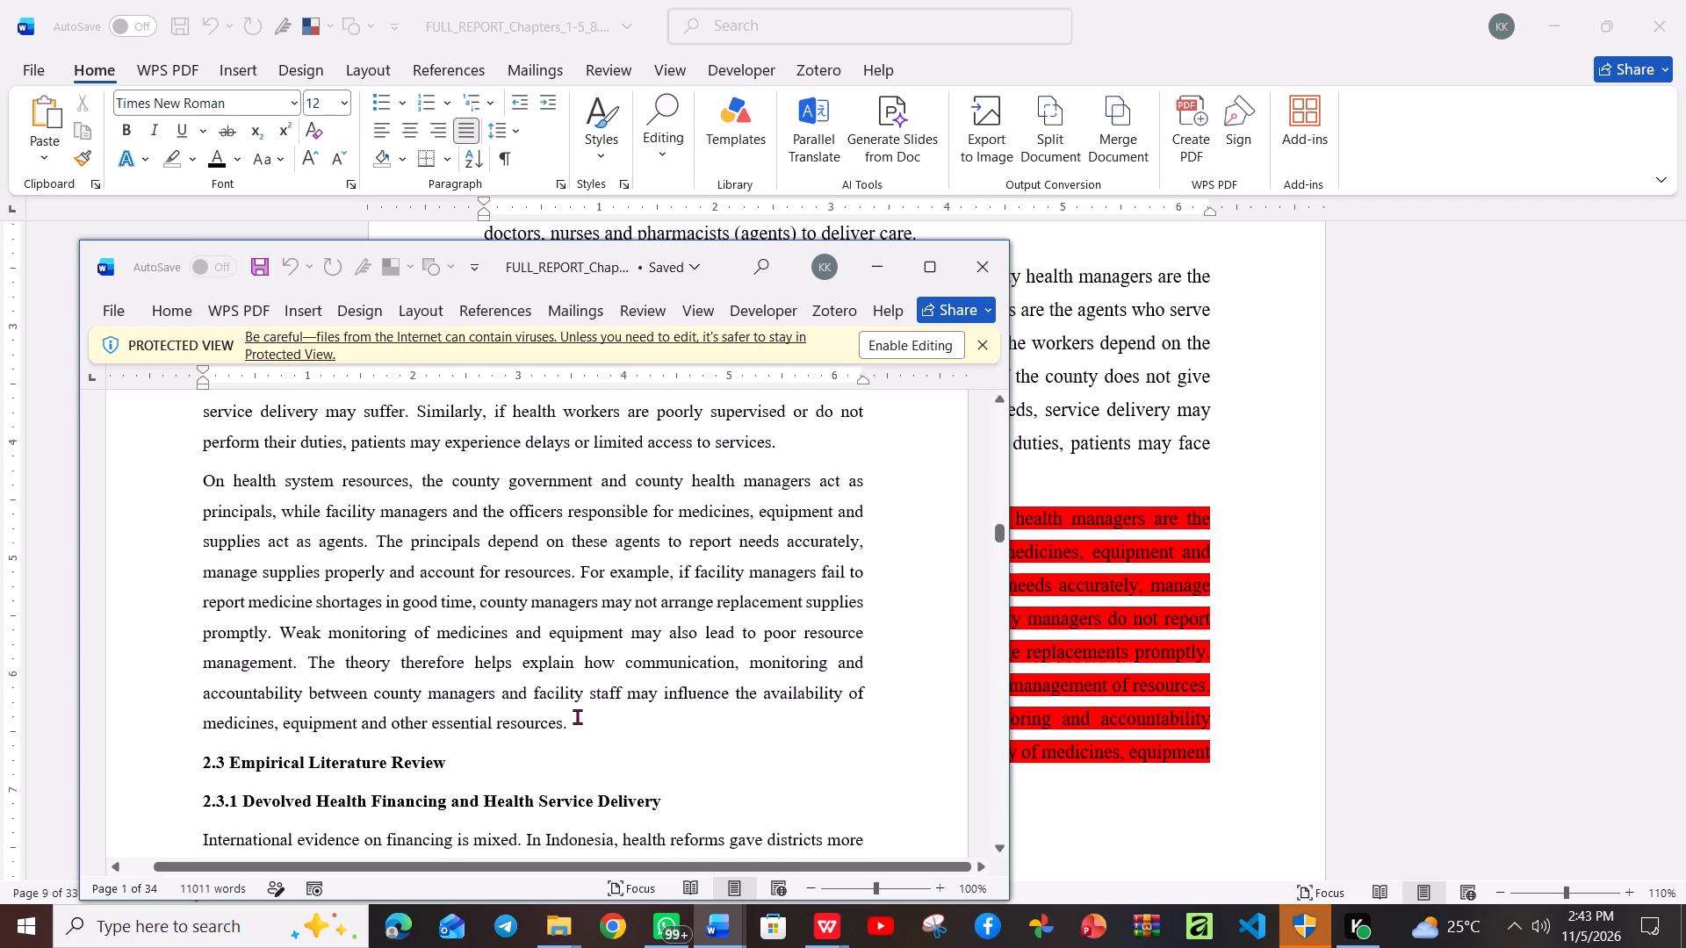
# In the red-highlighted report, remove the highlight from "On health system resources" through "supplies are the agents." in section 2.2.2.
pyautogui.click(705, 923)
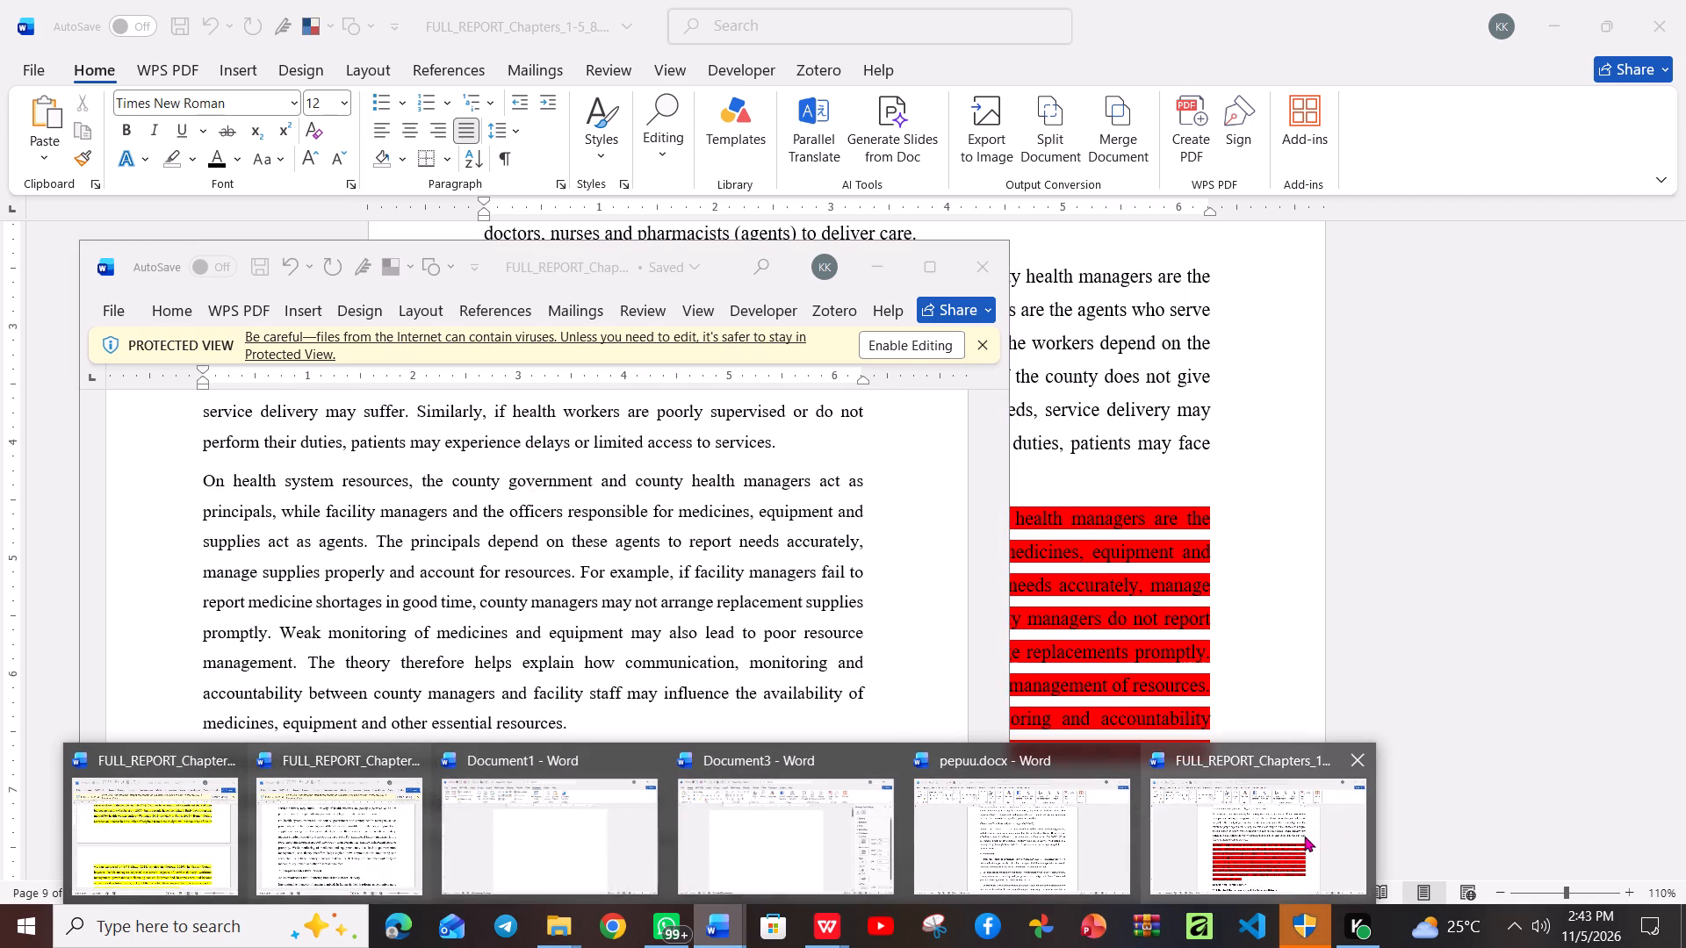
pyautogui.click(1304, 836)
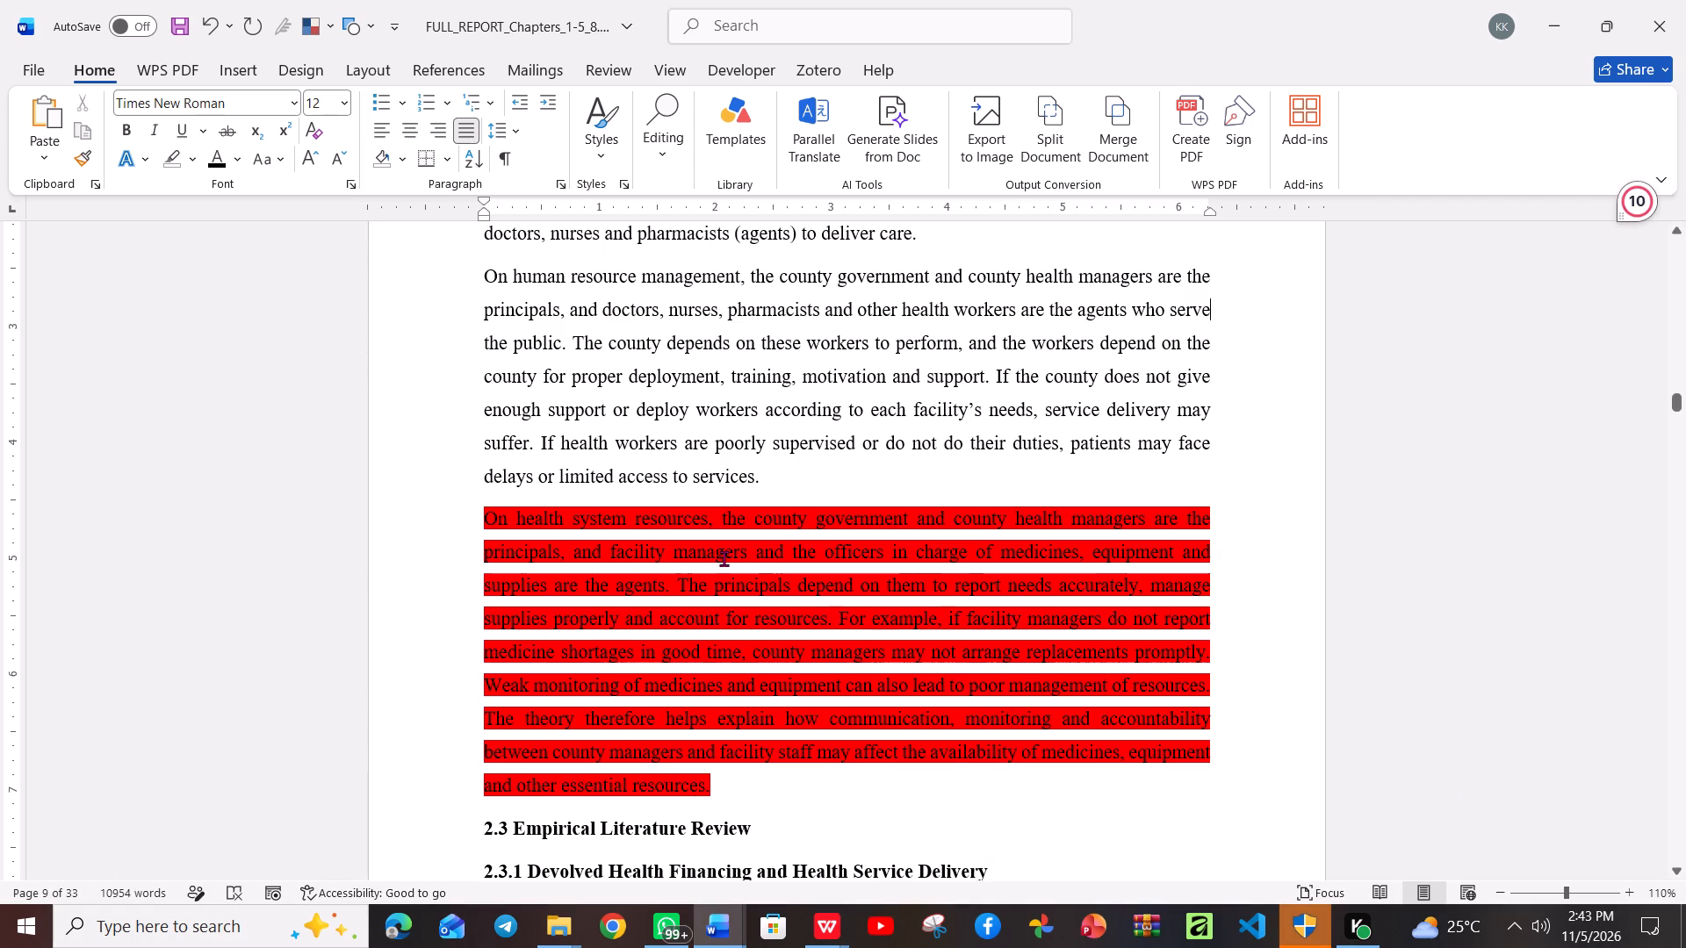
pyautogui.scroll(-2, 724, 558)
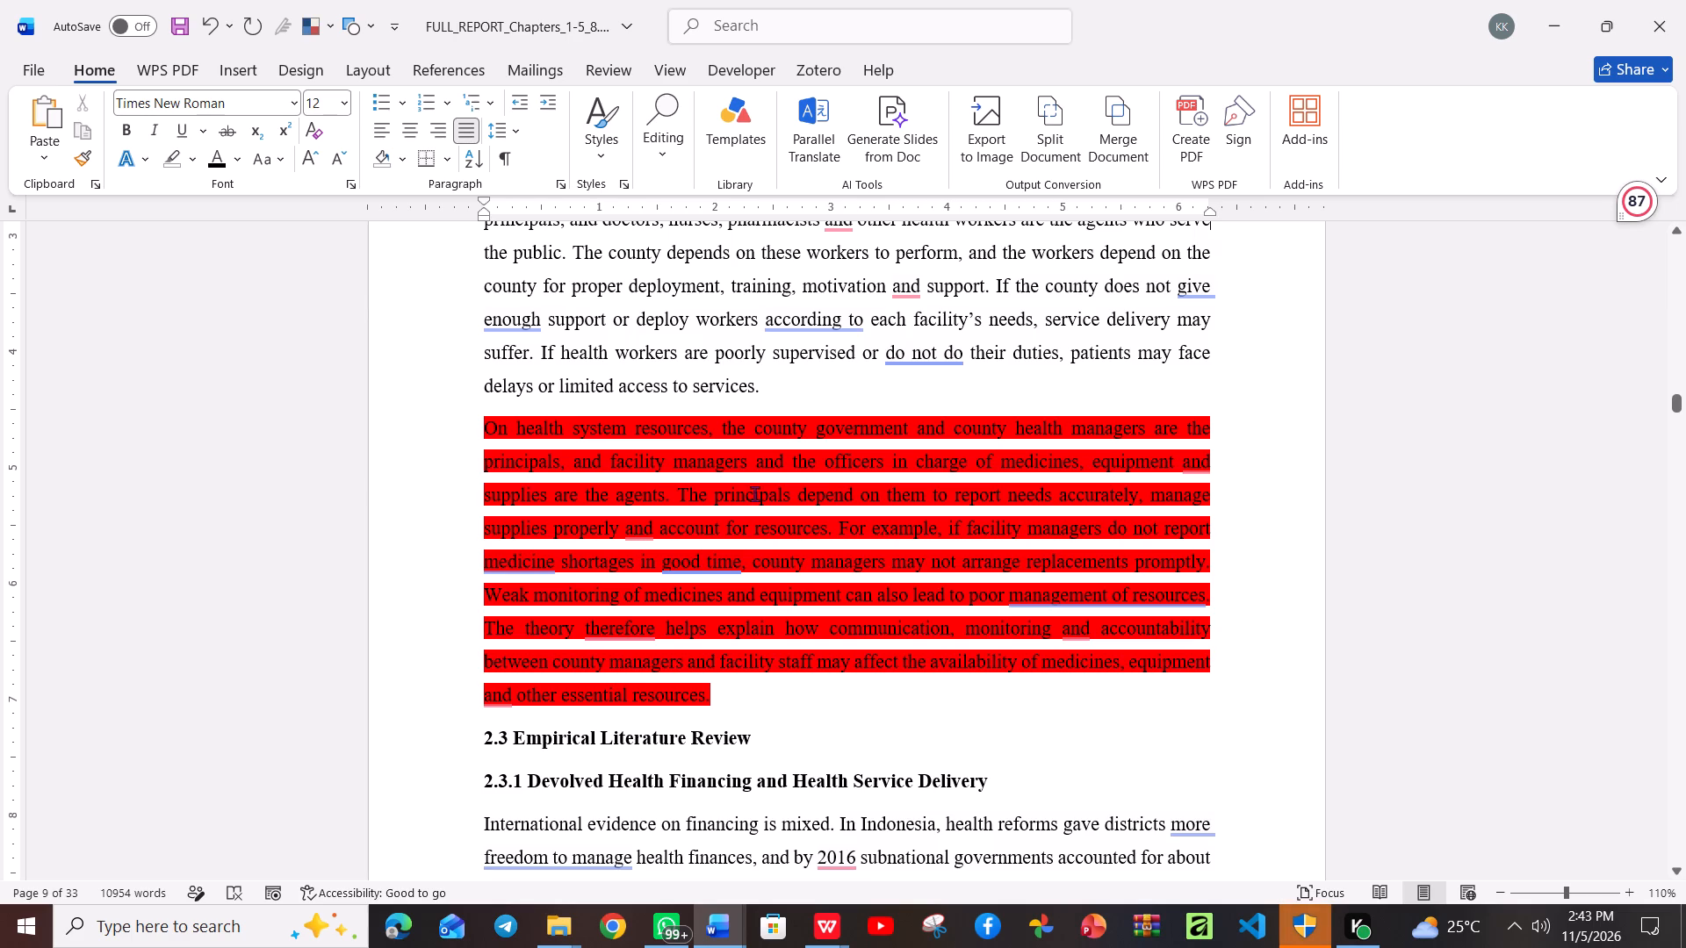
pyautogui.moveTo(677, 499); pyautogui.dragTo(592, 468)
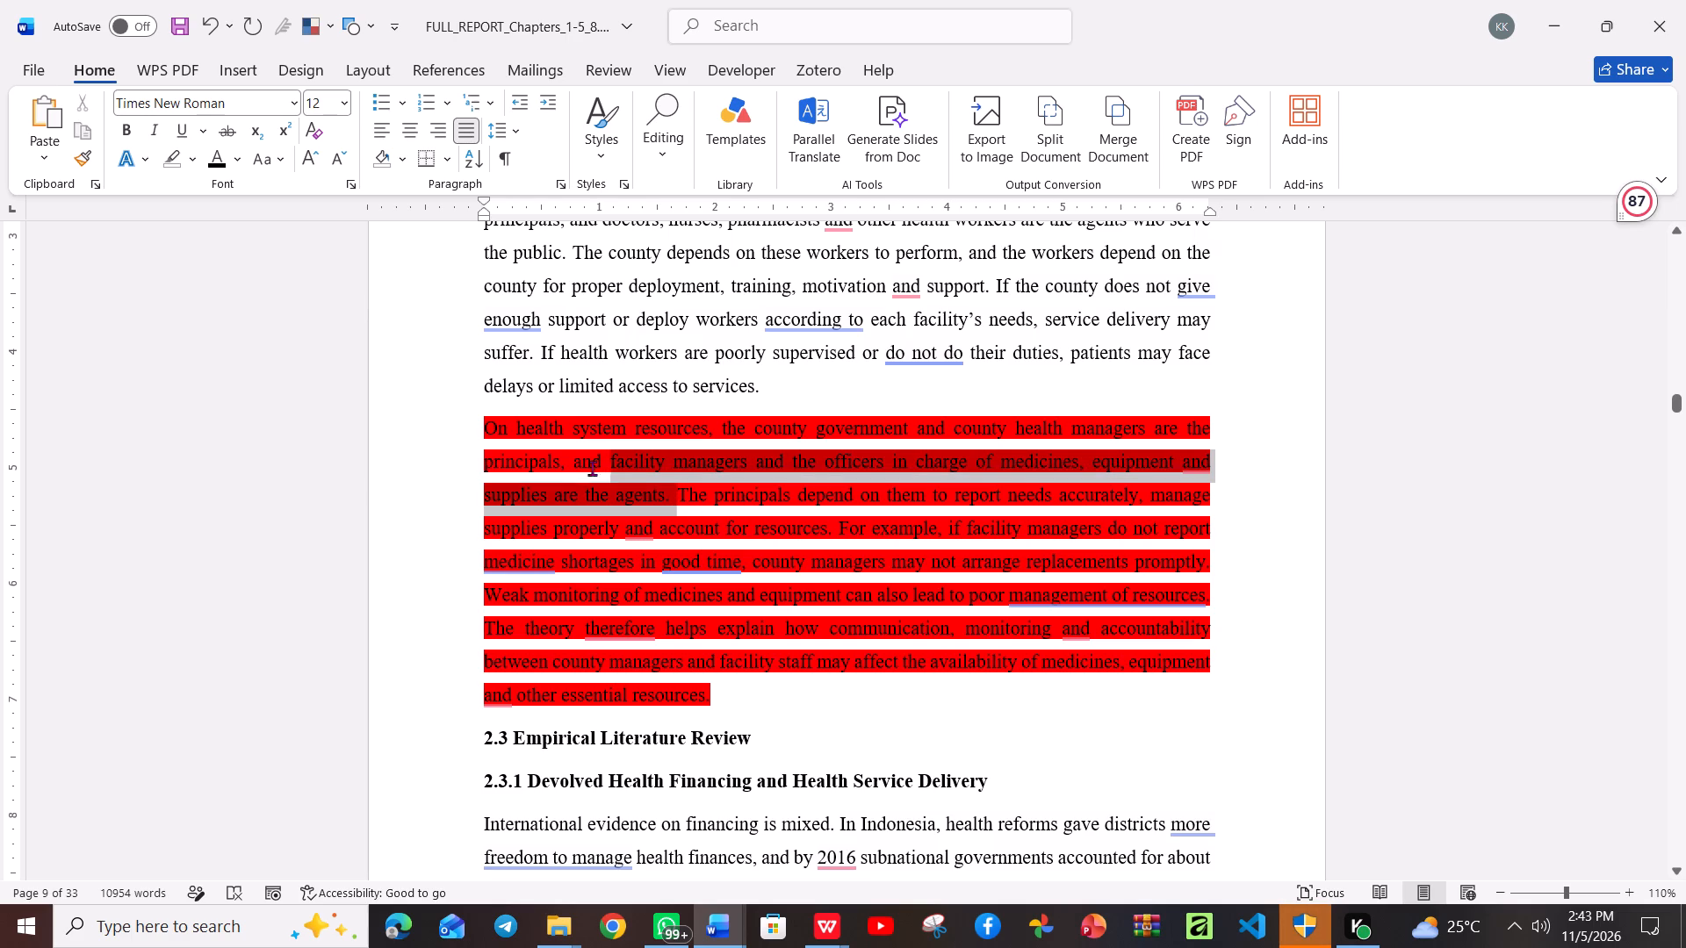
pyautogui.moveTo(592, 468); pyautogui.dragTo(483, 434)
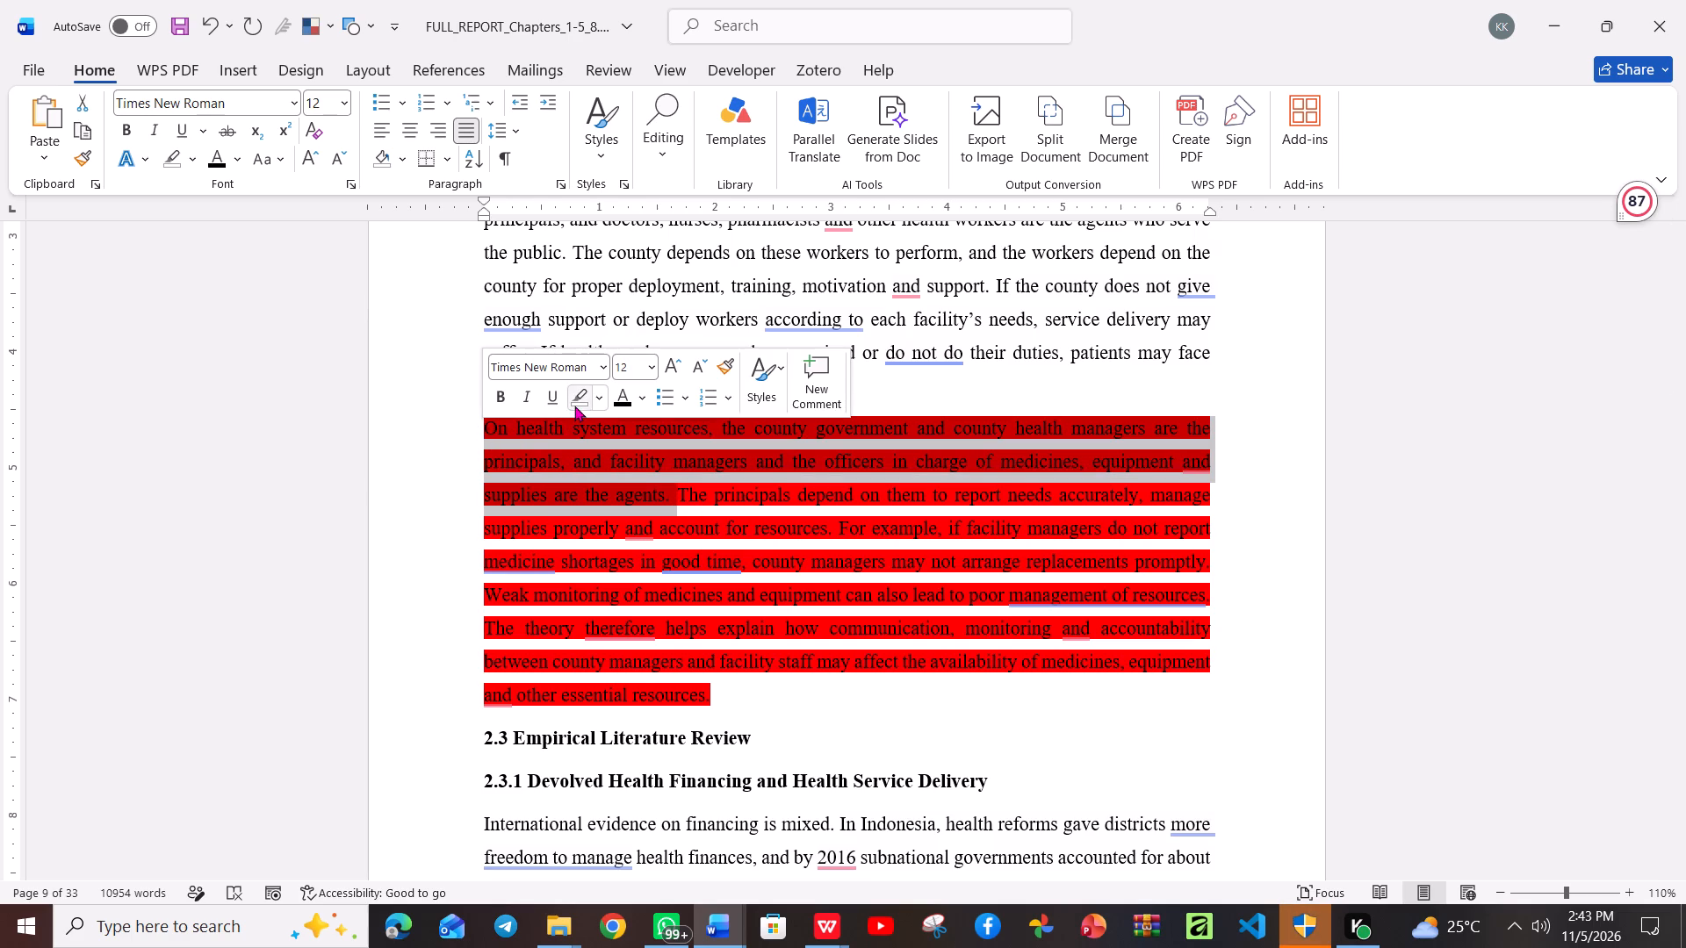
pyautogui.click(574, 406)
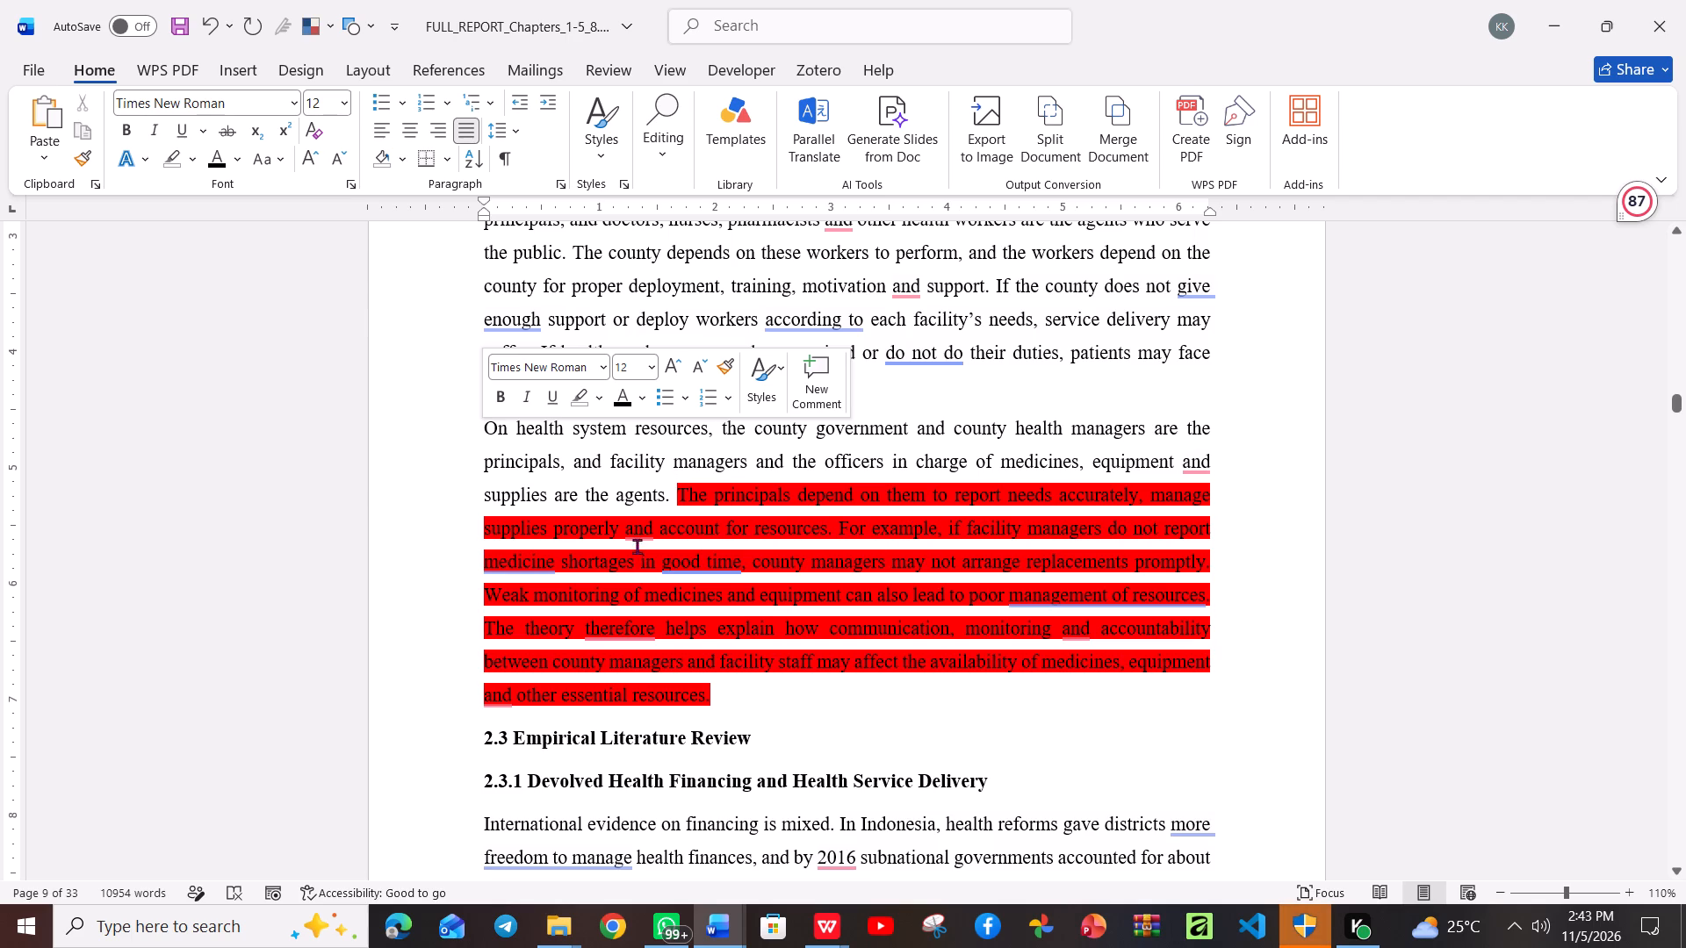
# Remove the red highlight from "The principals depend on them" through "county managers may not arrange" in section 2.2.2's health system resources paragraph.
pyautogui.moveTo(830, 532); pyautogui.dragTo(679, 486)
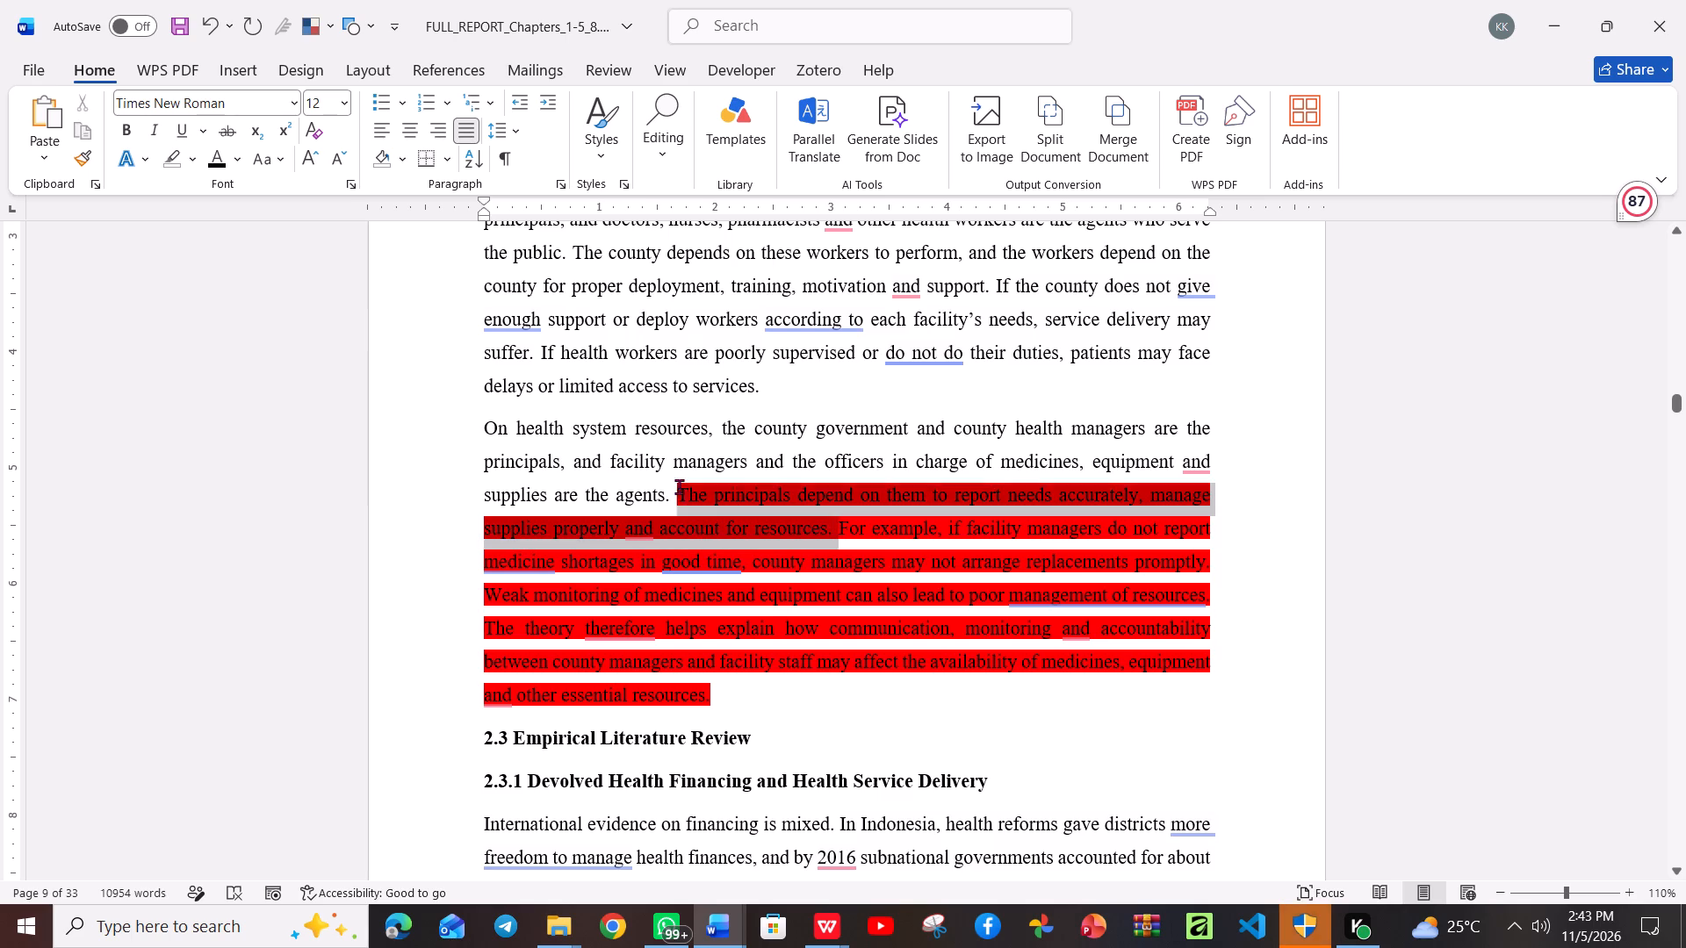
pyautogui.moveTo(679, 486); pyautogui.dragTo(664, 420)
pyautogui.click(754, 377)
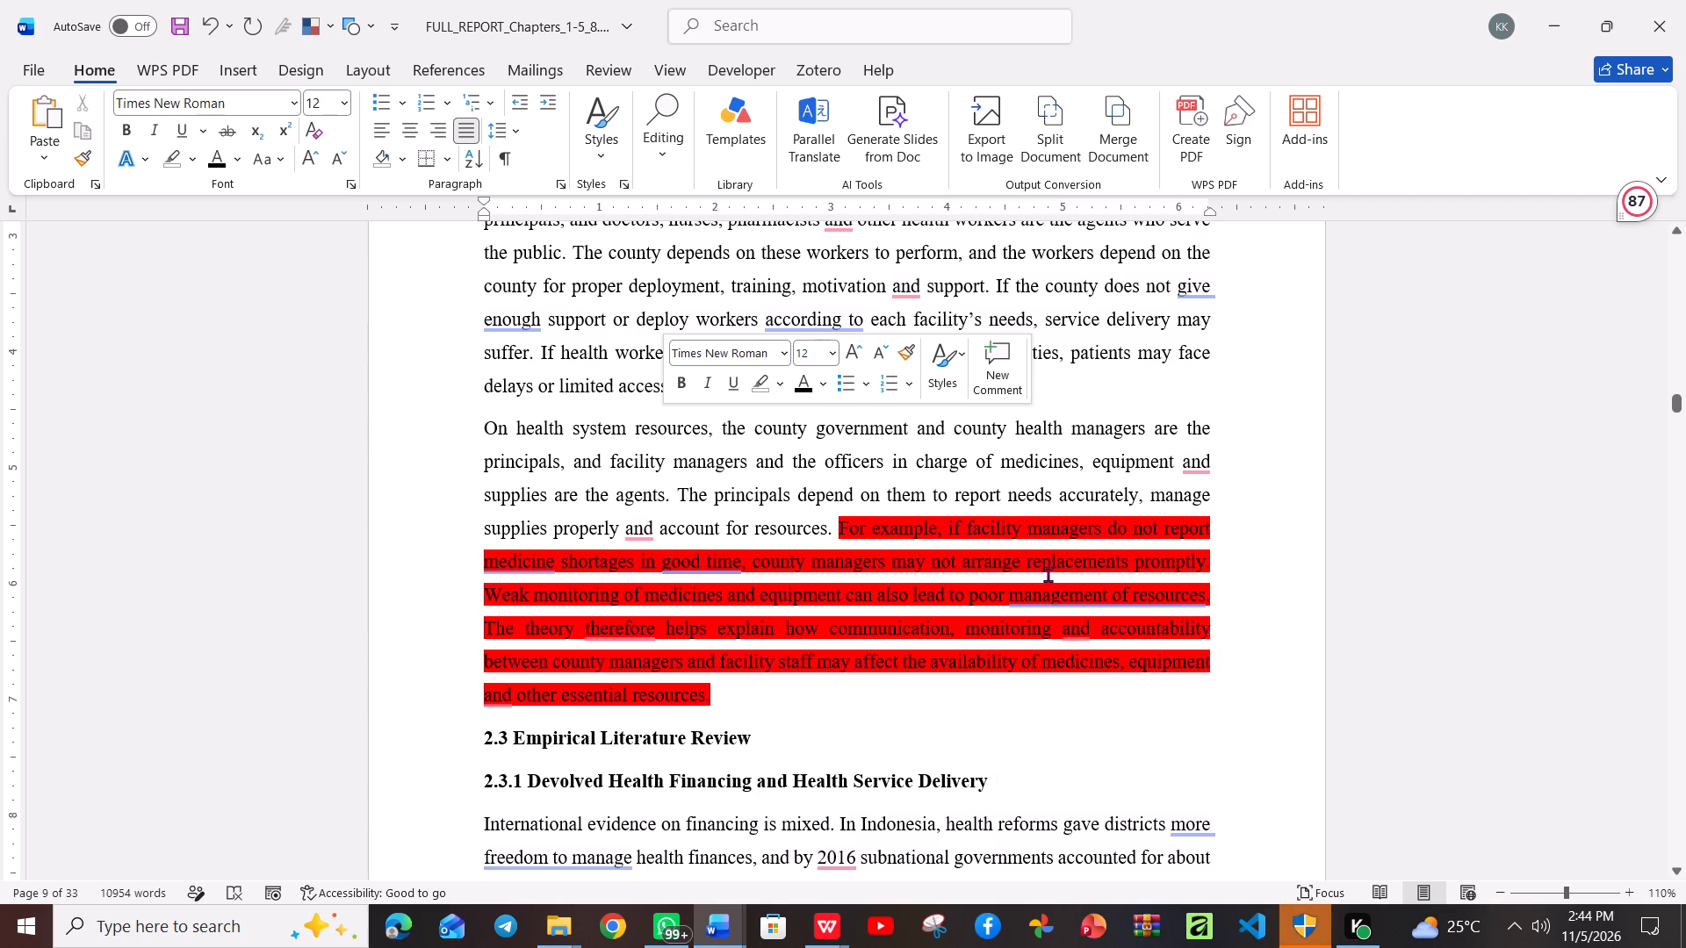
pyautogui.moveTo(1024, 564); pyautogui.dragTo(846, 456)
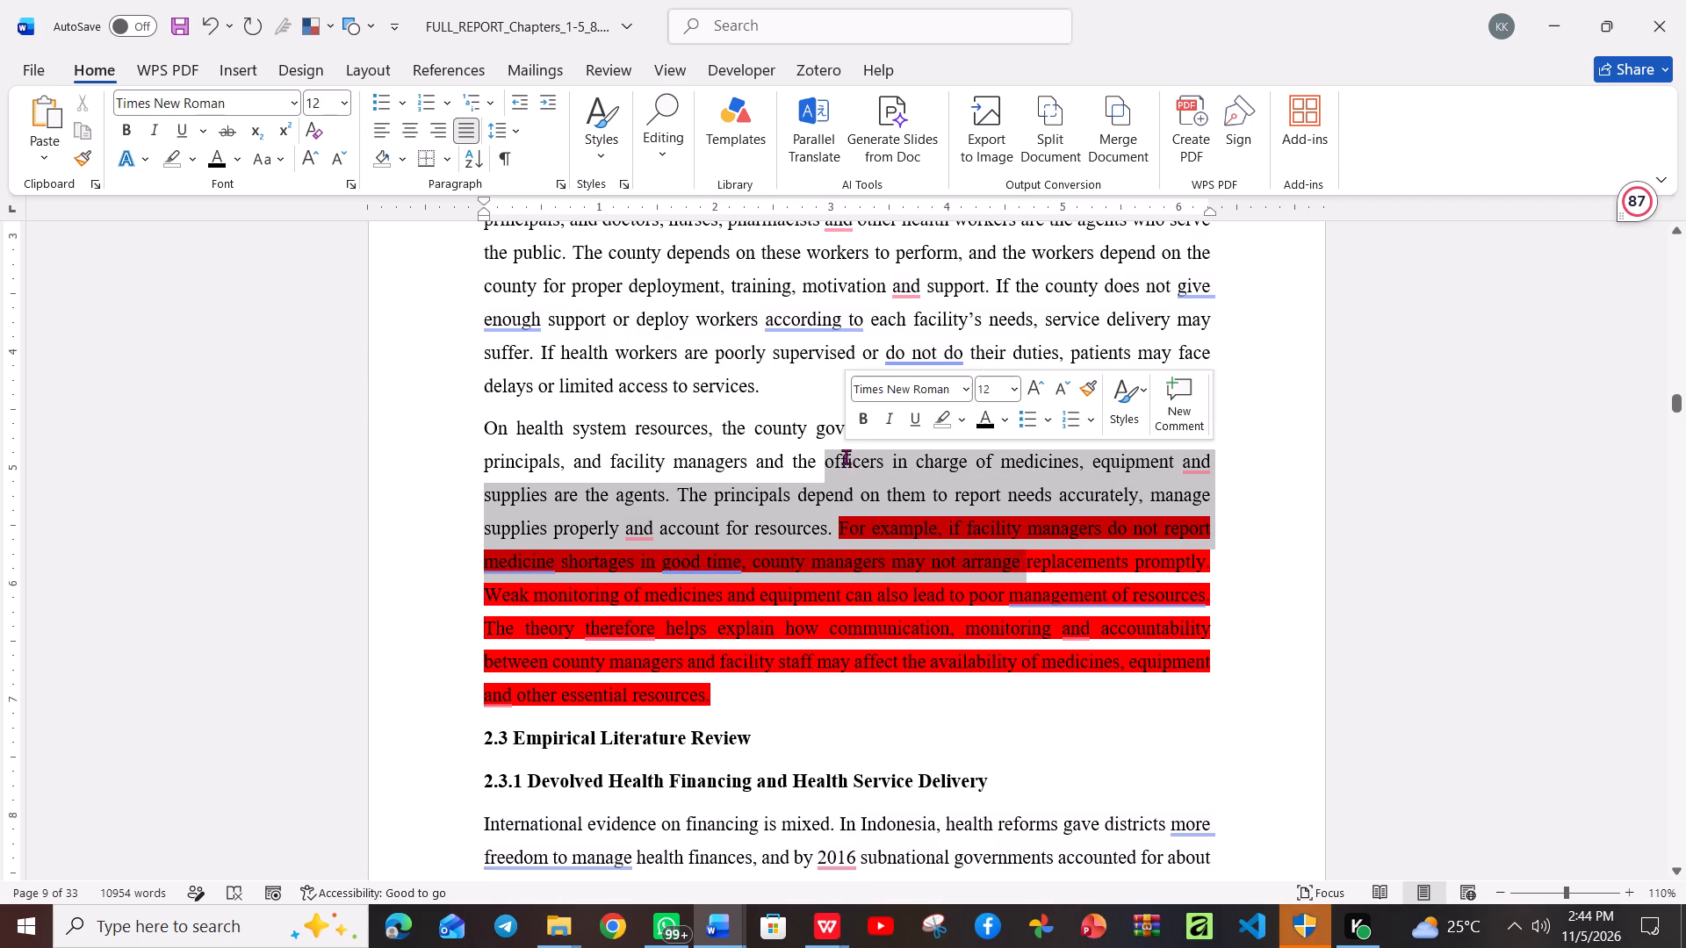
pyautogui.click(938, 416)
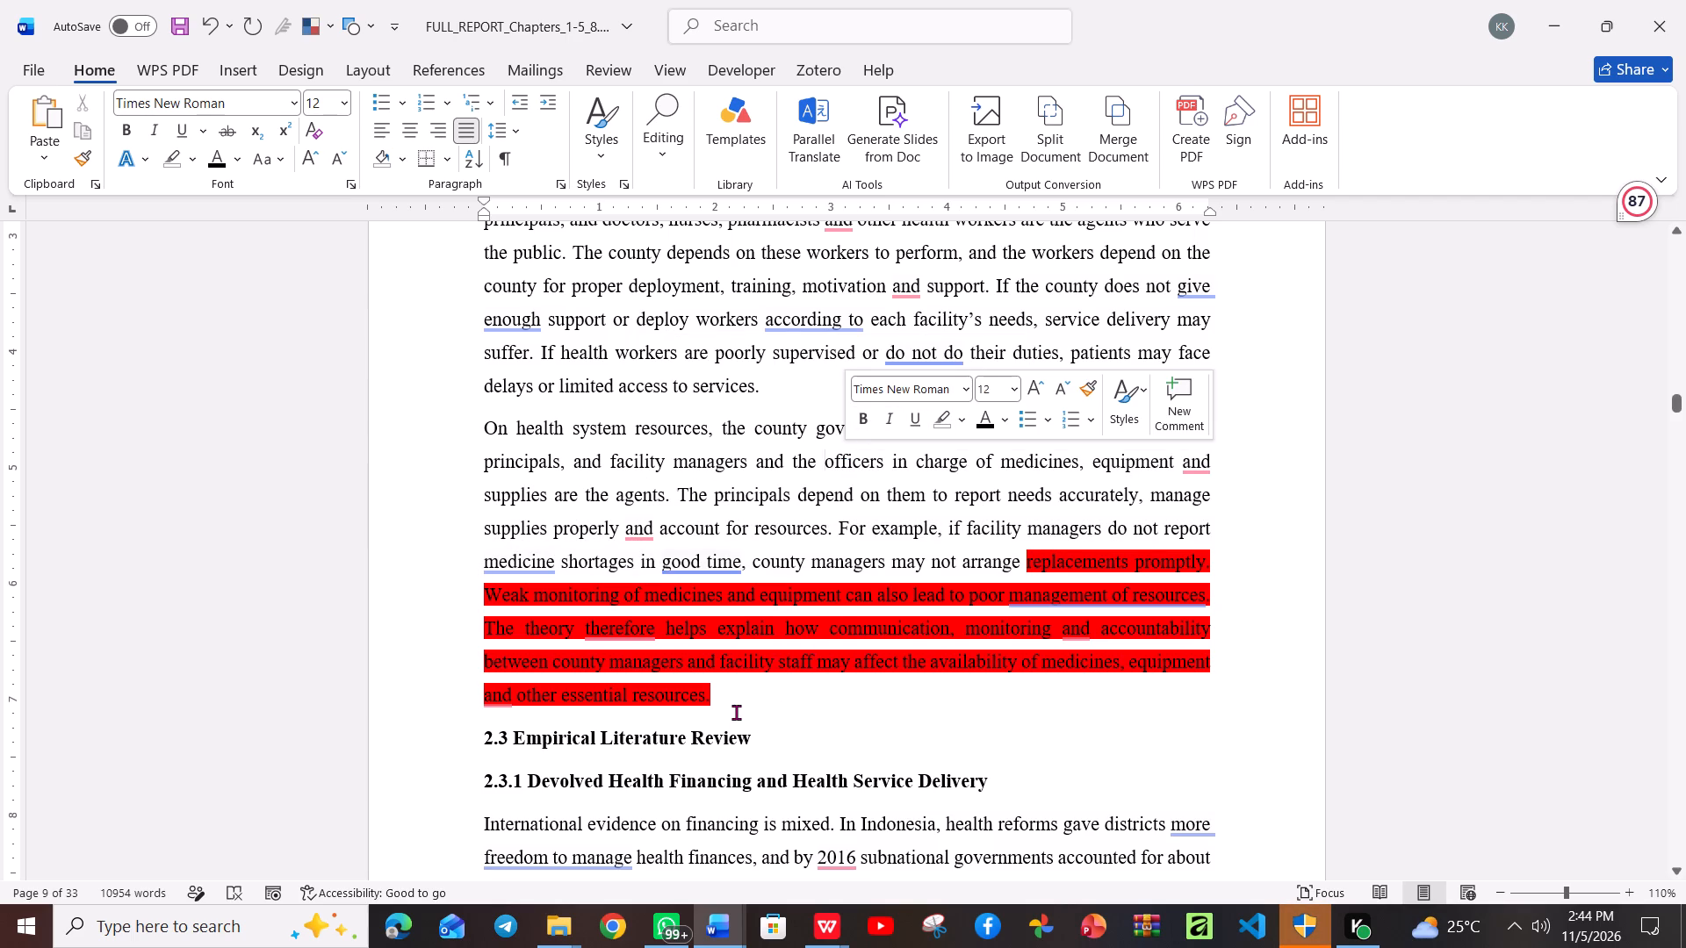
# Check the health system resources paragraph in the Protected View copy, and clear the report's red highlight from "replacements promptly." through "management of resources.".
pyautogui.click(717, 922)
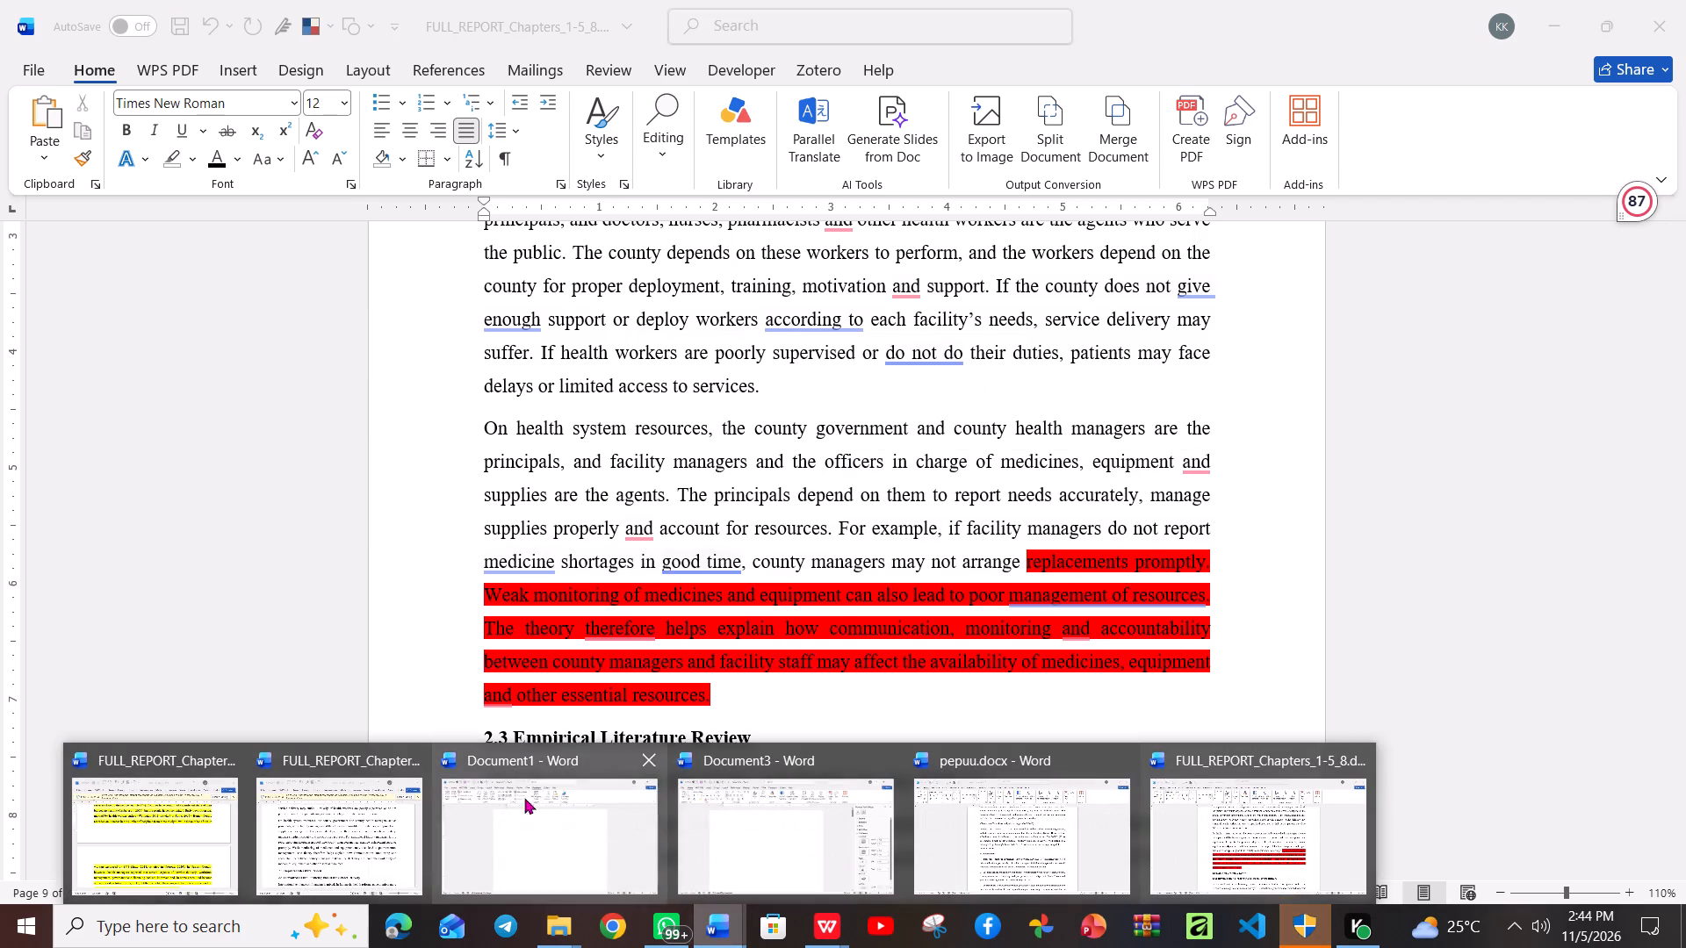
pyautogui.click(371, 829)
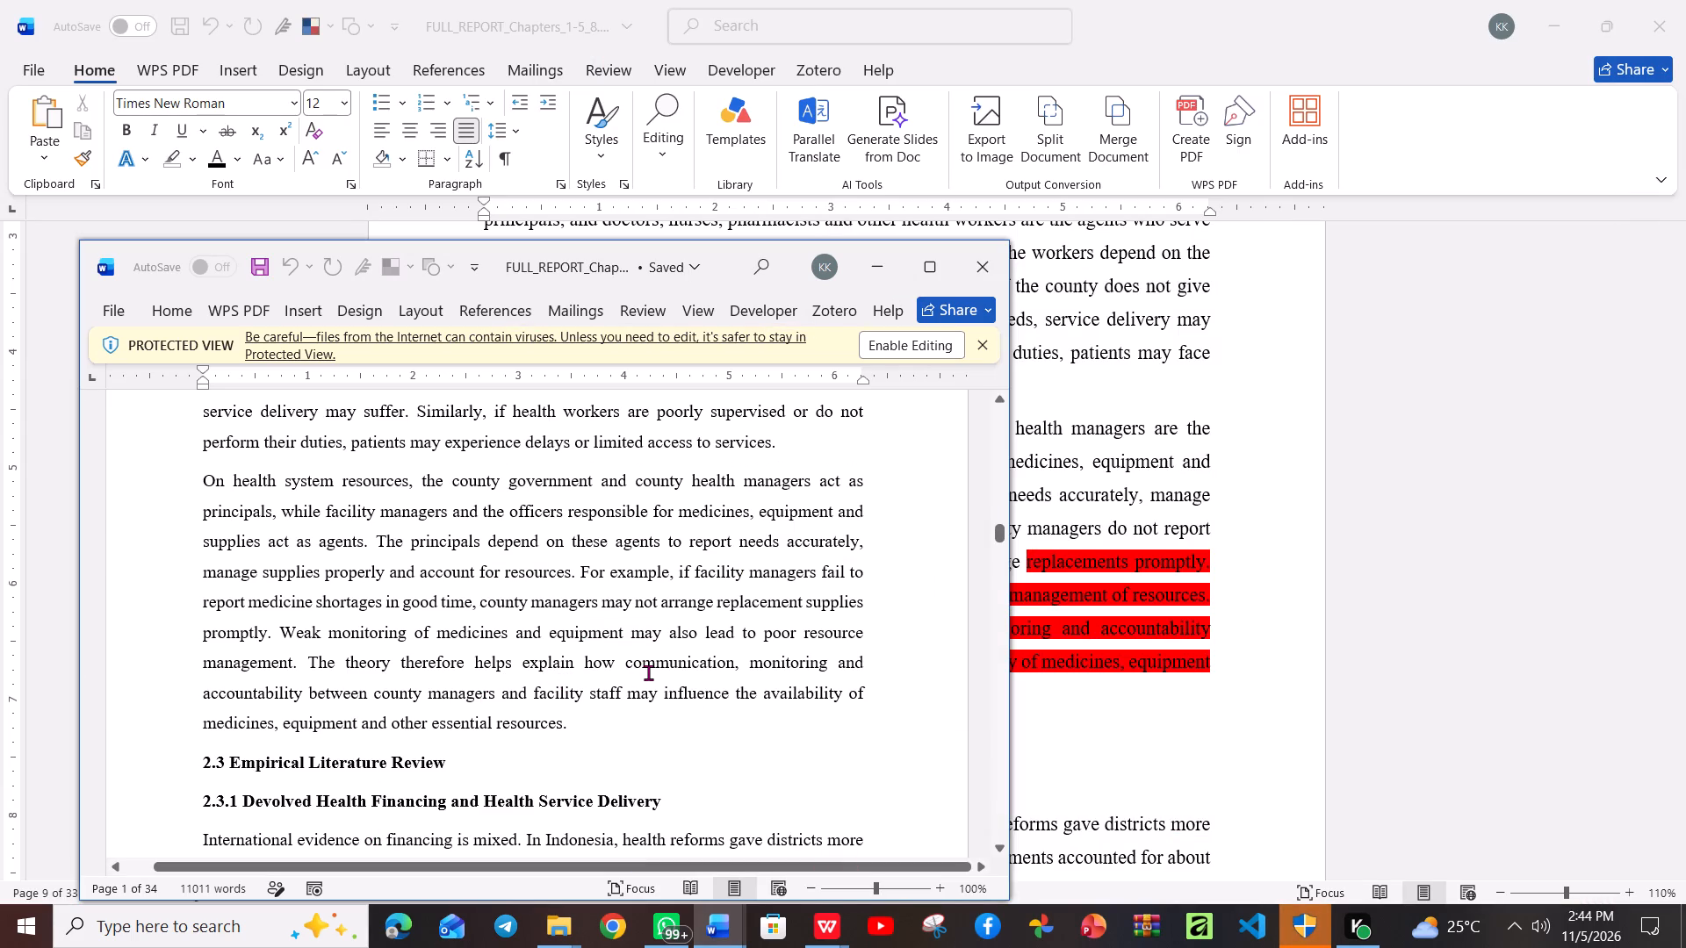
pyautogui.click(1100, 601)
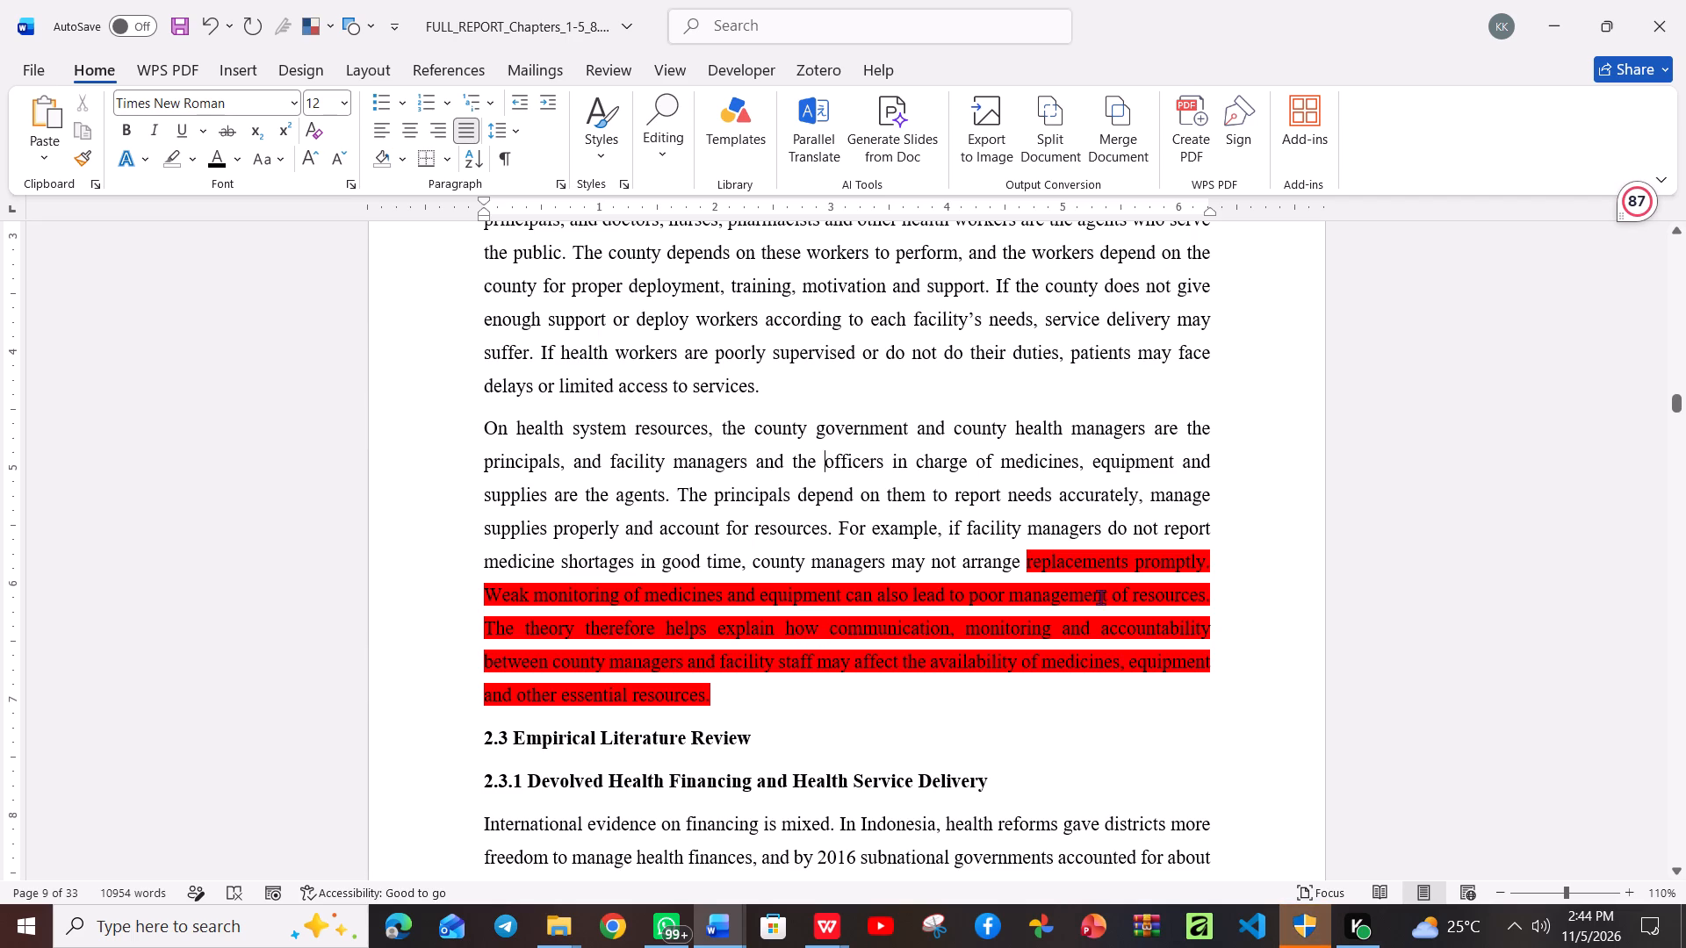
pyautogui.moveTo(1212, 600); pyautogui.dragTo(1063, 557)
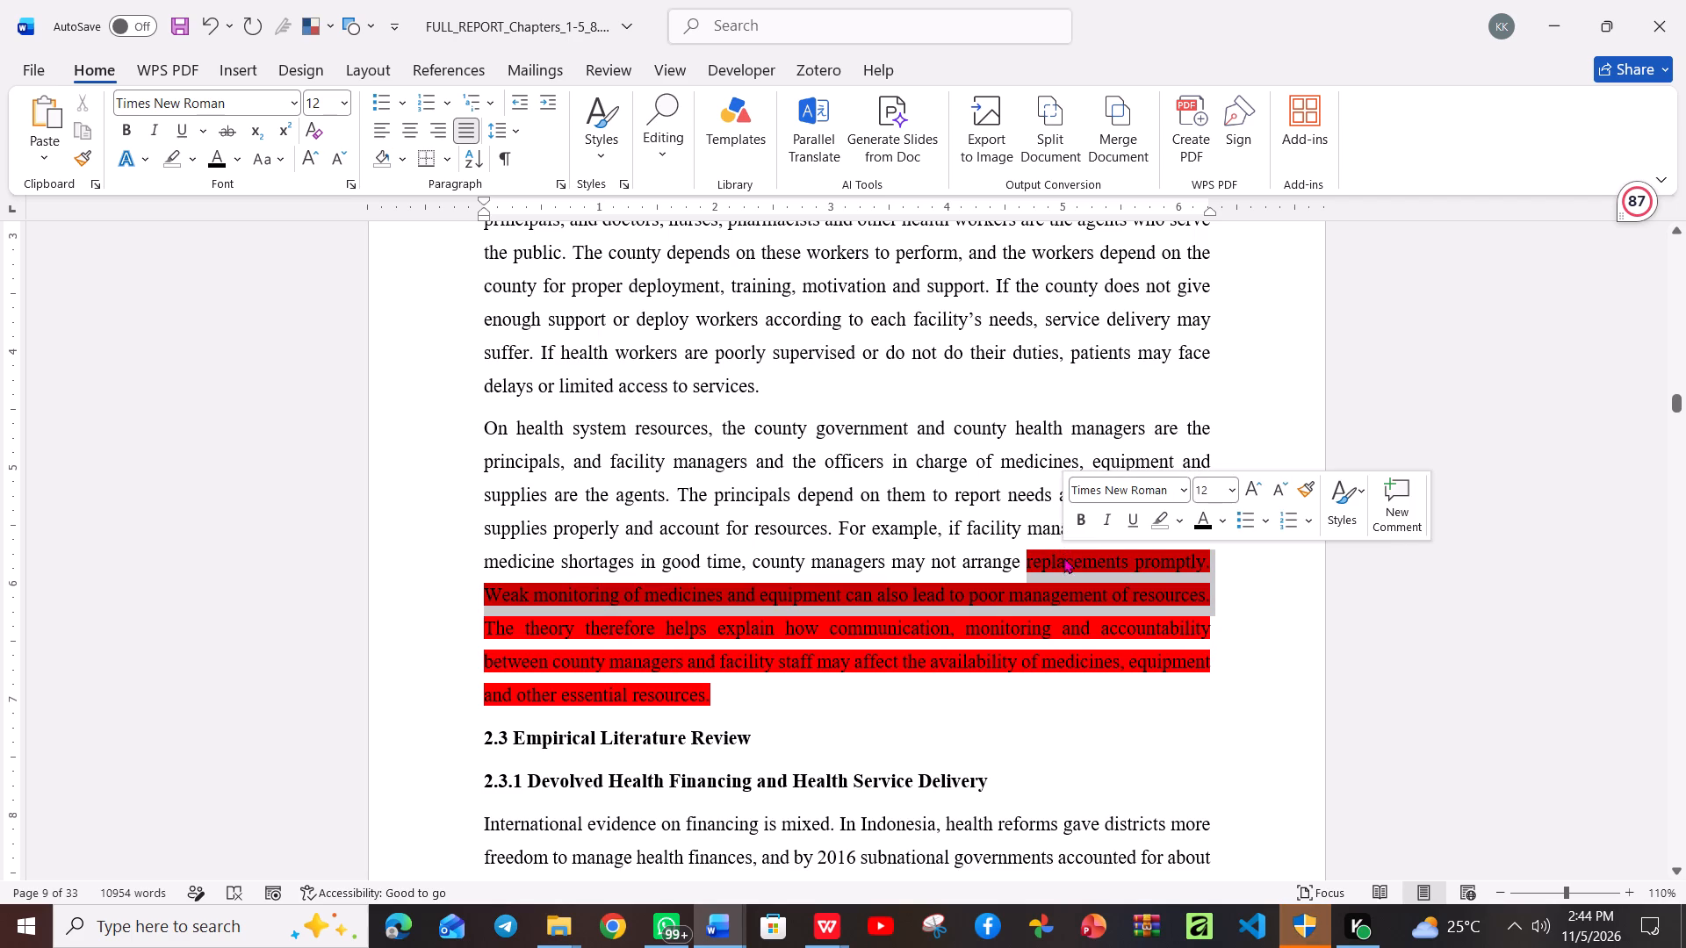
pyautogui.click(1155, 517)
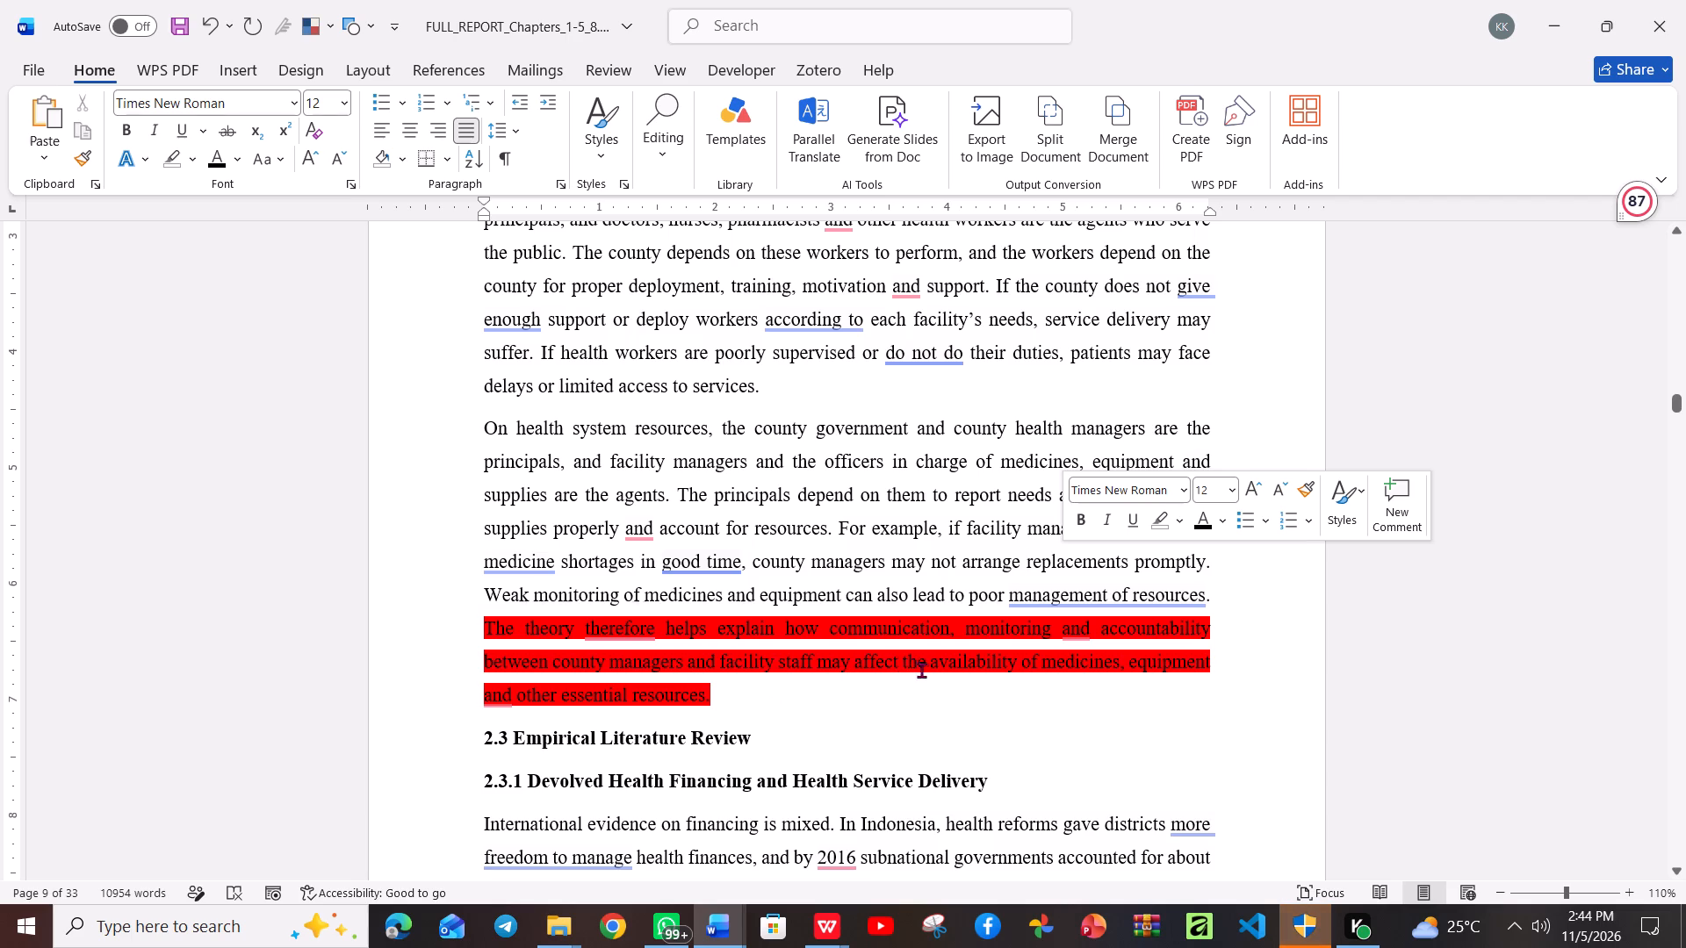
# Remove the red highlight from "The theory therefore helps explain" through "other essential resources." at the end of section 2.2.2.
pyautogui.scroll(-2, 962, 672)
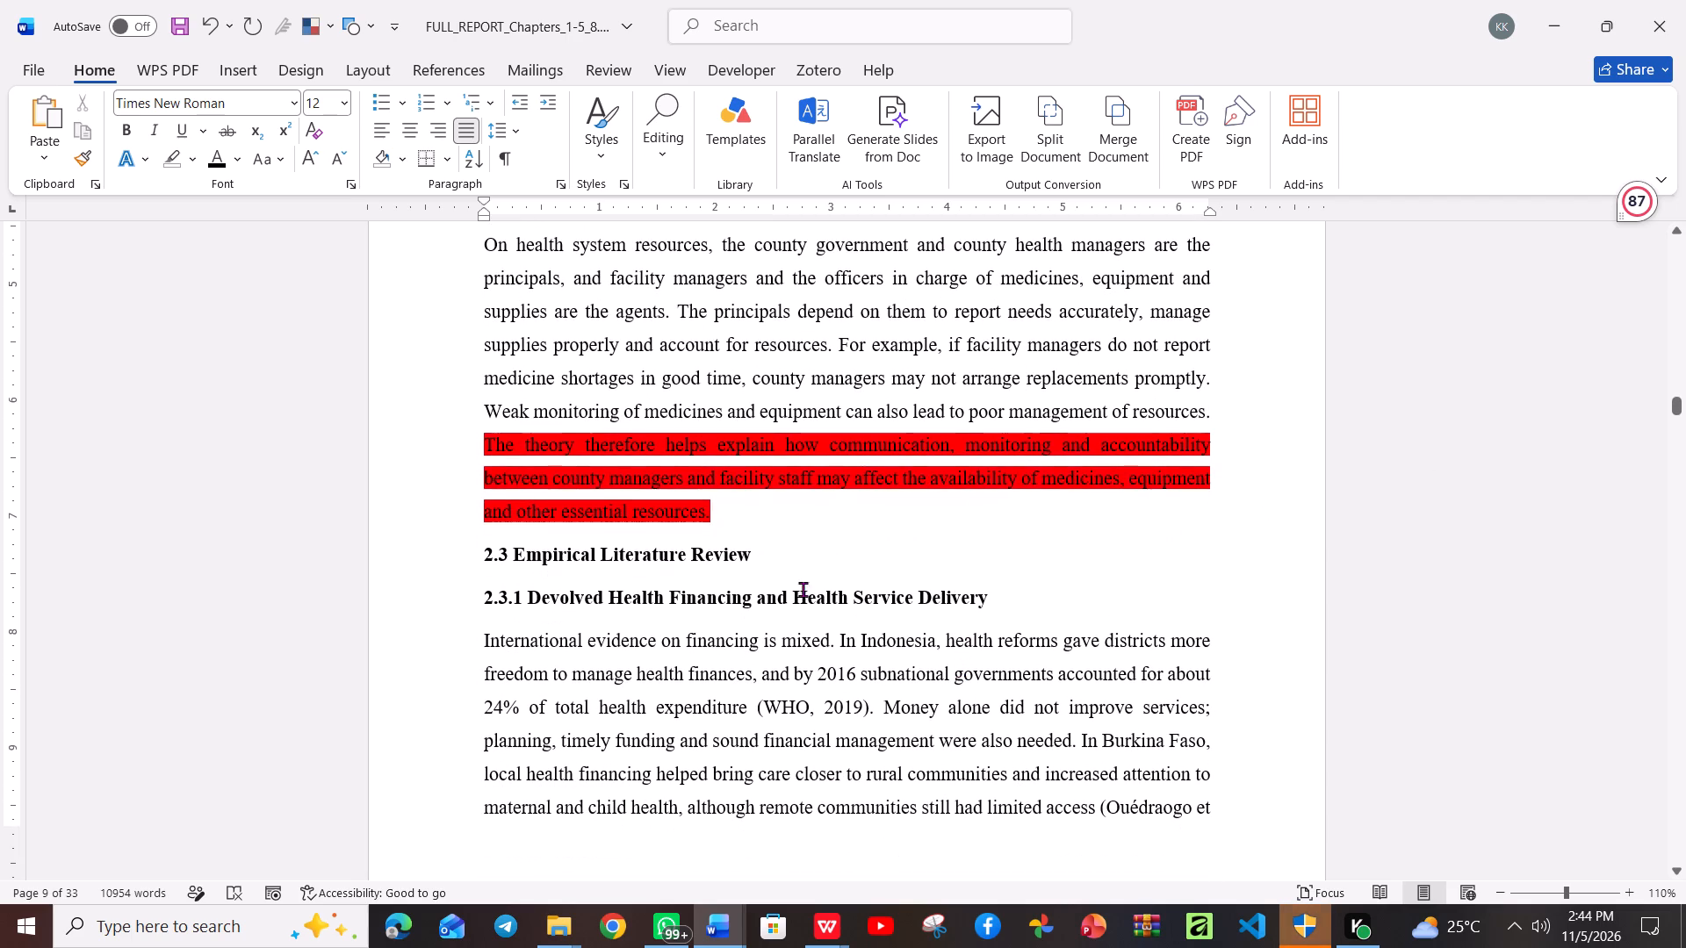
pyautogui.moveTo(766, 530); pyautogui.dragTo(501, 474)
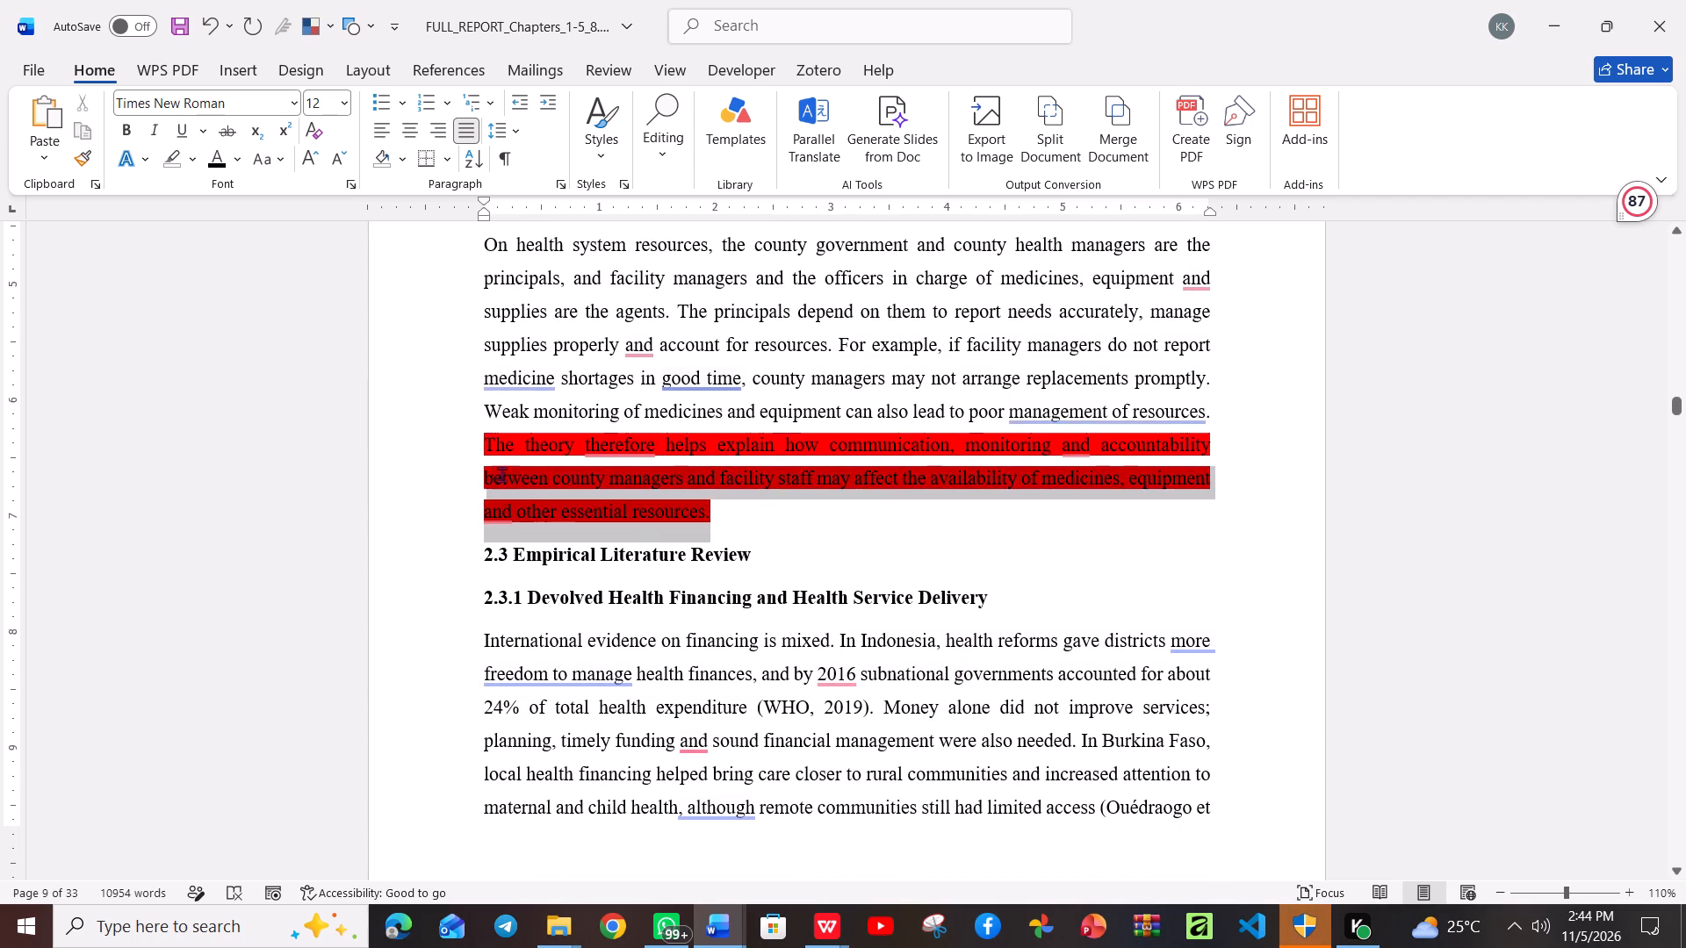
pyautogui.moveTo(501, 474); pyautogui.dragTo(499, 361)
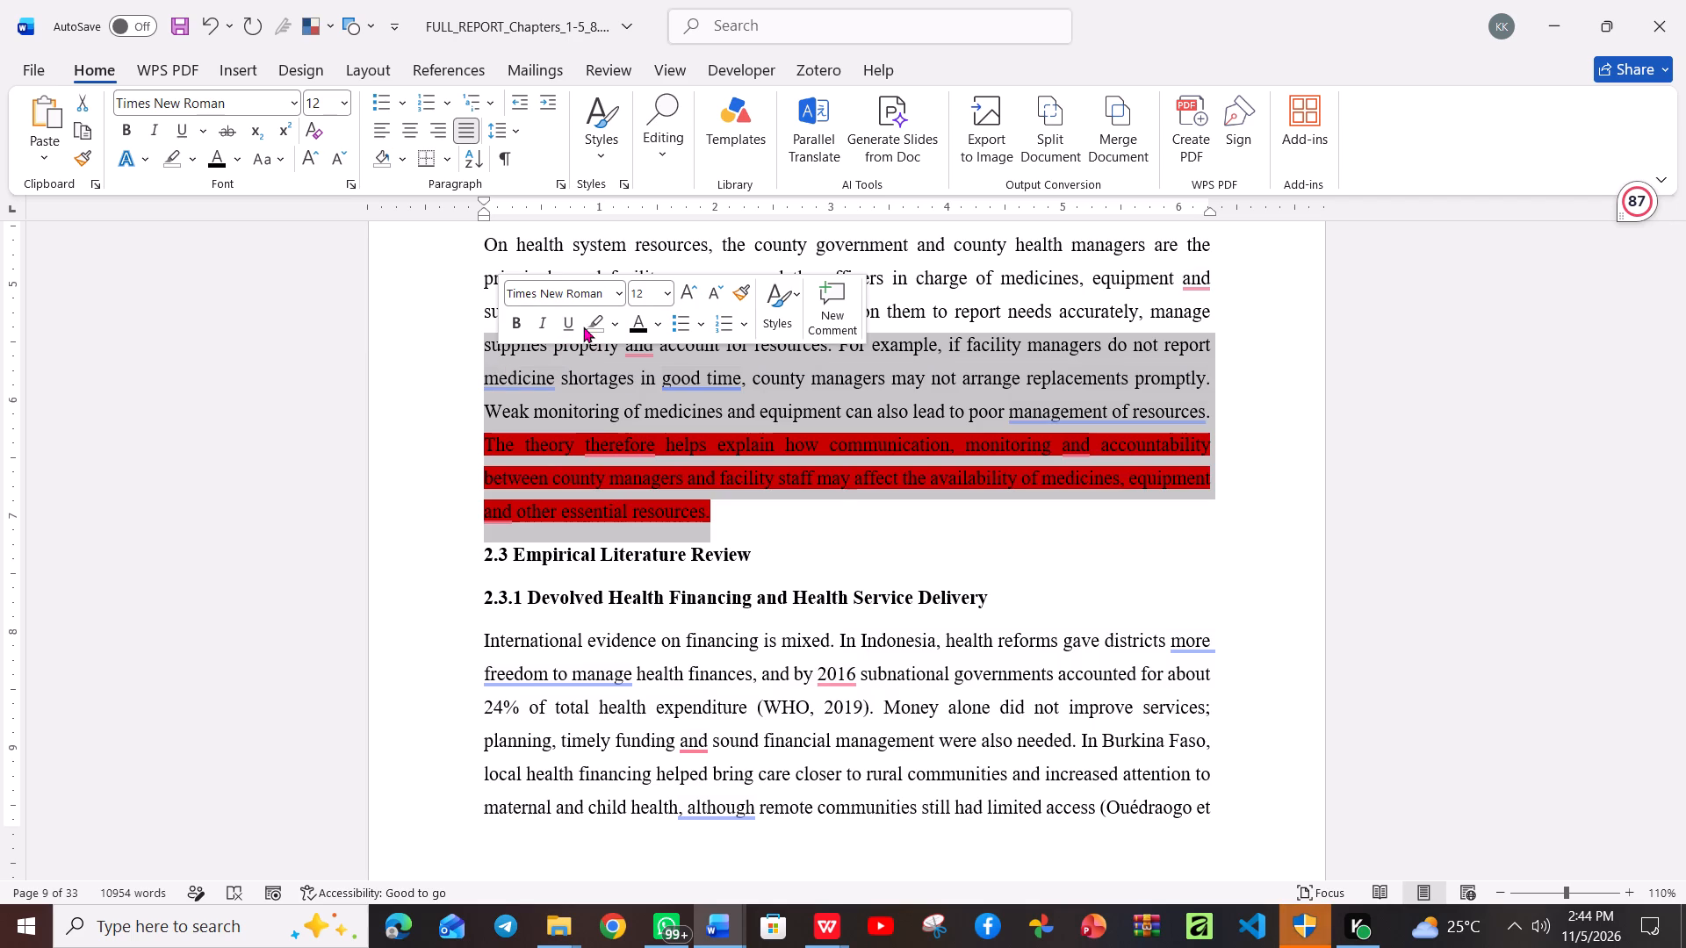
pyautogui.click(588, 326)
# Read through section 2.3.1 and remove the yellow highlight from the entire "In Murang'a, investment in Murang'a Referral Hospital" paragraph.
pyautogui.scroll(-2, 775, 464)
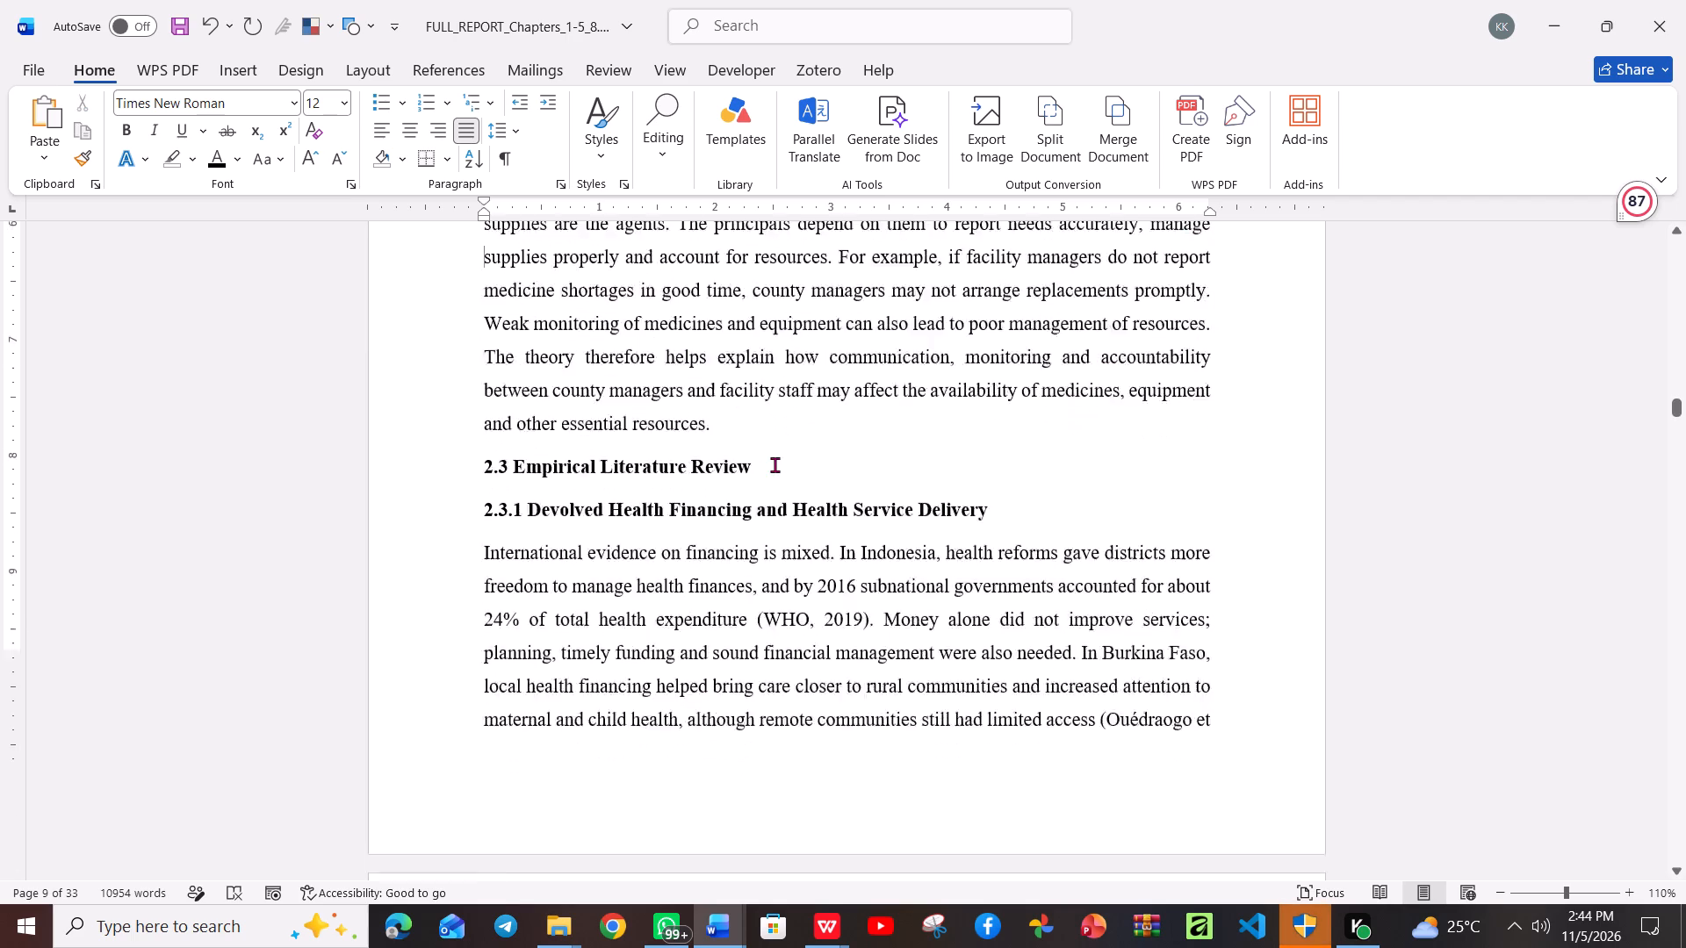
pyautogui.scroll(-5, 775, 464)
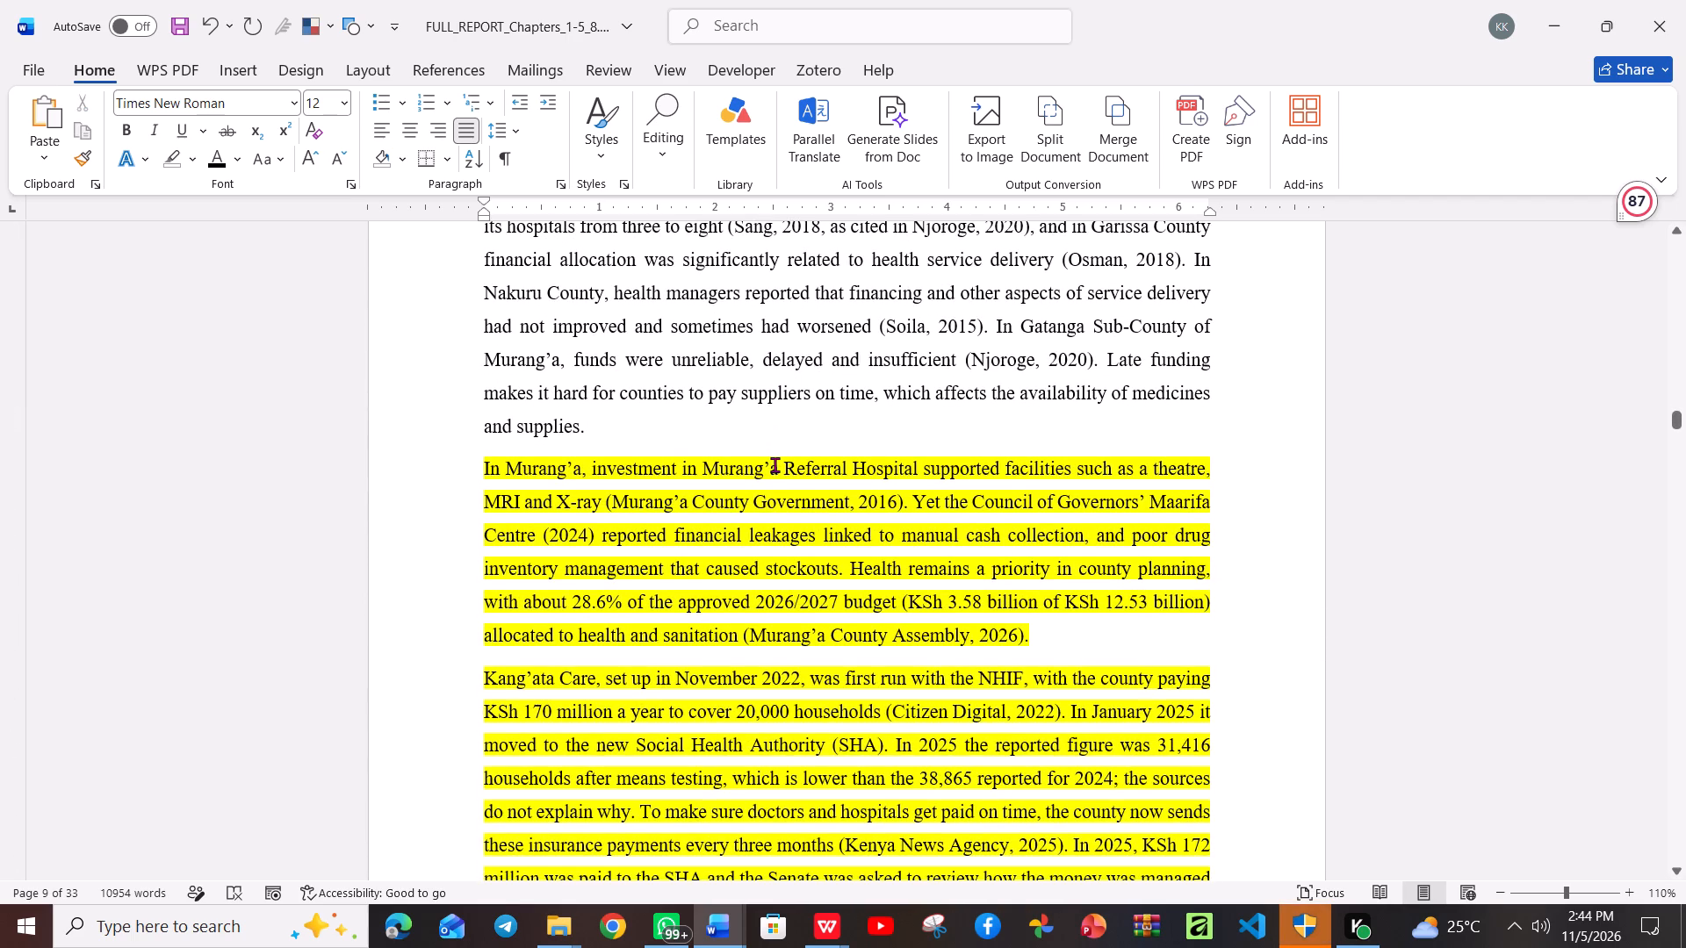
pyautogui.scroll(-1, 775, 464)
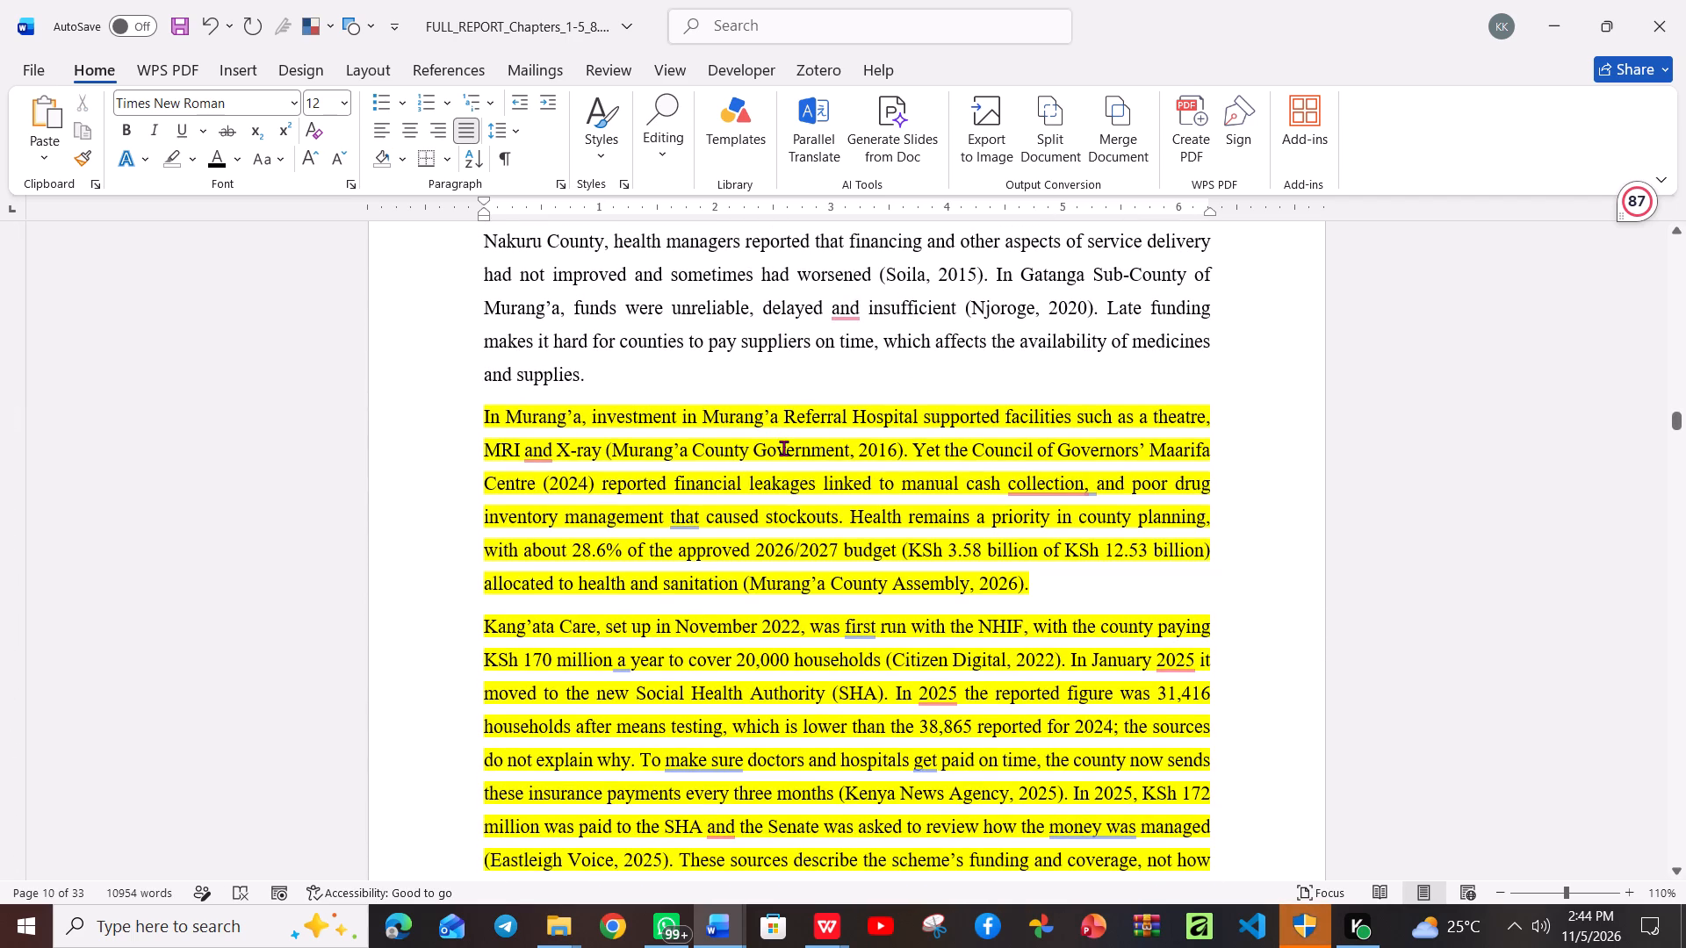
pyautogui.scroll(5, 783, 448)
pyautogui.scroll(-1, 783, 448)
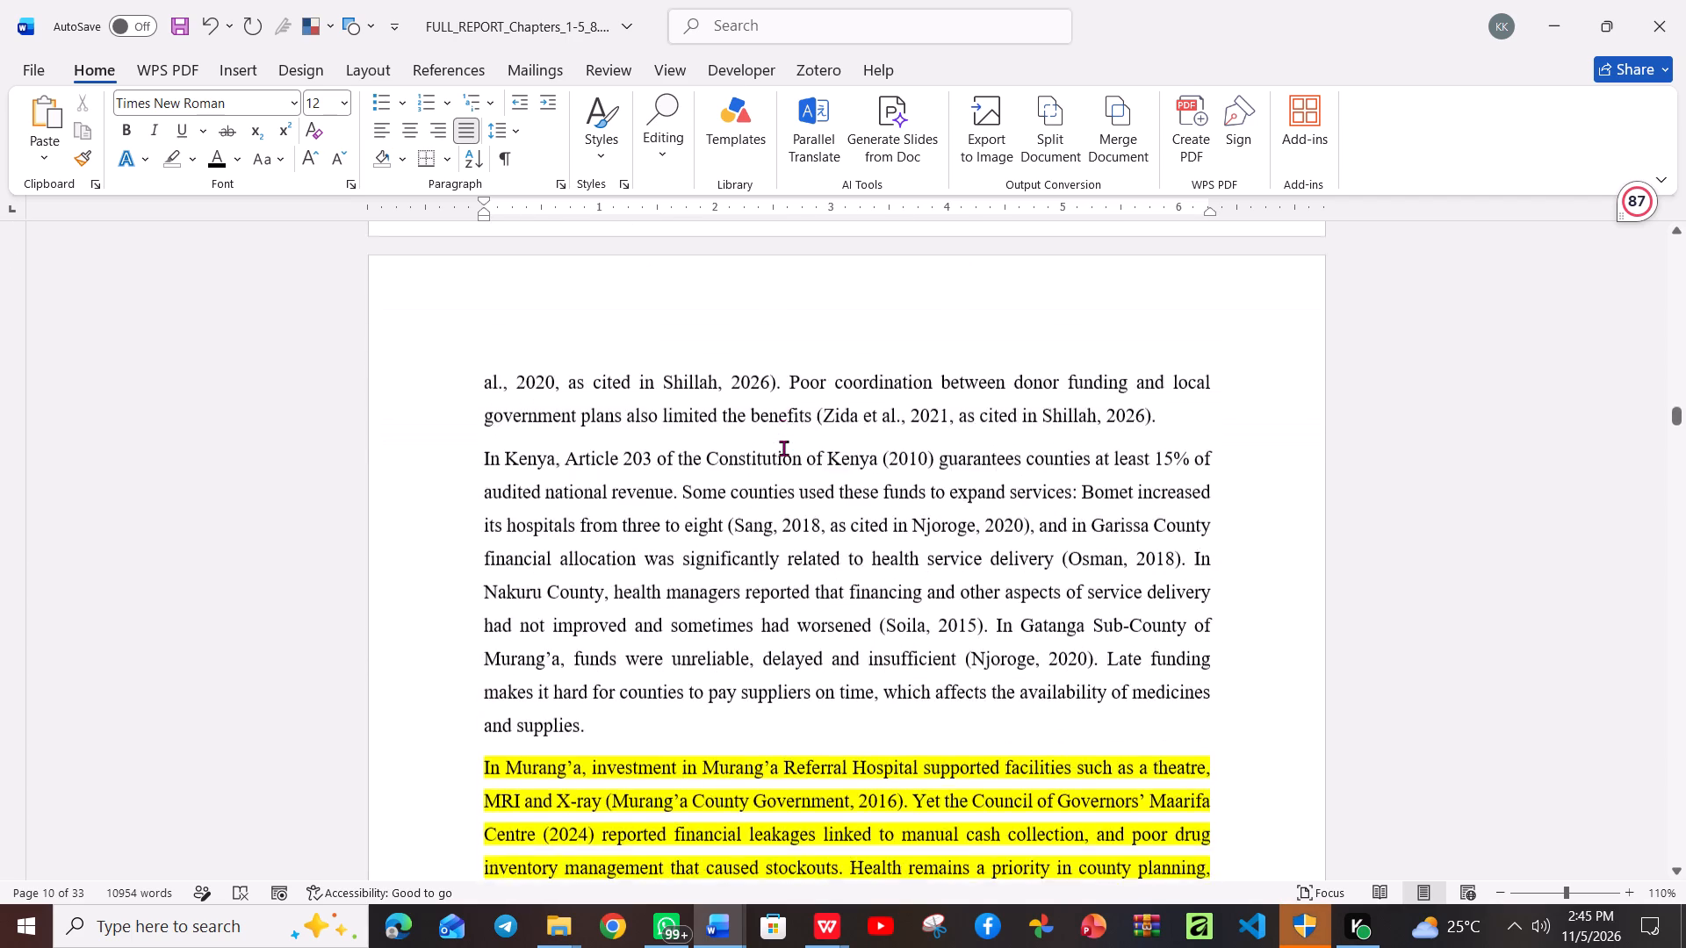
pyautogui.scroll(-3, 783, 448)
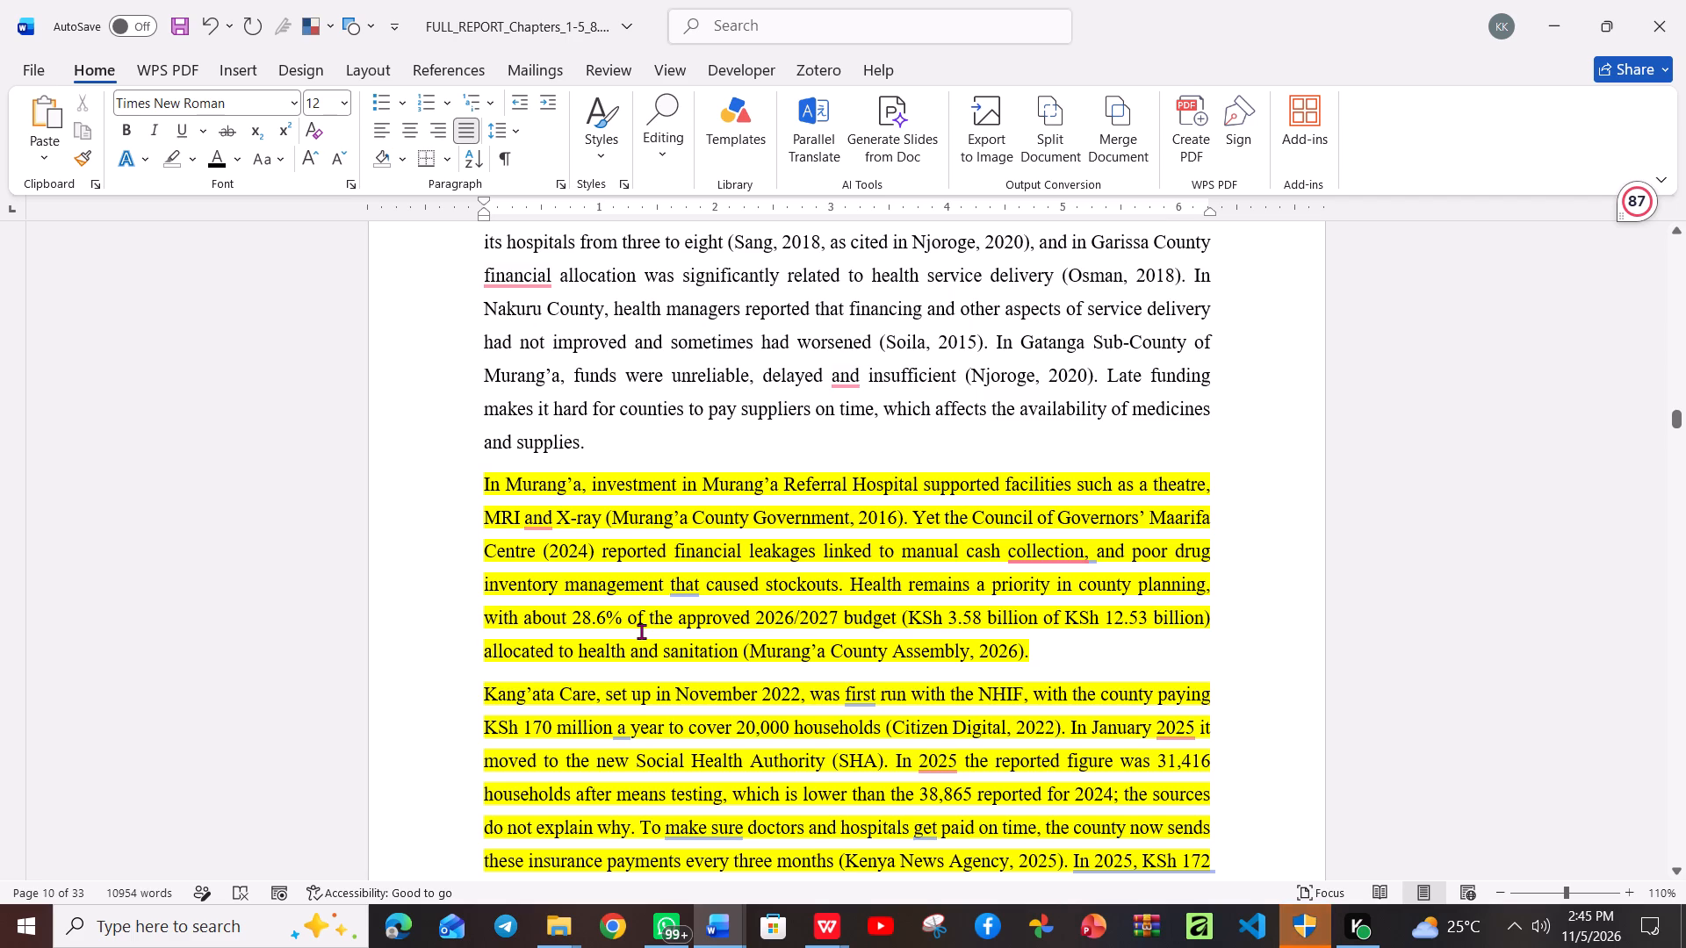
pyautogui.scroll(-3, 641, 631)
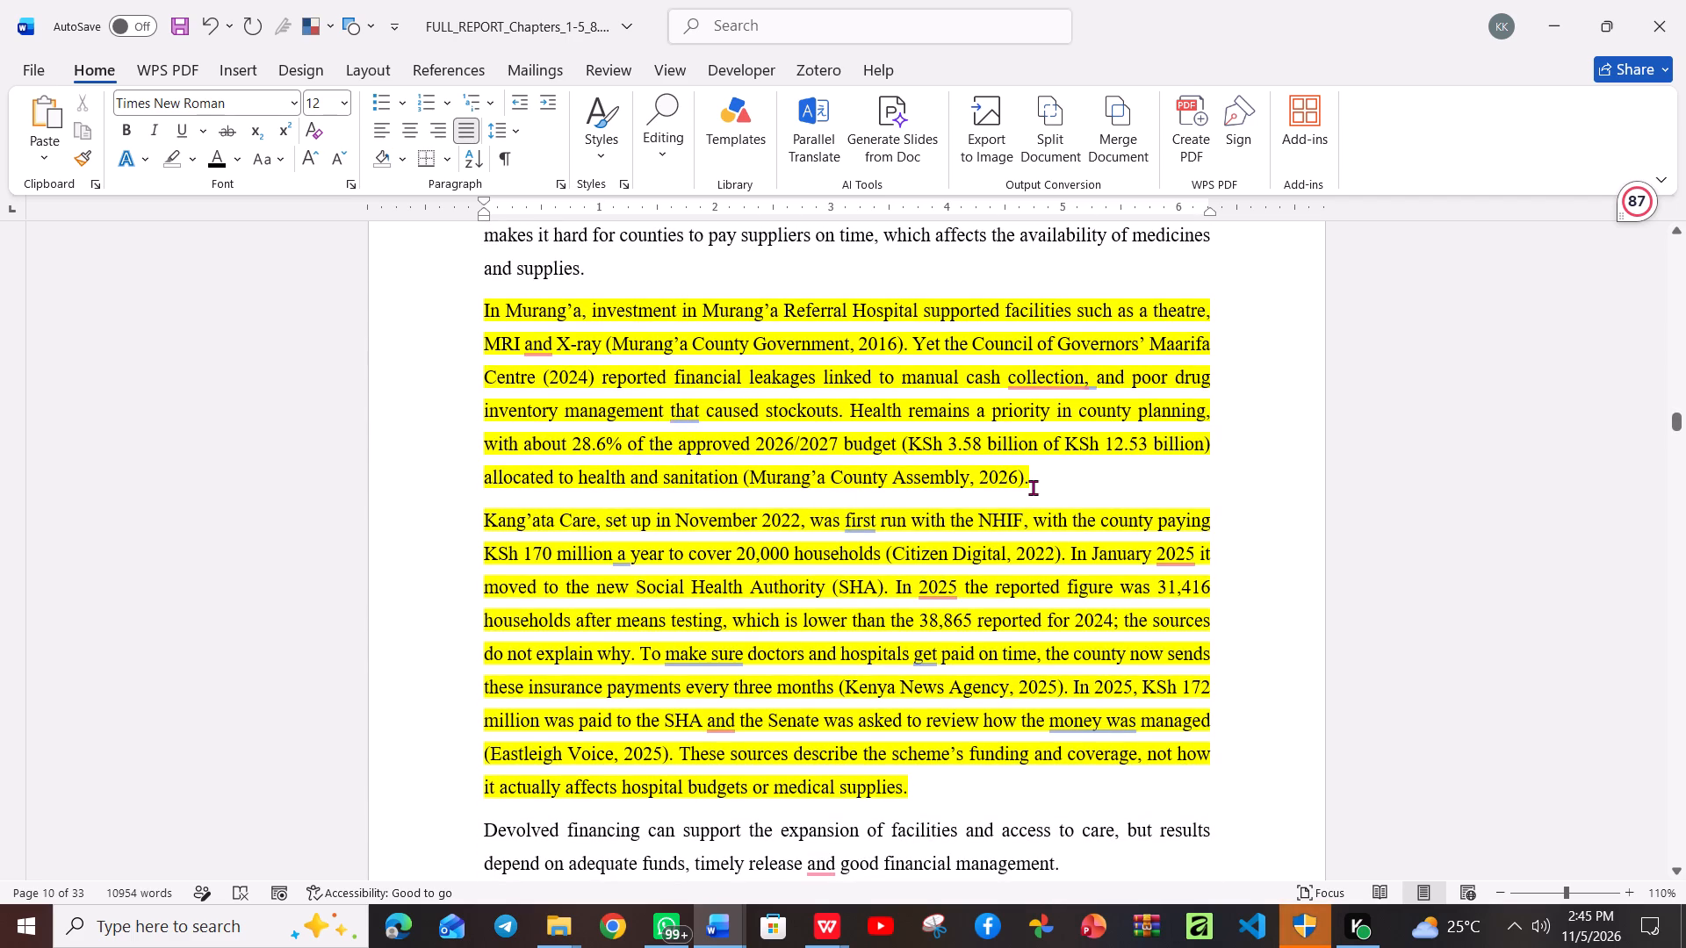
pyautogui.moveTo(1033, 487); pyautogui.dragTo(508, 256)
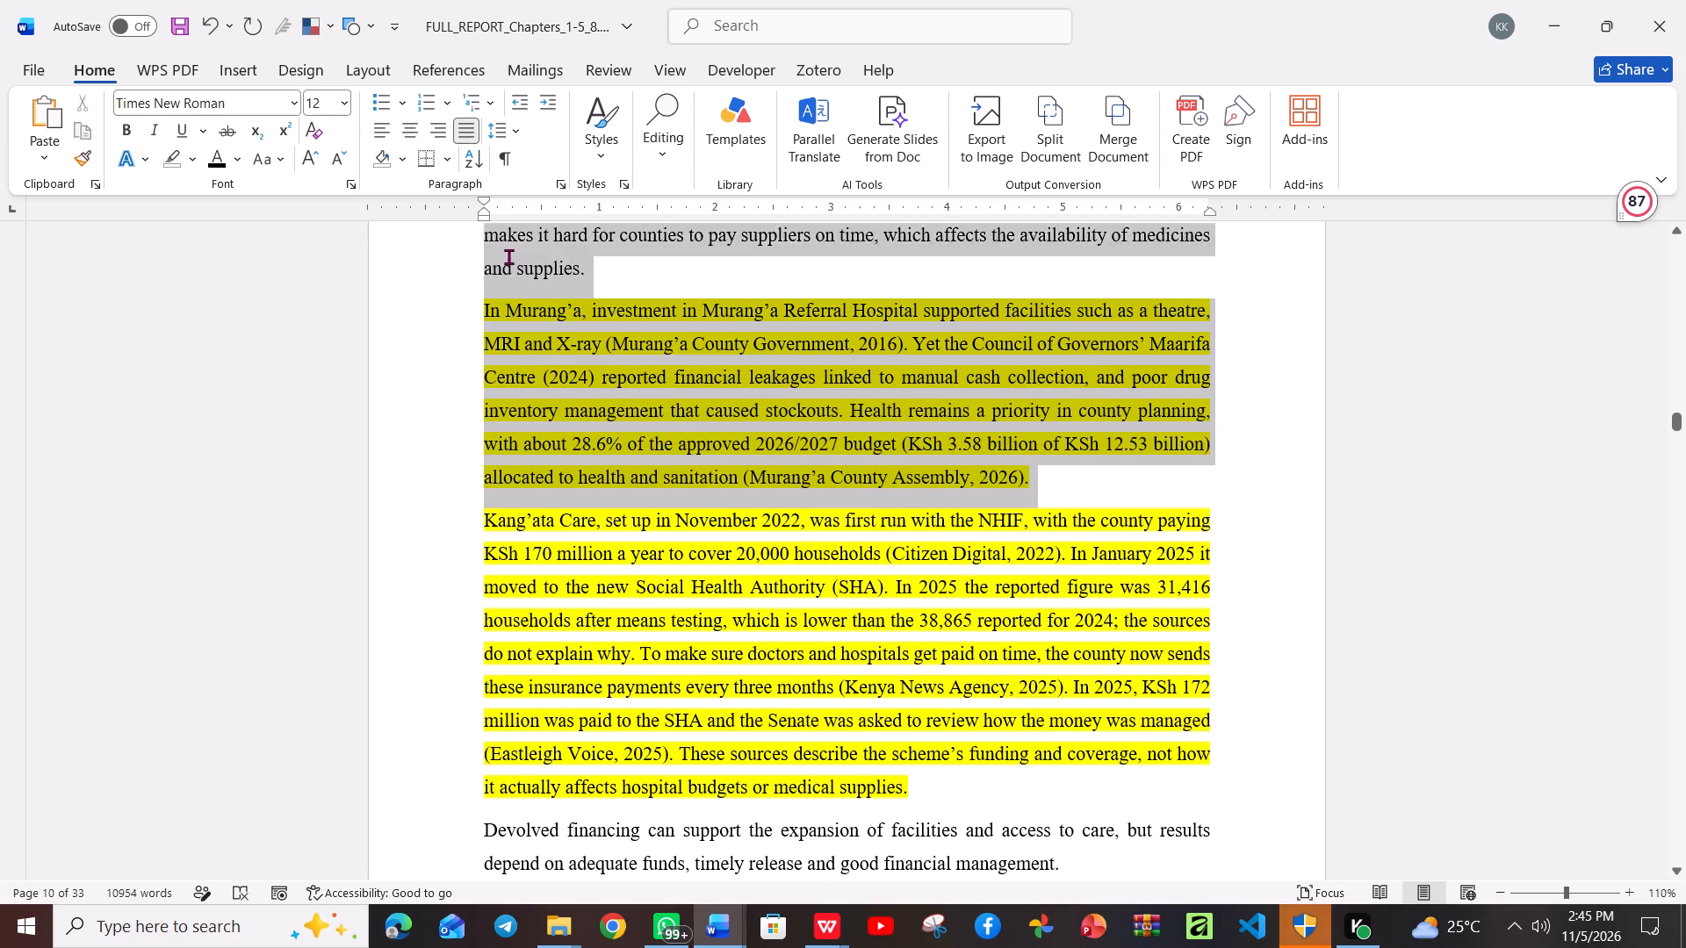
pyautogui.moveTo(508, 256); pyautogui.dragTo(508, 258)
pyautogui.click(610, 219)
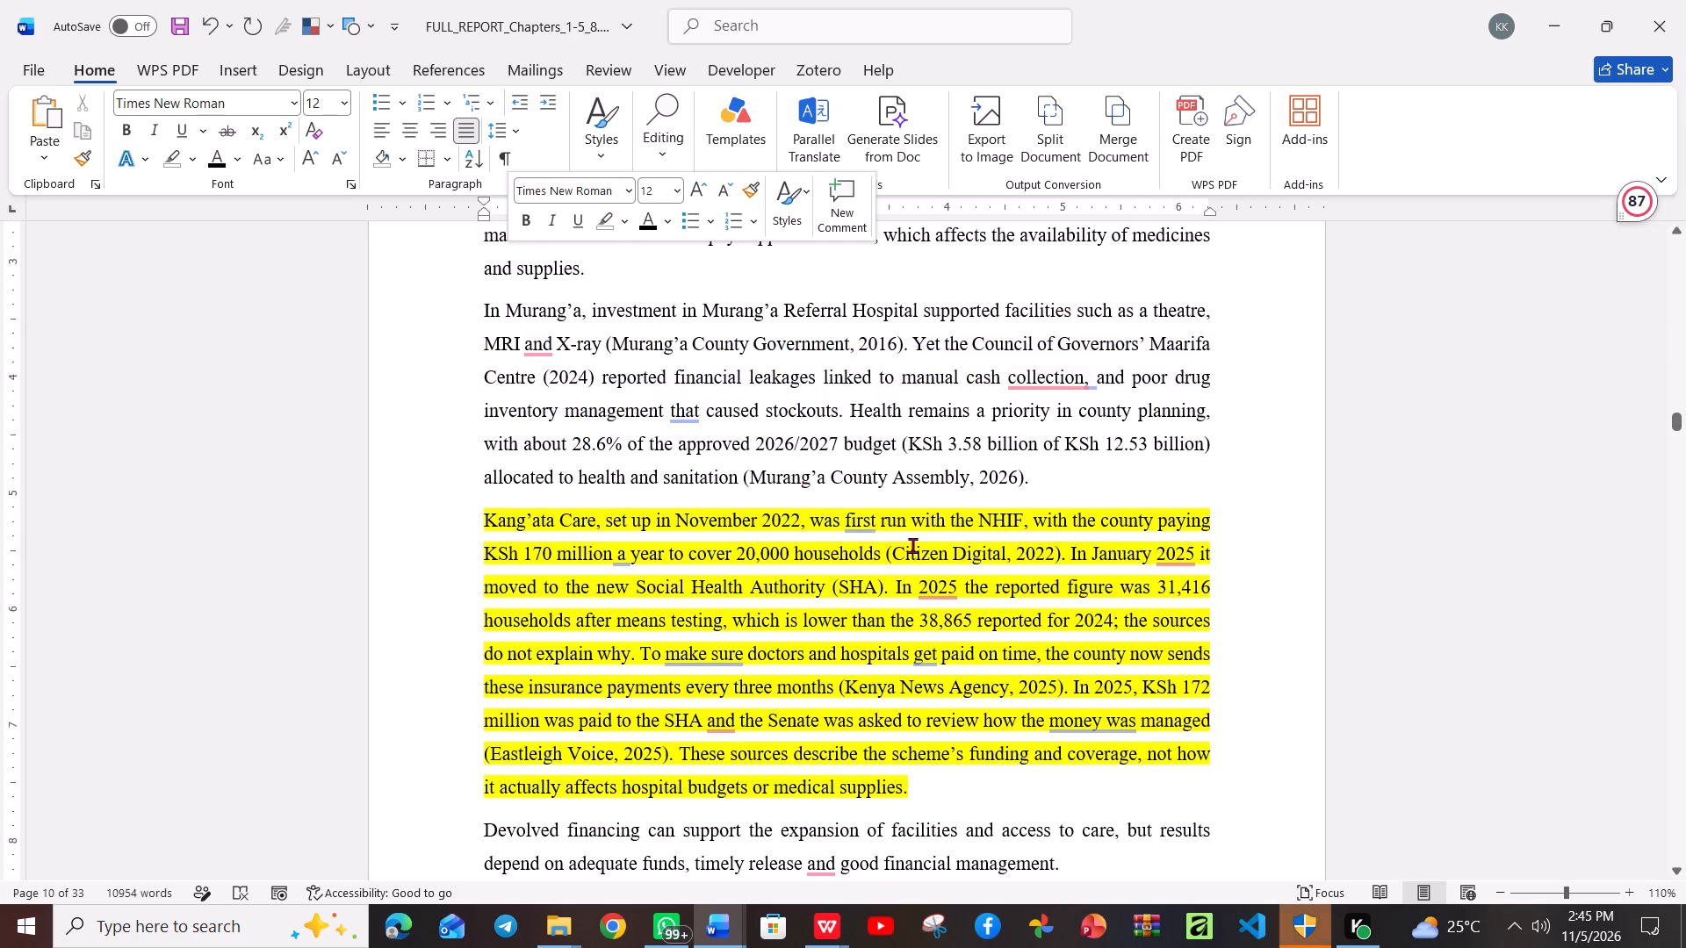
# Remove the yellow highlight from "Kang'ata Care, set up in November 2022" through "the sources do not explain why." in section 2.3.1.
pyautogui.scroll(-1, 969, 605)
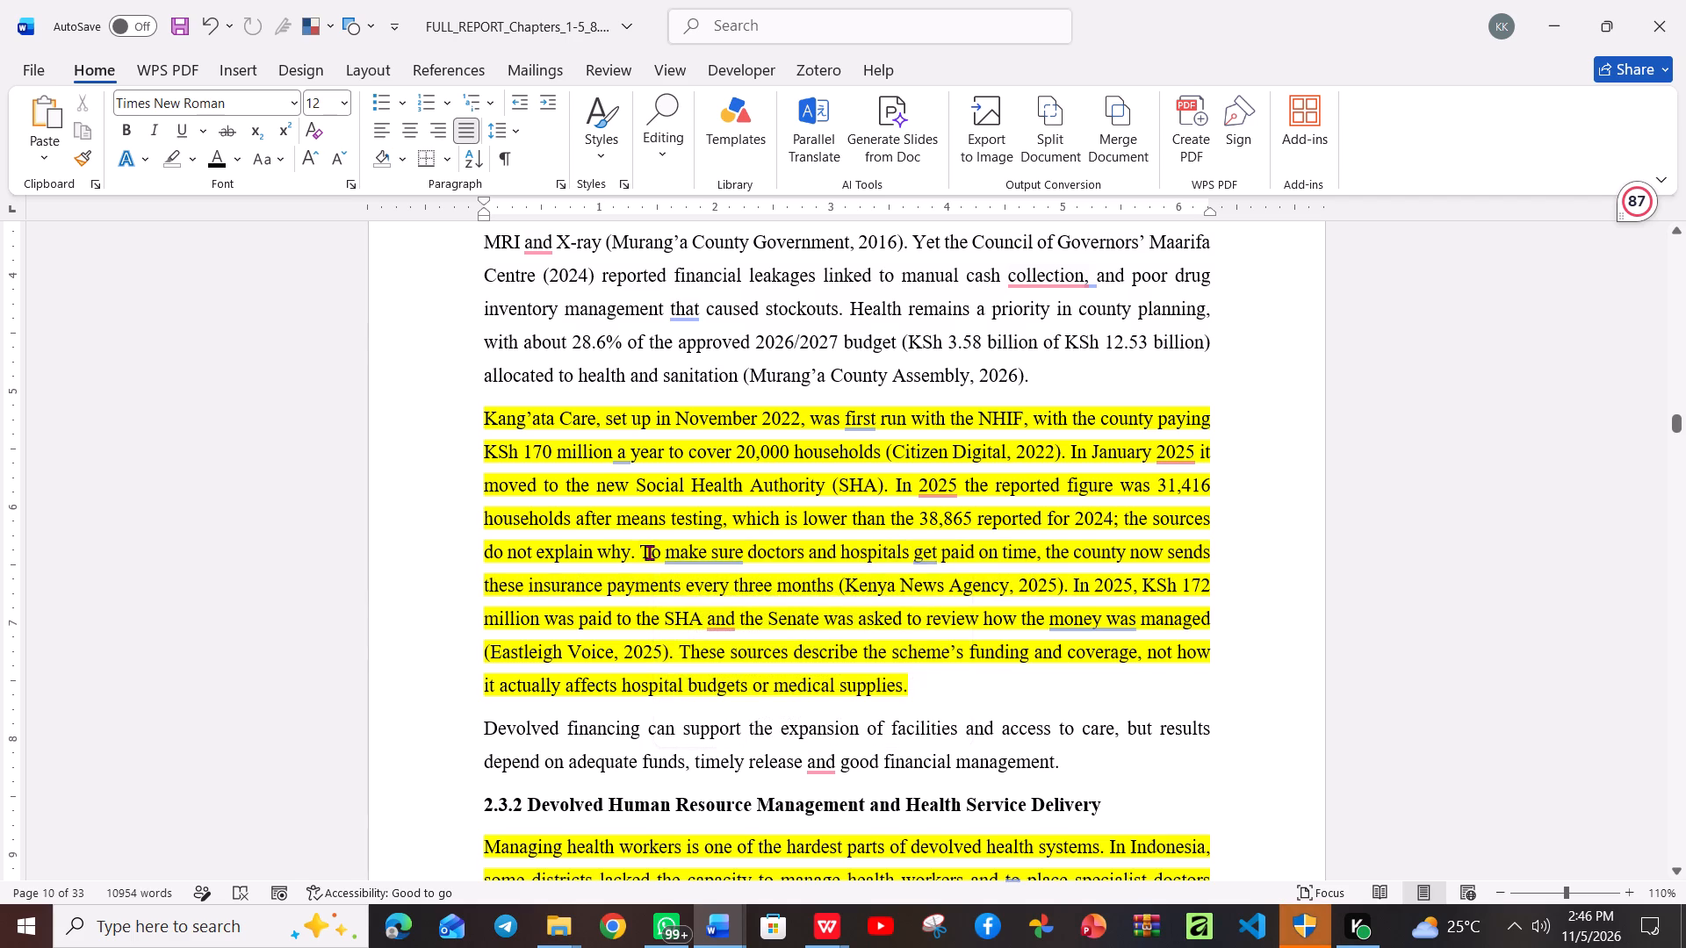
pyautogui.moveTo(640, 551); pyautogui.dragTo(515, 386)
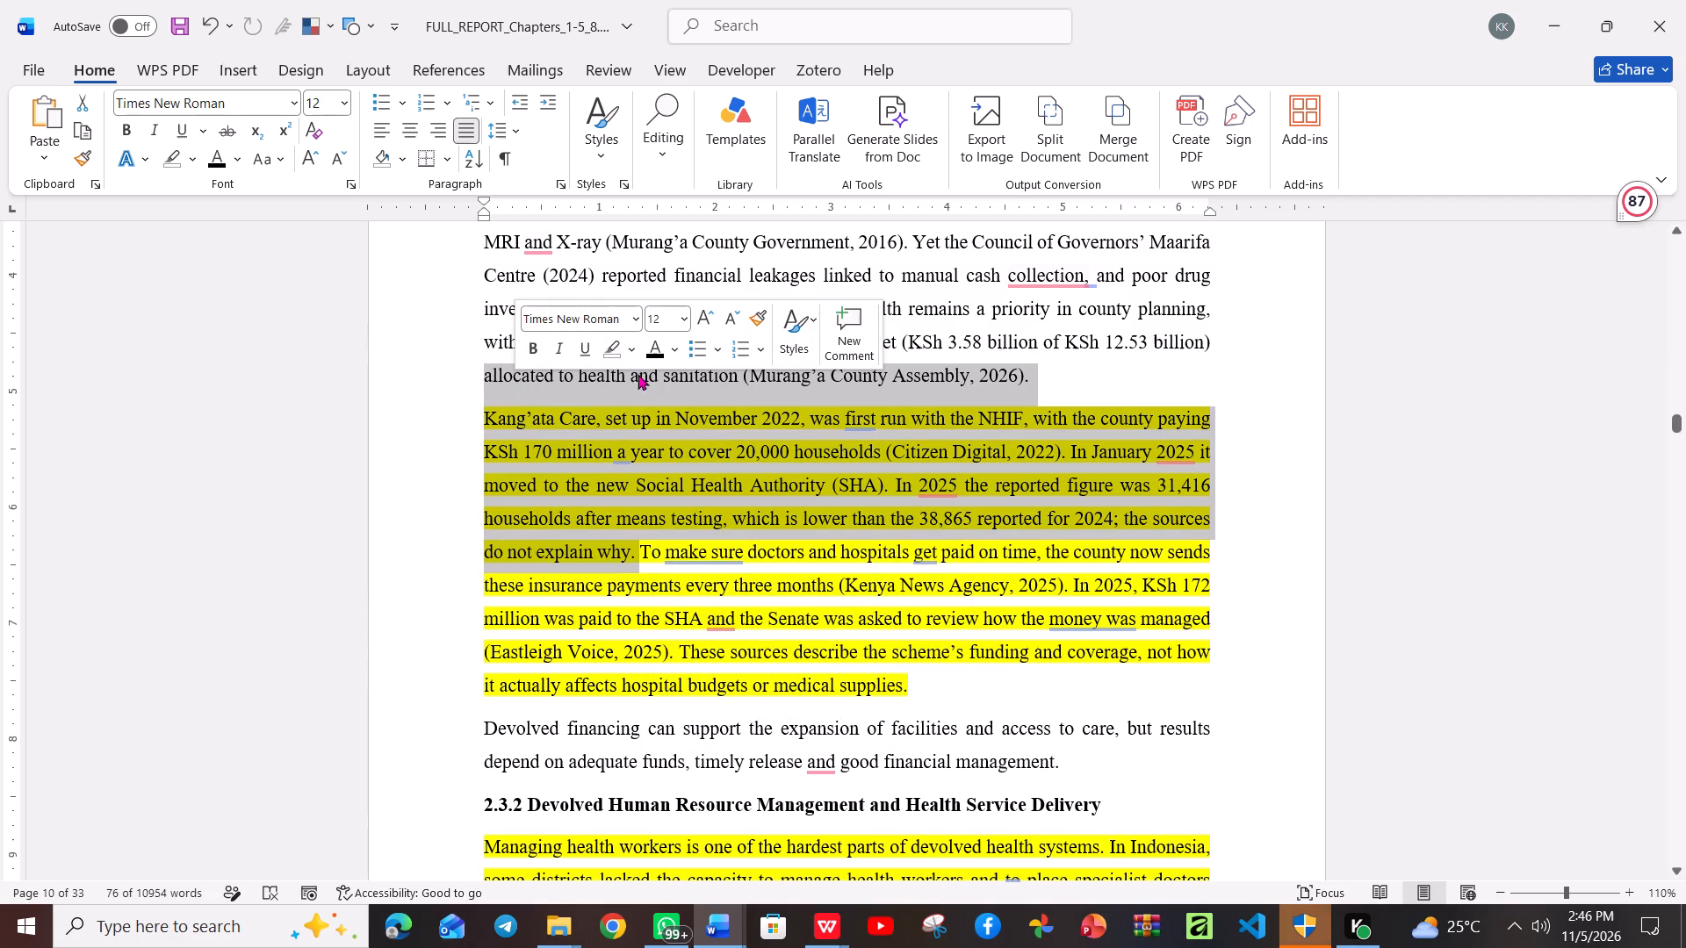
pyautogui.click(605, 361)
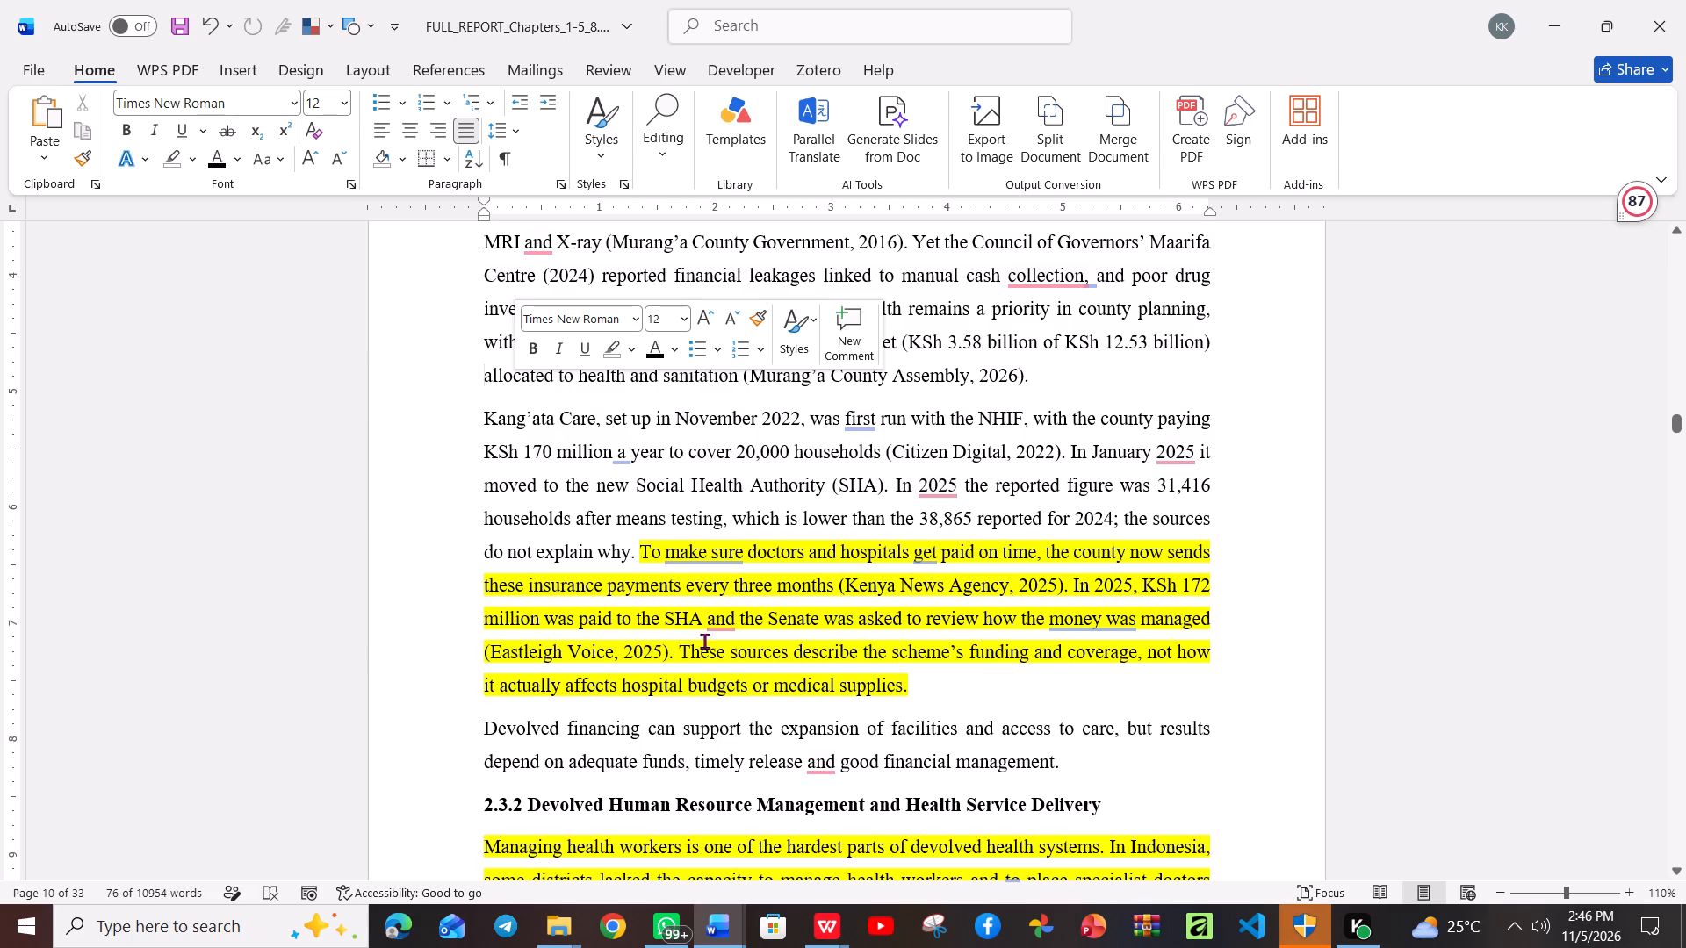
# Remove the yellow highlight from "To make sure doctors and hospitals" through "(Eastleigh Voice, 2025)." in the Kang'ata Care paragraph.
pyautogui.scroll(-1, 775, 597)
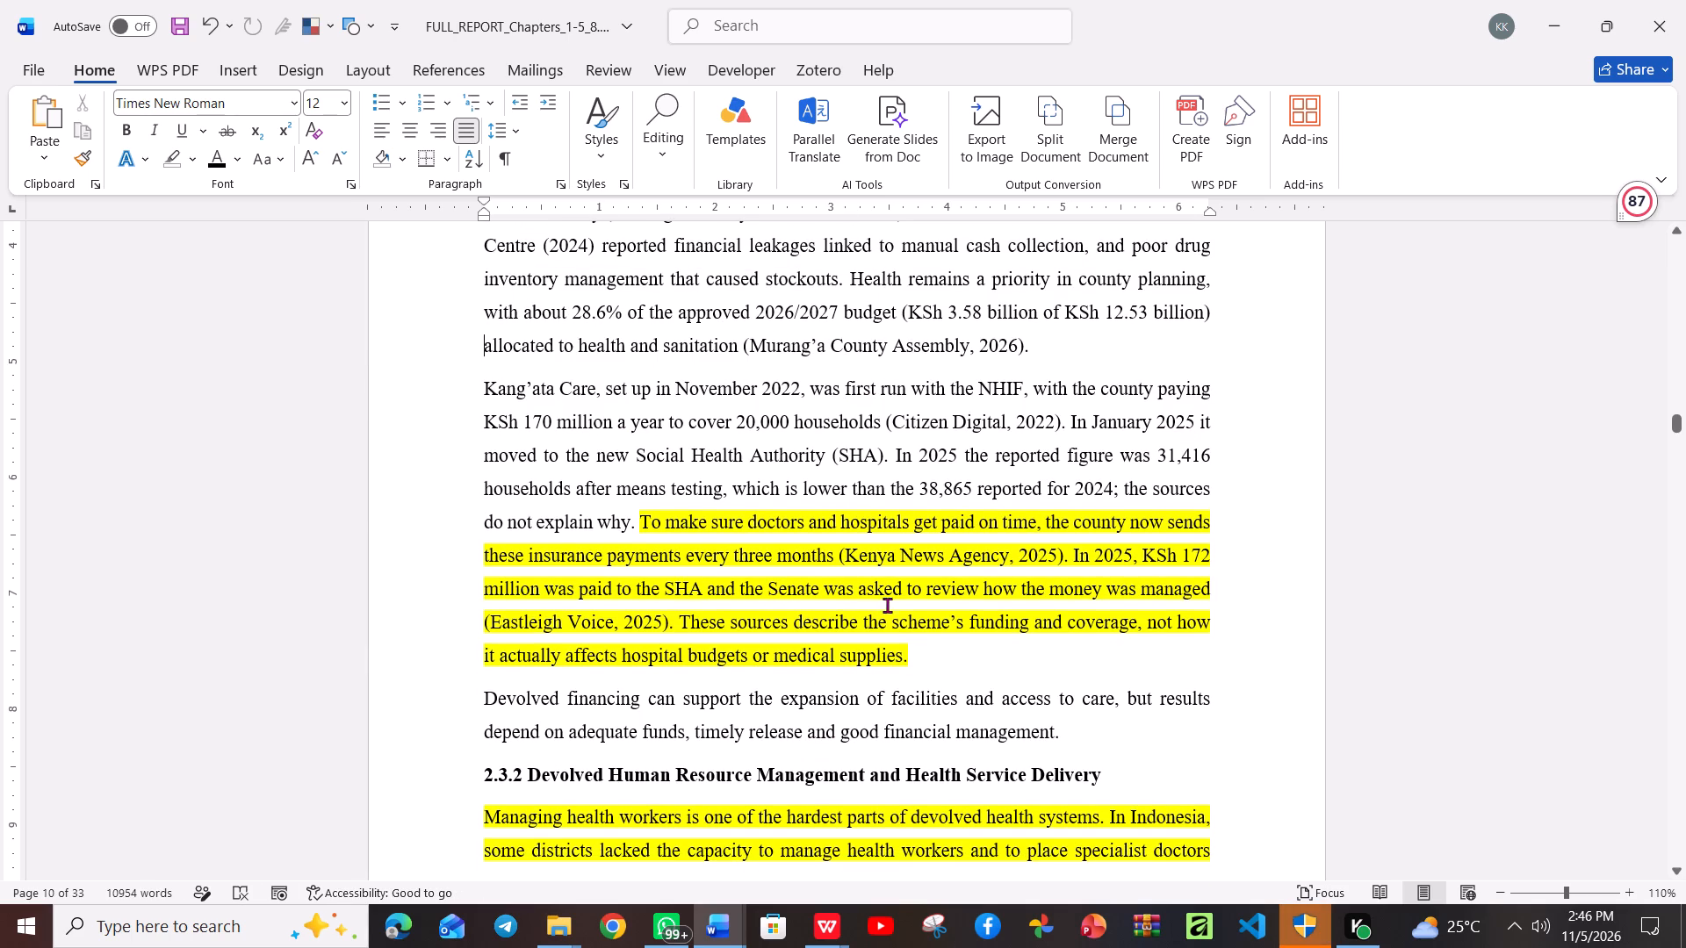
pyautogui.scroll(-3, 947, 628)
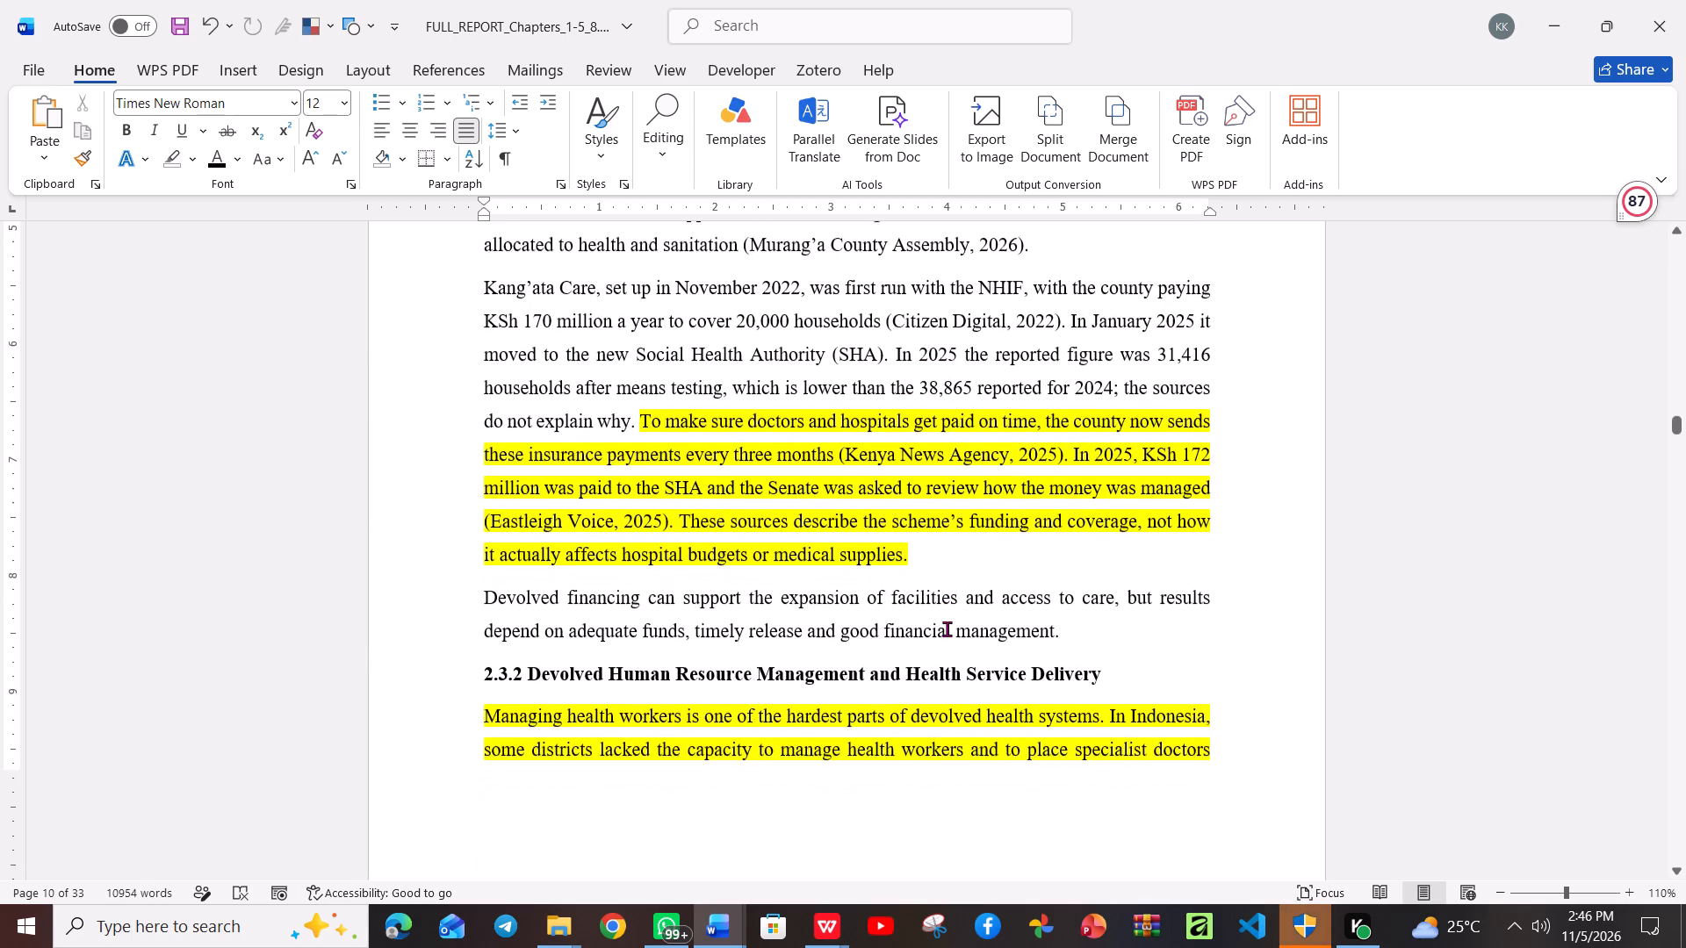
pyautogui.scroll(-1, 947, 628)
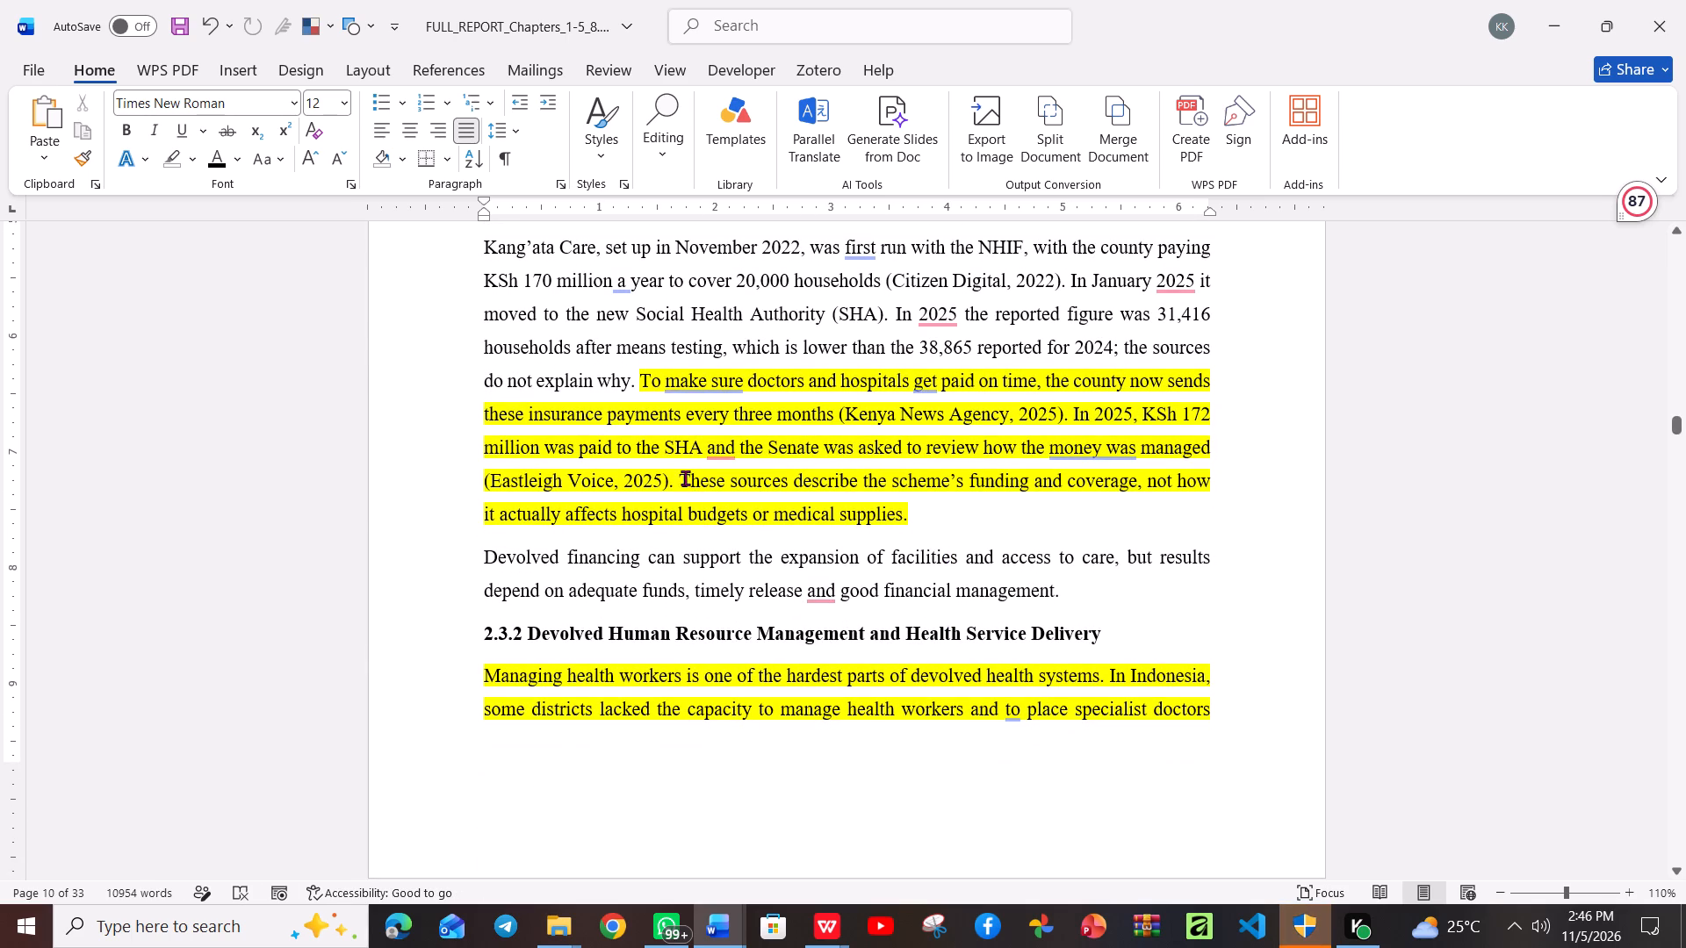
pyautogui.moveTo(677, 477); pyautogui.dragTo(630, 397)
pyautogui.click(724, 353)
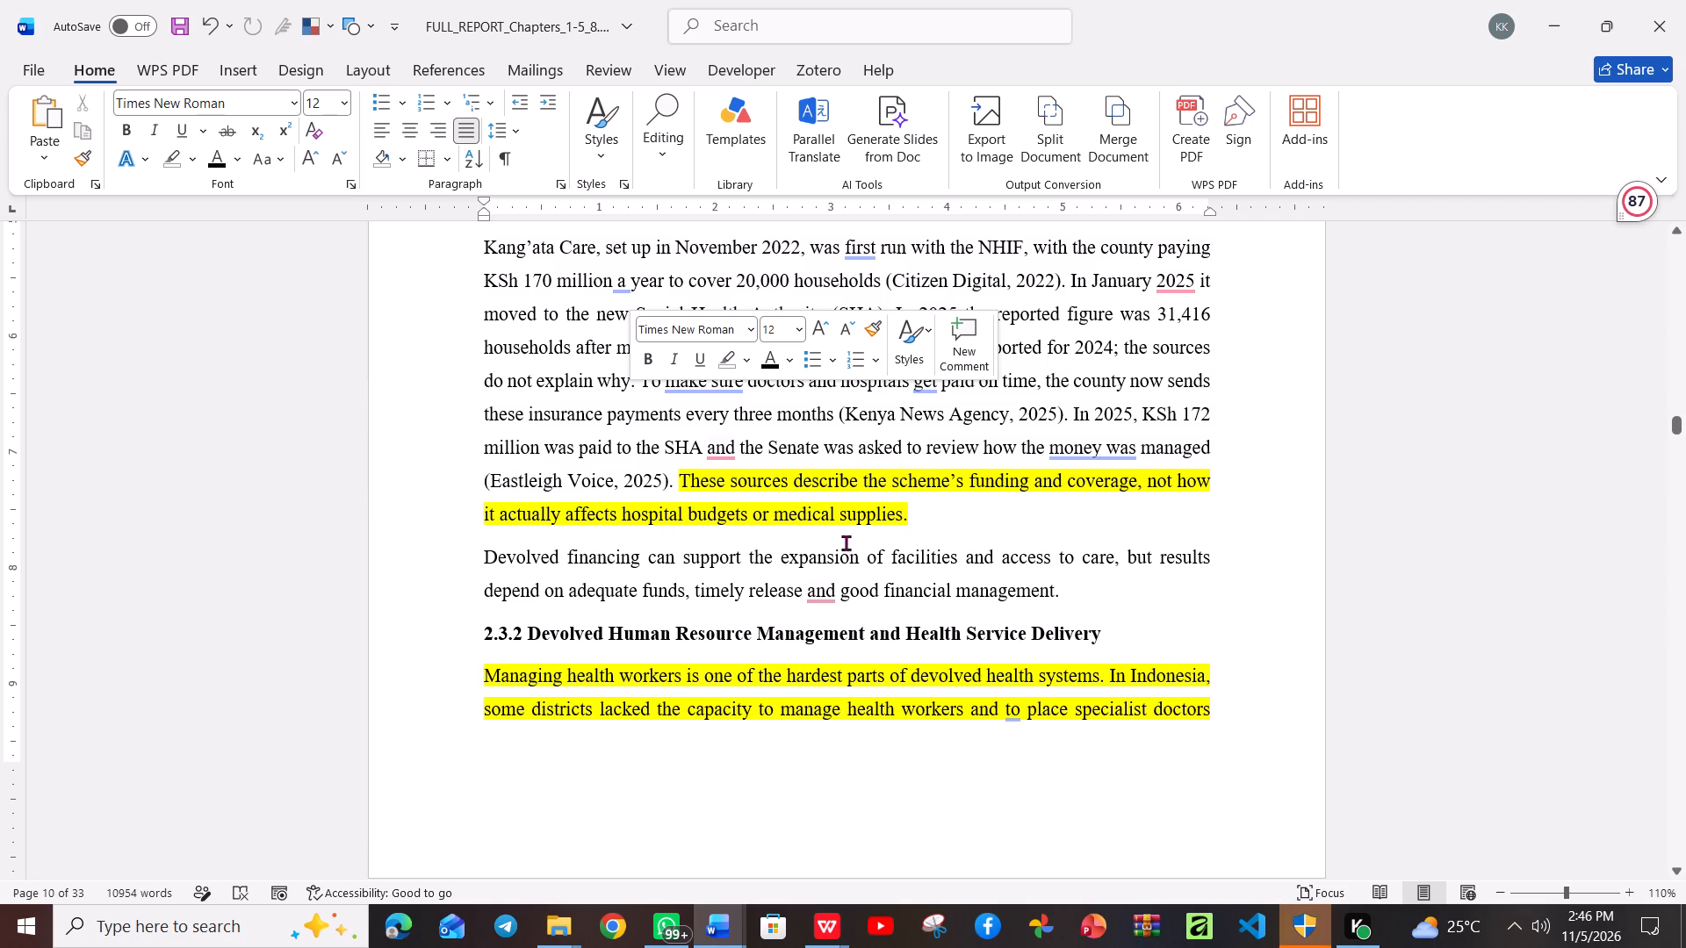
# Copy the entire Kang'ata Care paragraph, from "Kang'ata Care, set up in November 2022" through "hospital budgets or medical supplies.".
pyautogui.scroll(1, 846, 545)
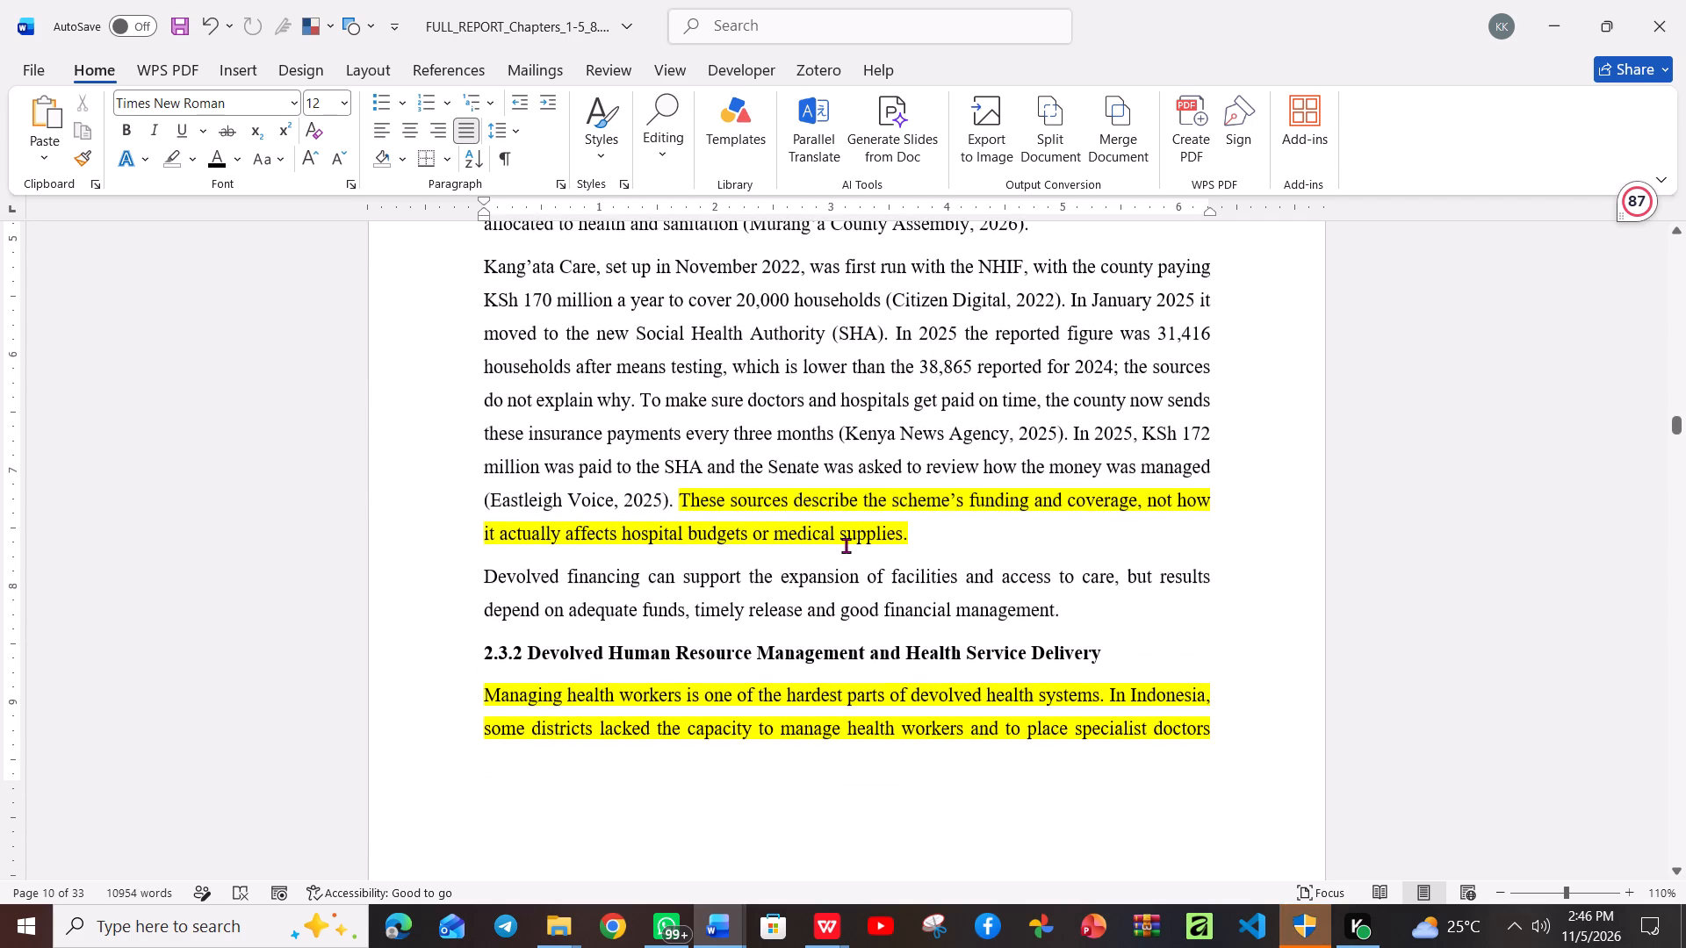
pyautogui.scroll(1, 846, 545)
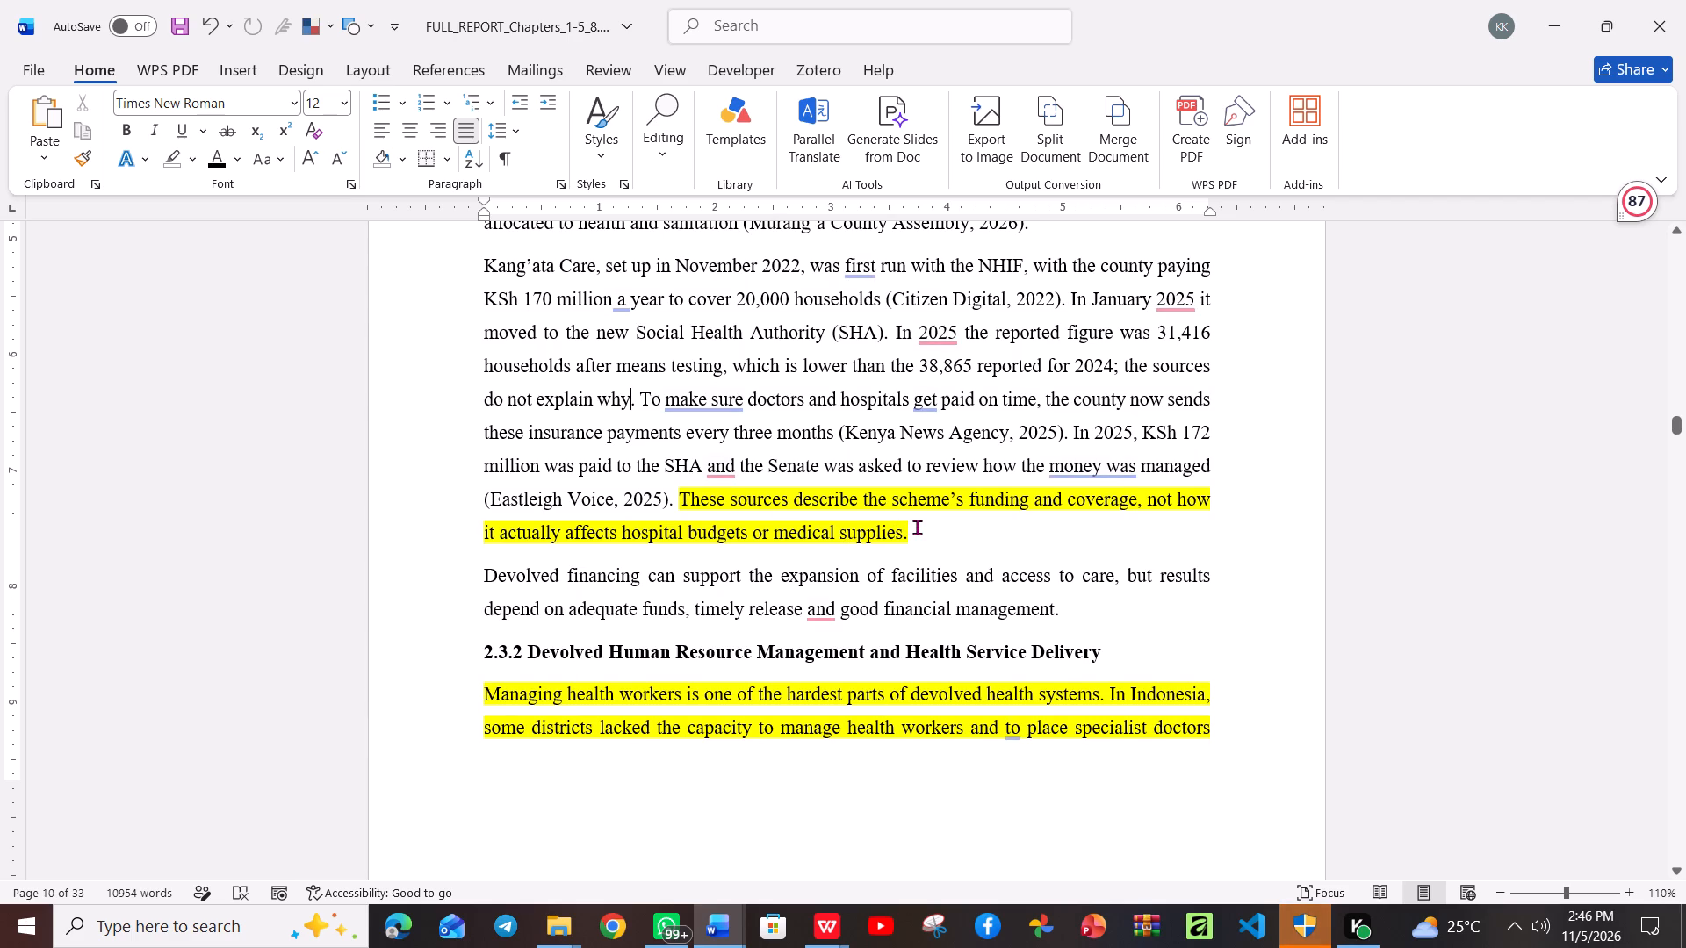
pyautogui.moveTo(917, 527); pyautogui.dragTo(553, 462)
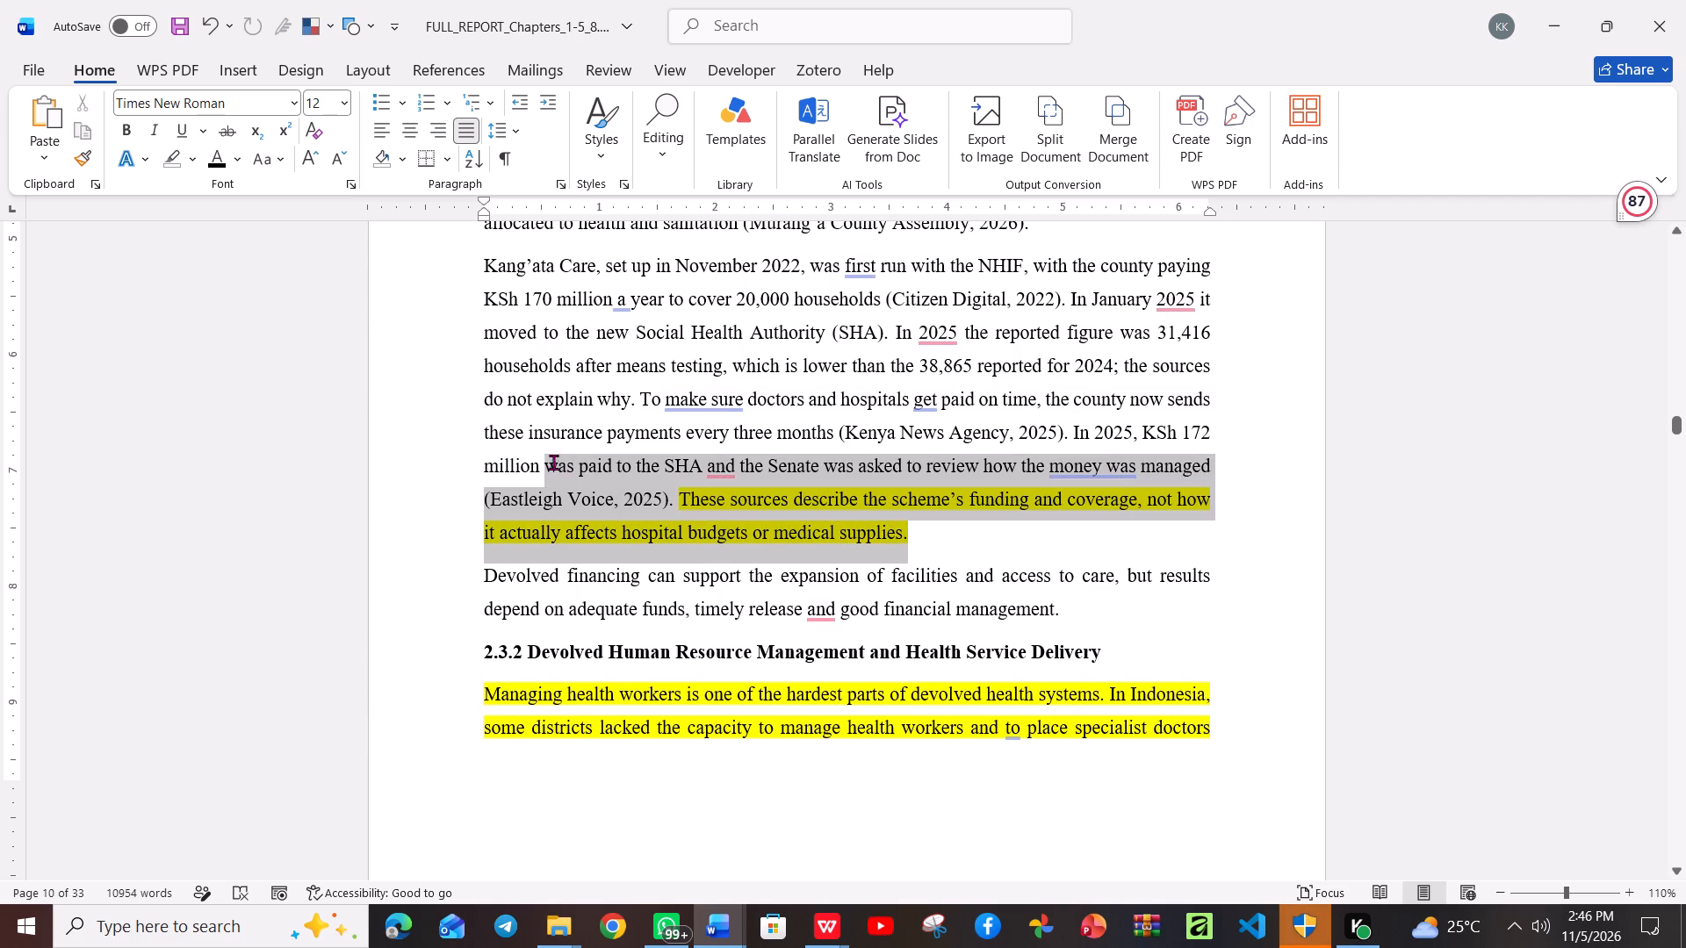
pyautogui.moveTo(553, 462); pyautogui.dragTo(519, 269)
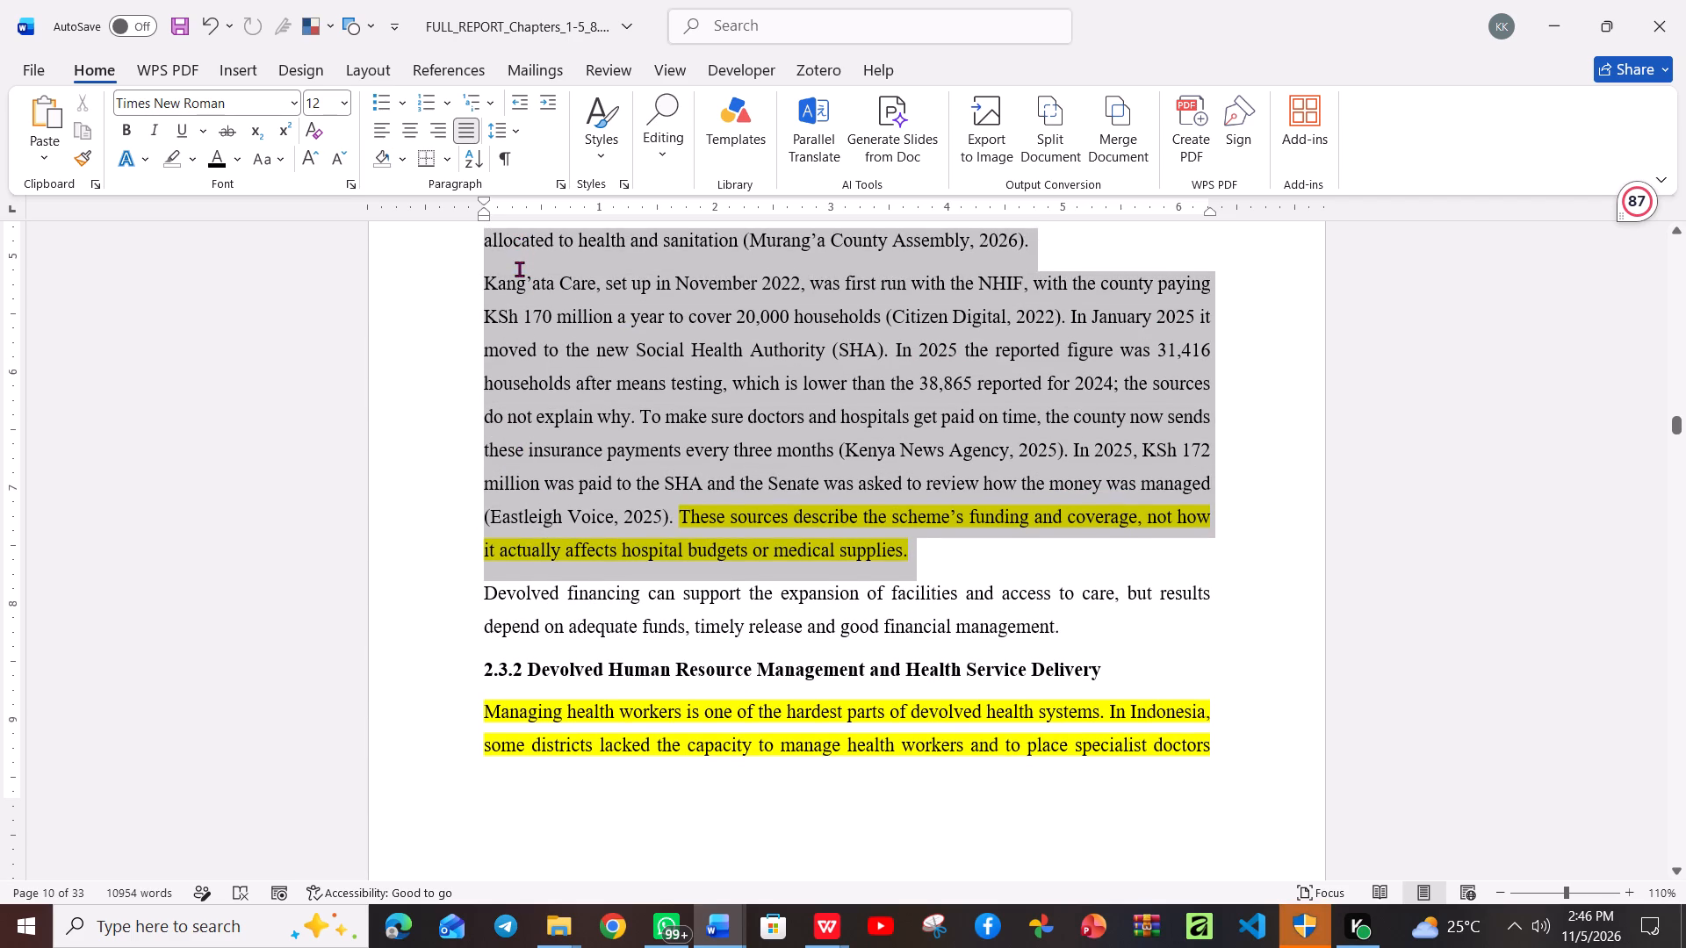
pyautogui.moveTo(519, 269); pyautogui.dragTo(511, 287)
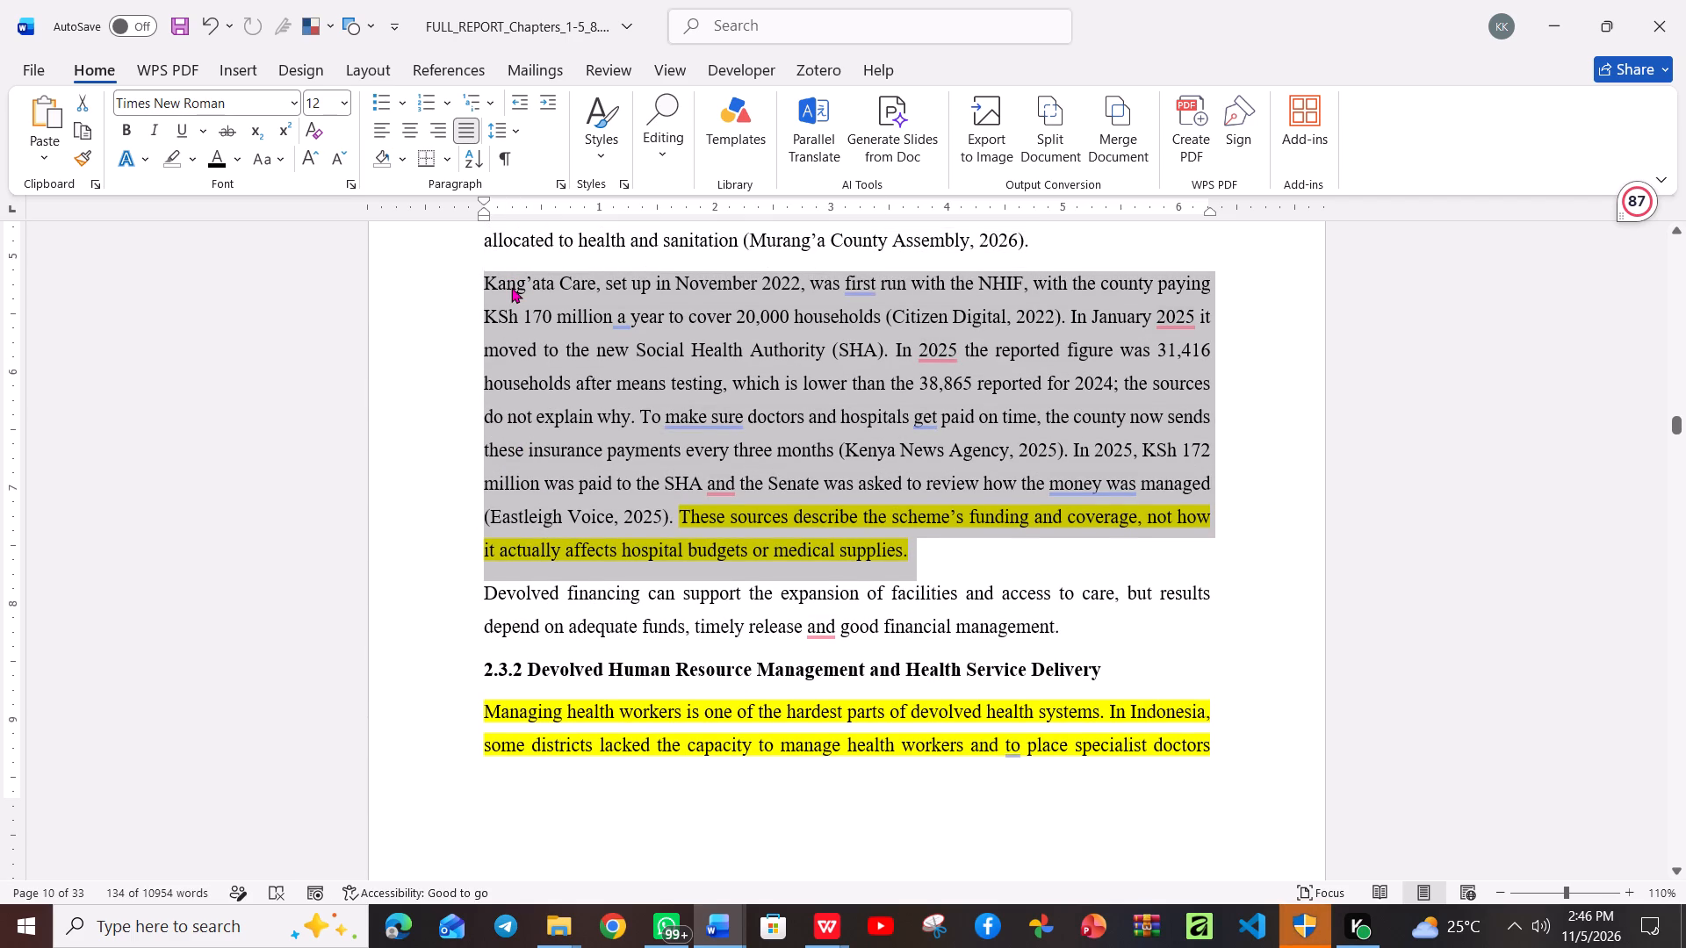
pyautogui.hotkey('ctrl', 'c')
pyautogui.click(611, 893)
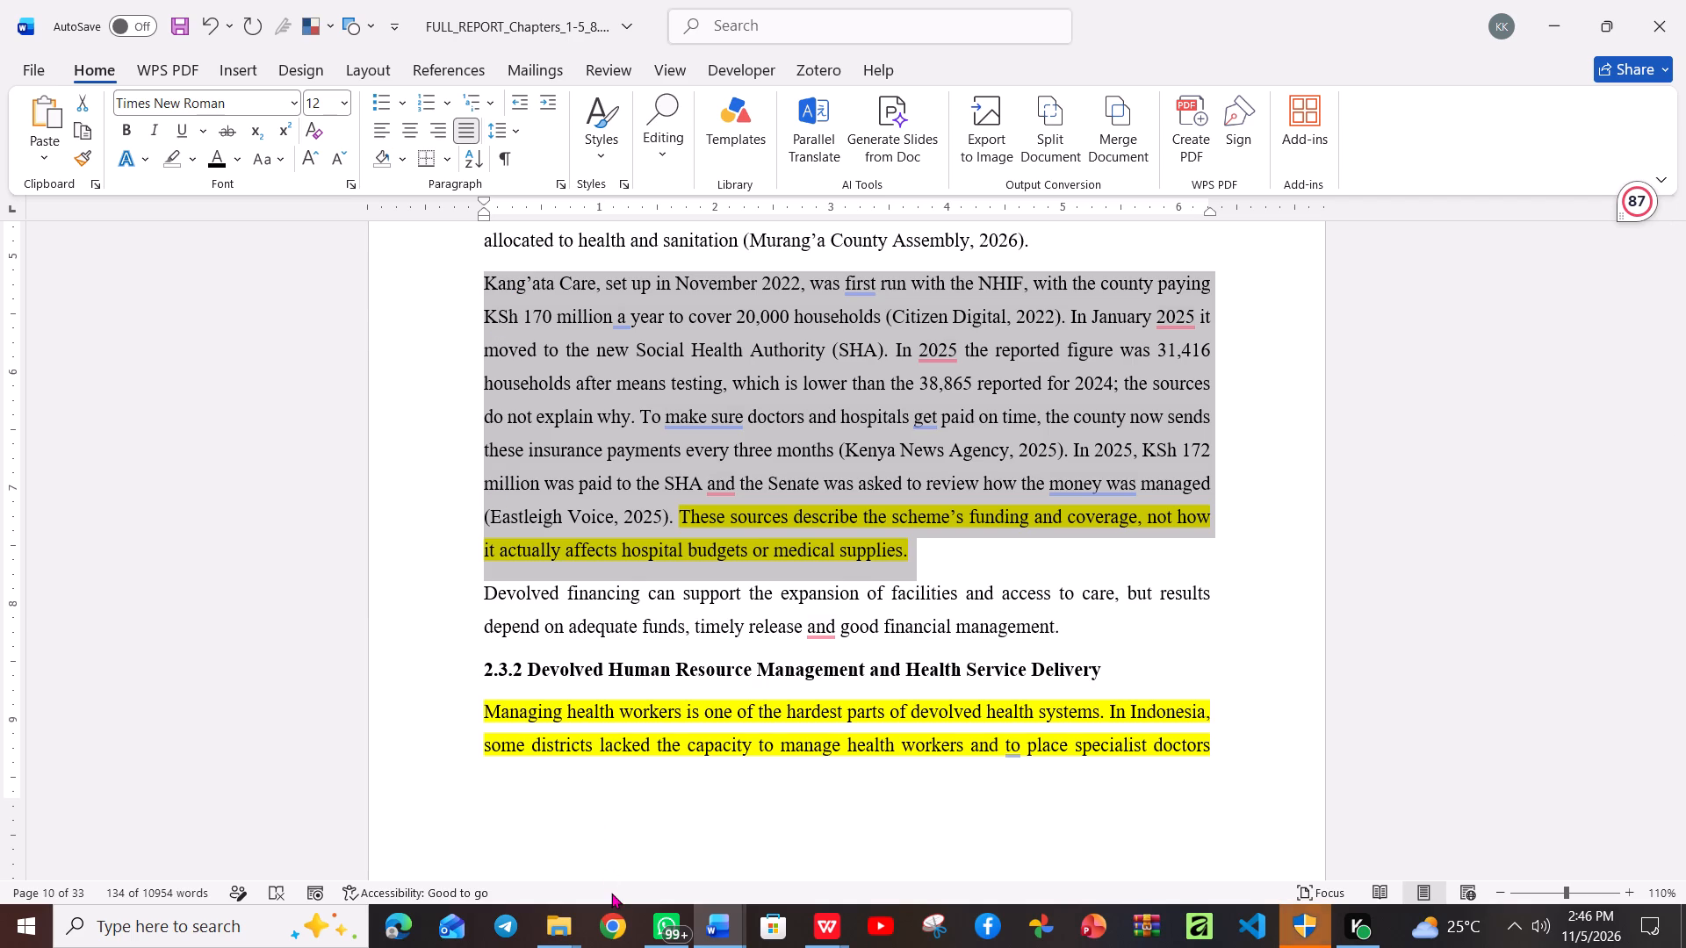
pyautogui.click(611, 923)
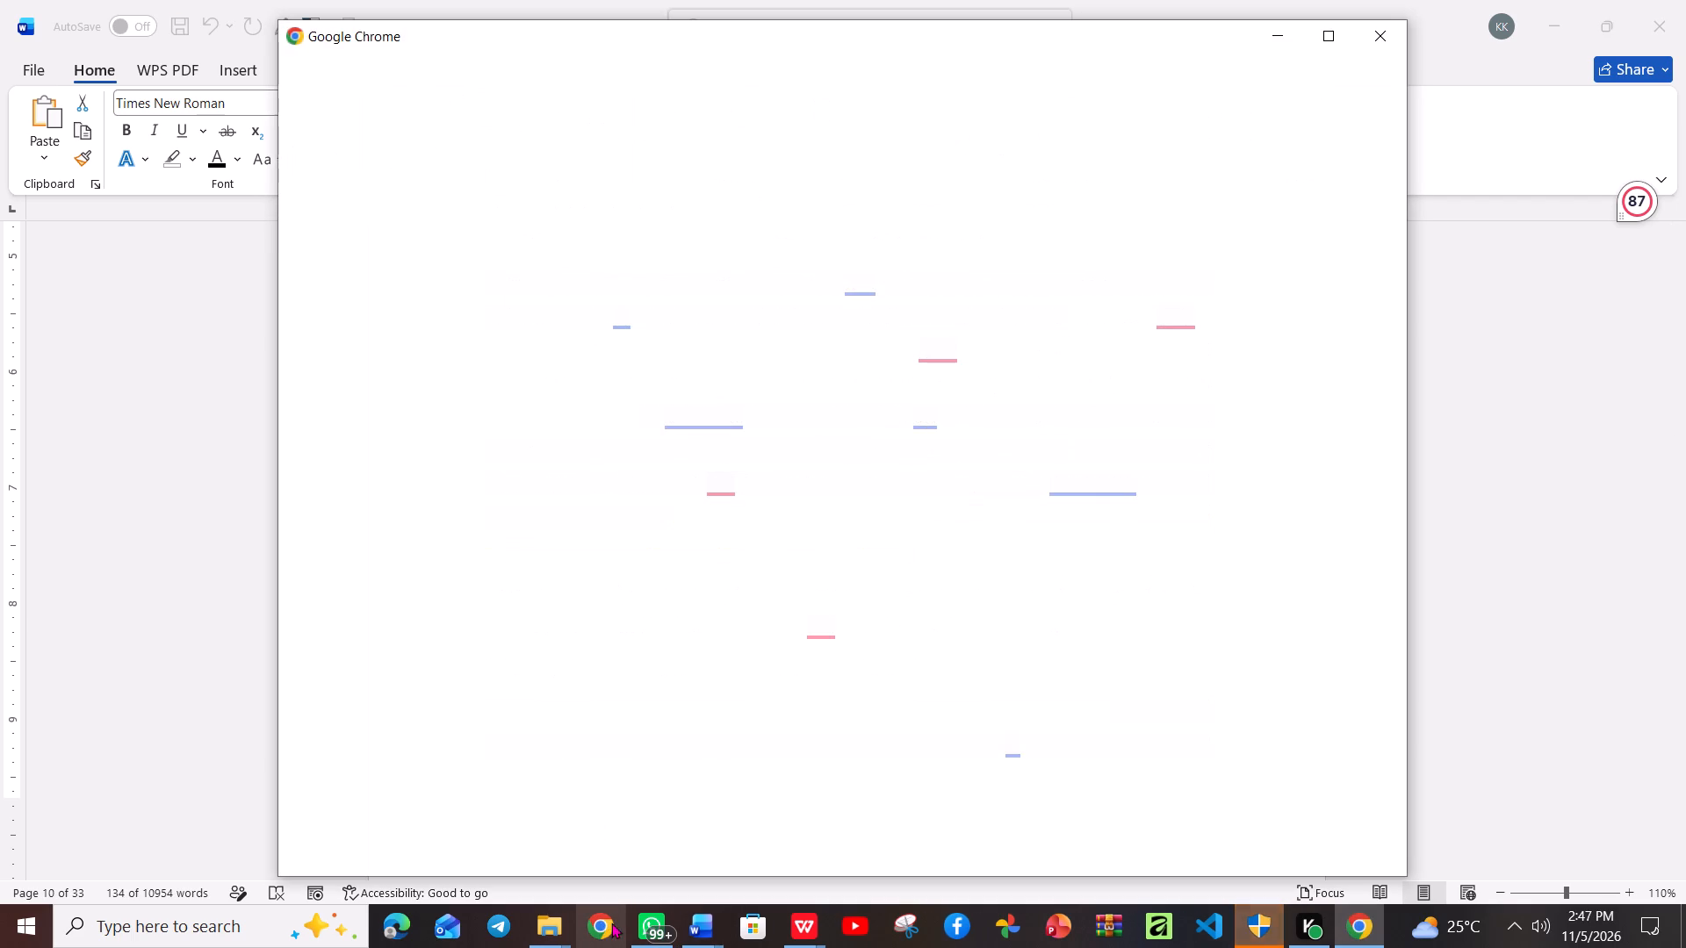
pyautogui.click(553, 675)
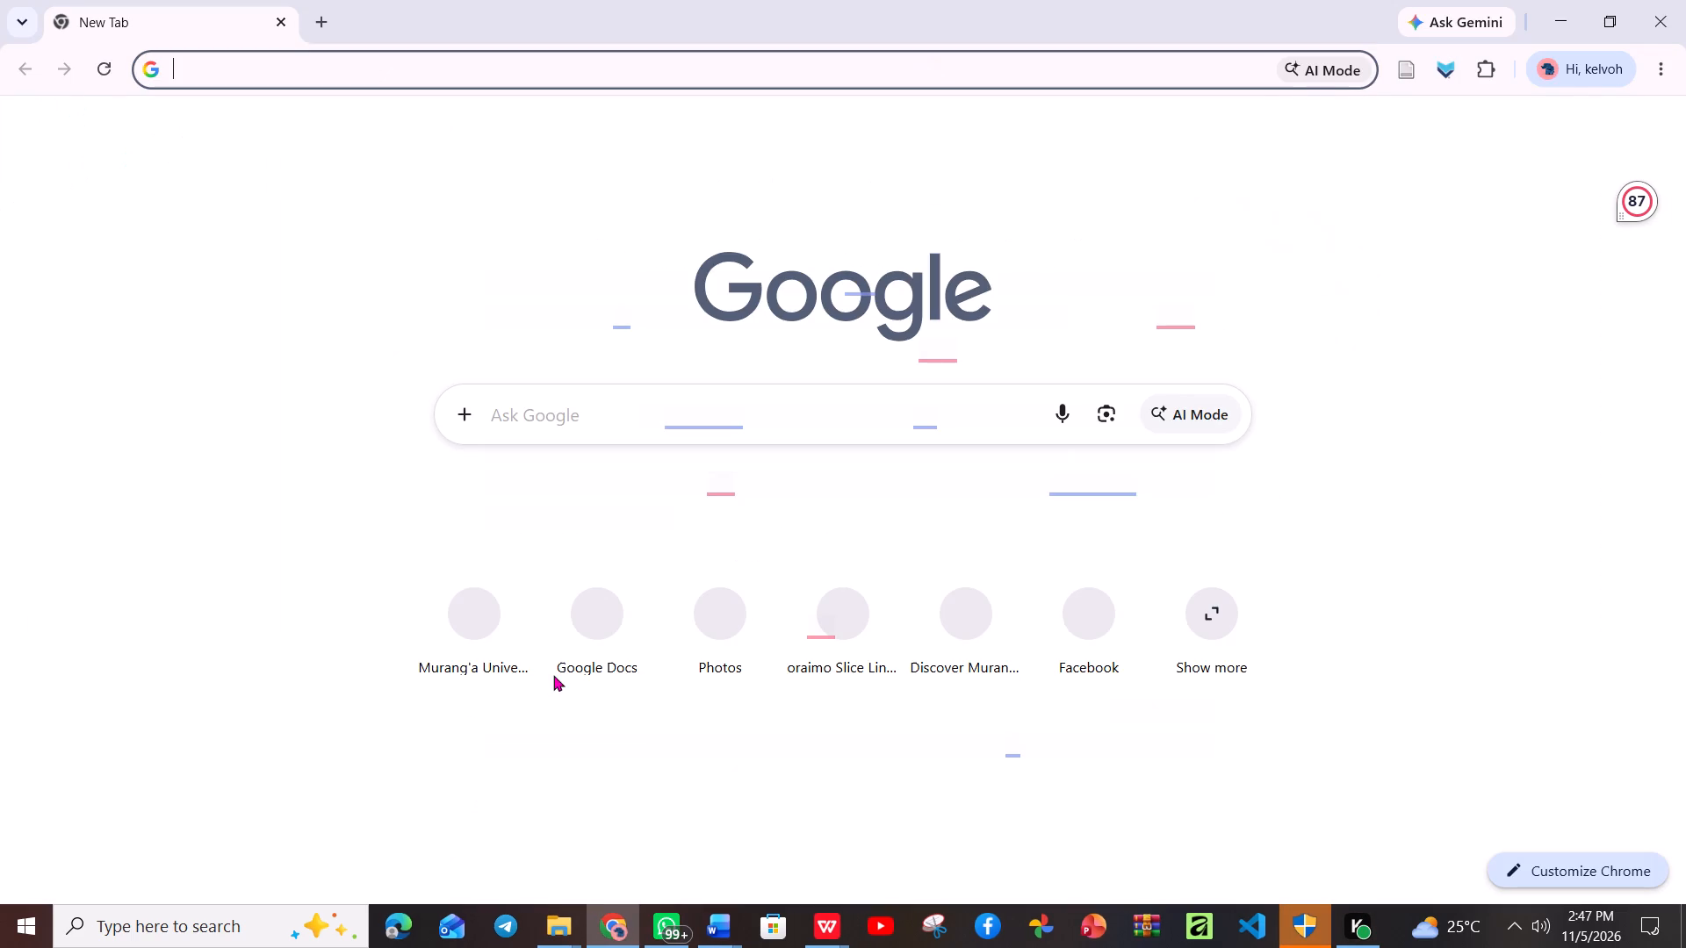
pyautogui.click(584, 433)
pyautogui.click(574, 457)
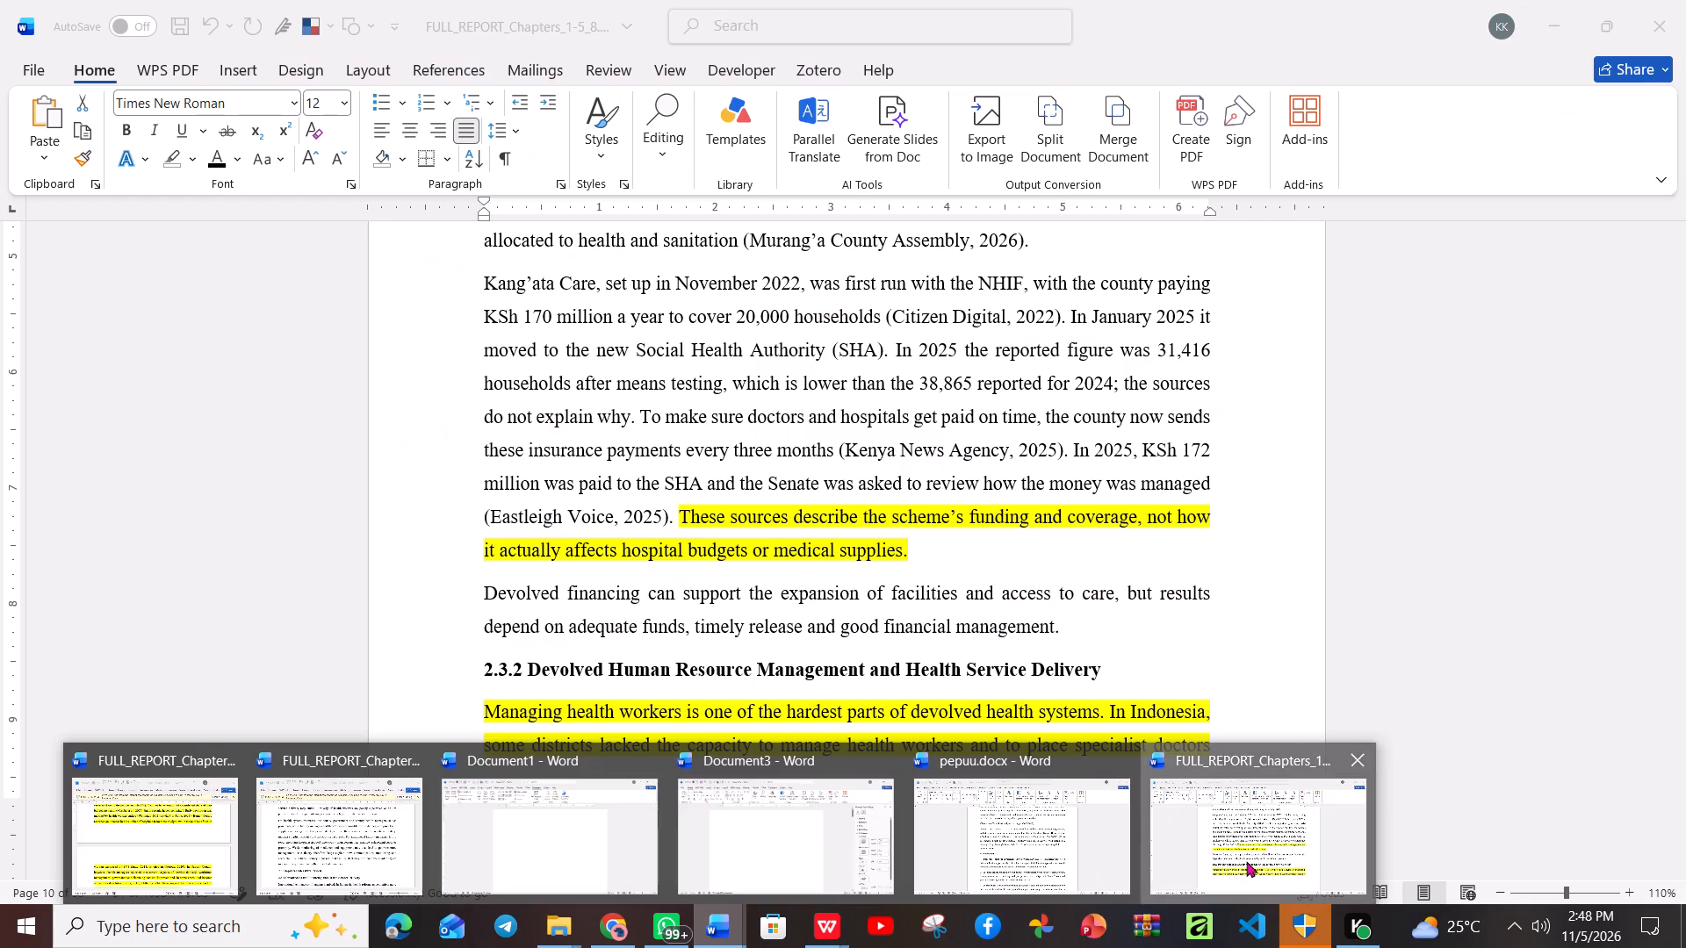
pyautogui.click(882, 551)
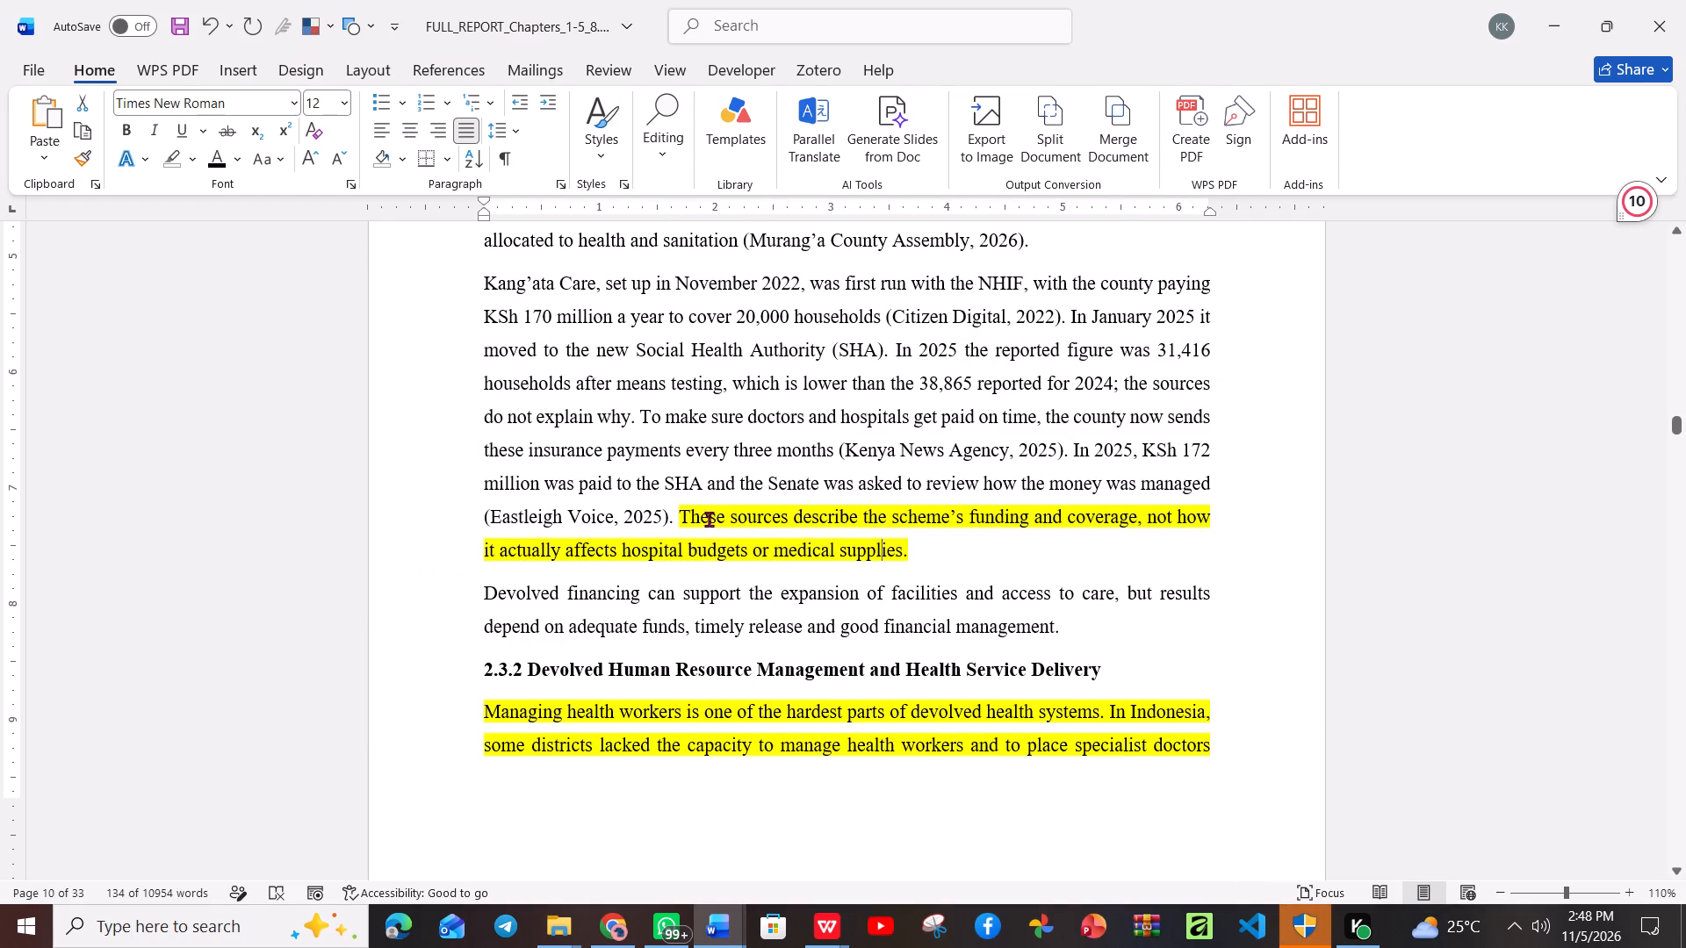
pyautogui.moveTo(675, 509); pyautogui.dragTo(950, 571)
pyautogui.click(950, 571)
pyautogui.moveTo(924, 557); pyautogui.dragTo(708, 521)
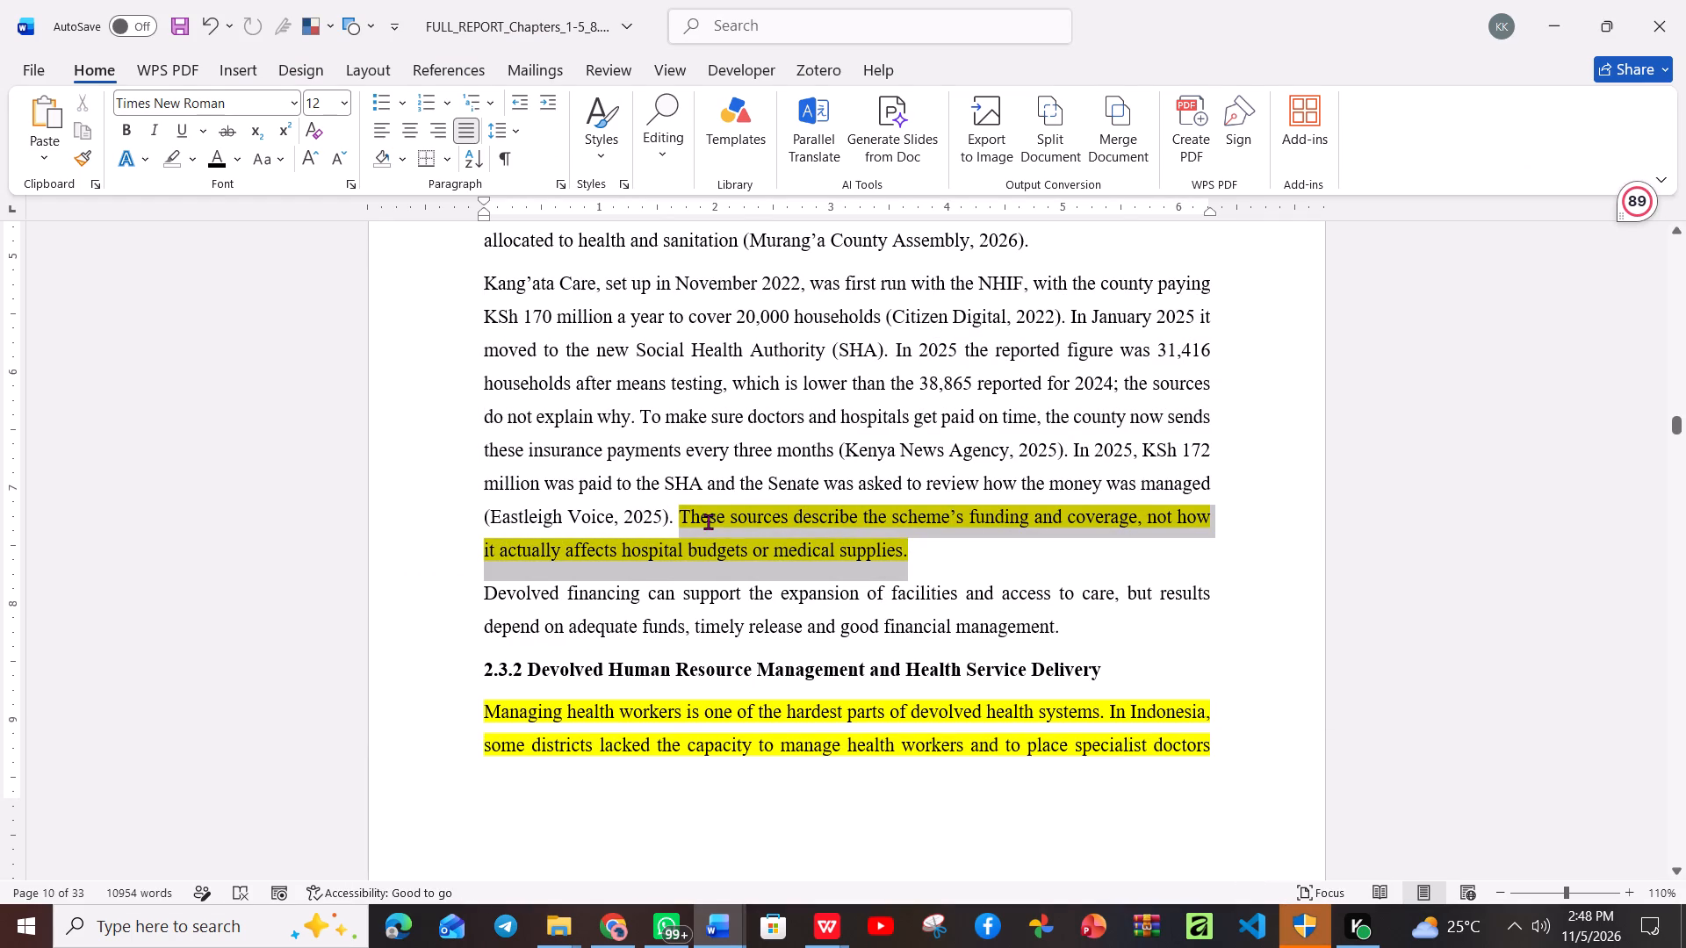
pyautogui.moveTo(708, 521); pyautogui.dragTo(696, 521)
pyautogui.press('Delete')
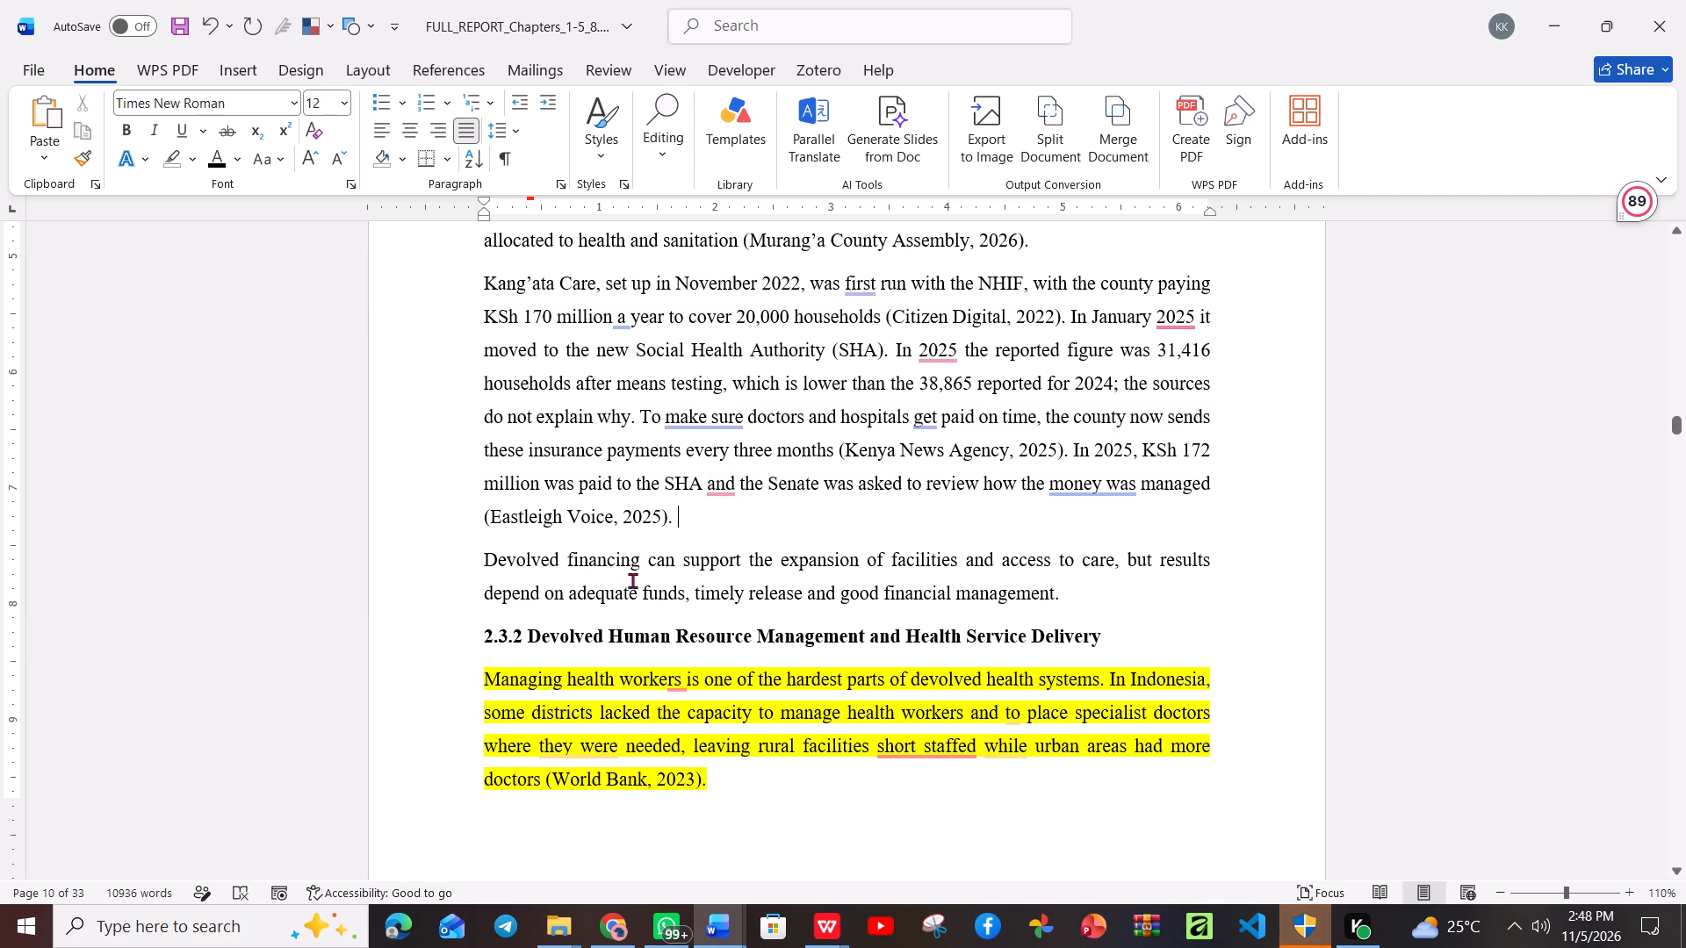
# Read the end of section 2.3.1 and the opening paragraphs of section 2.3.2 on devolved human resource management.
pyautogui.scroll(-1, 806, 578)
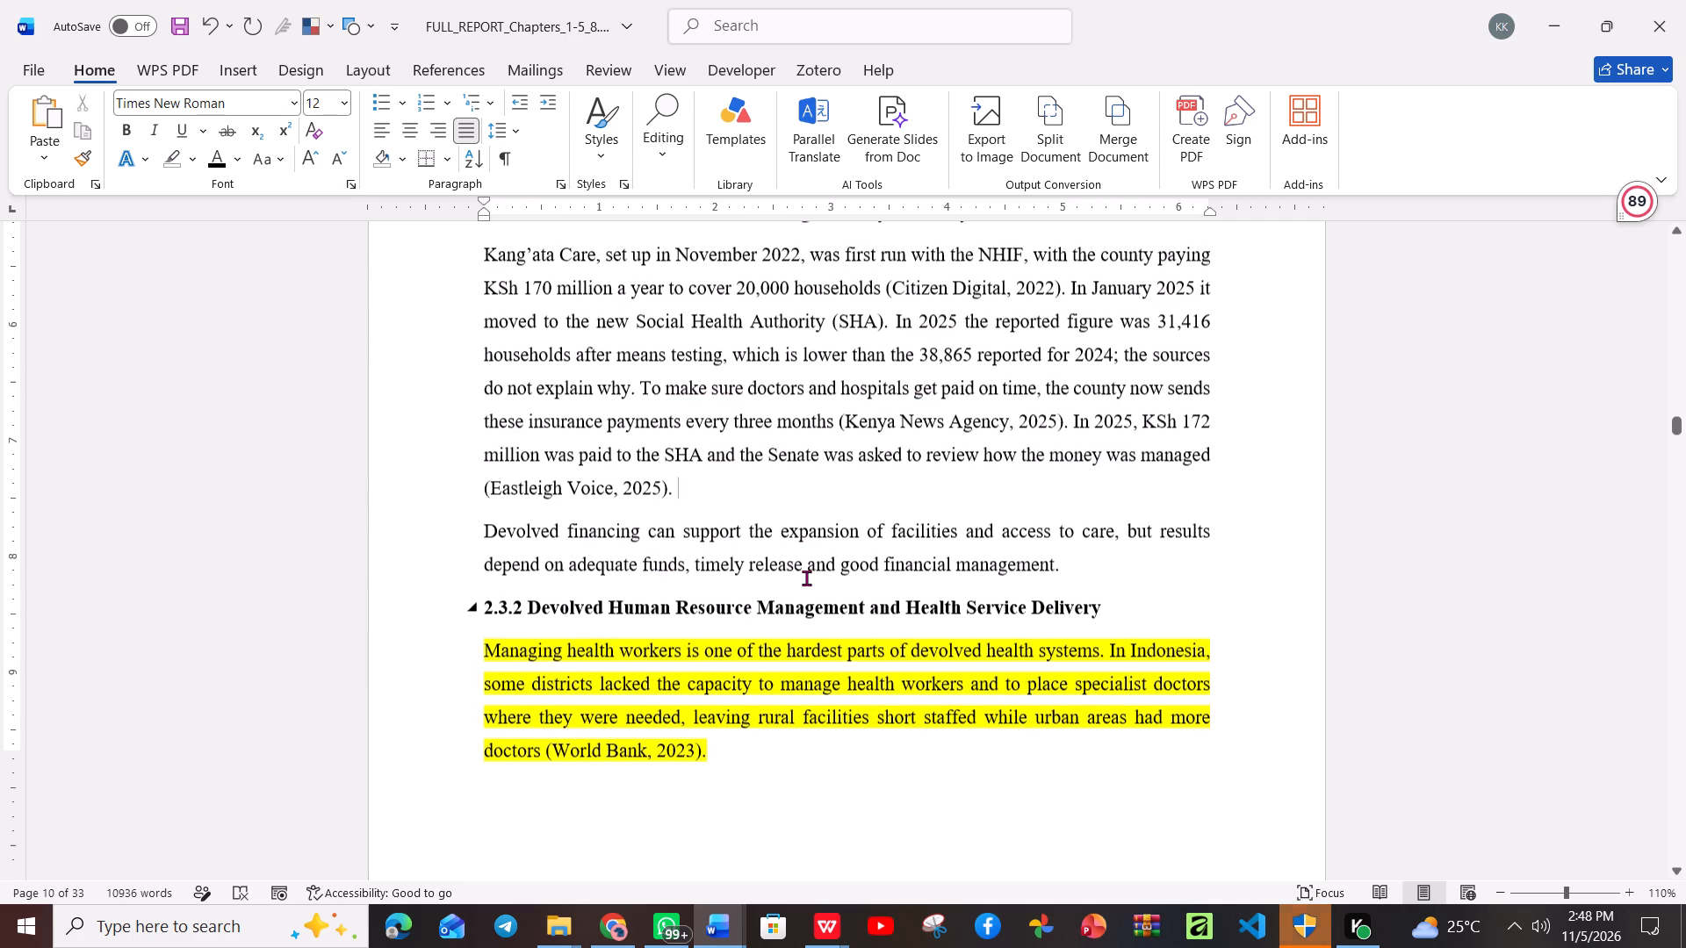
pyautogui.scroll(-1, 806, 578)
pyautogui.scroll(-1, 990, 510)
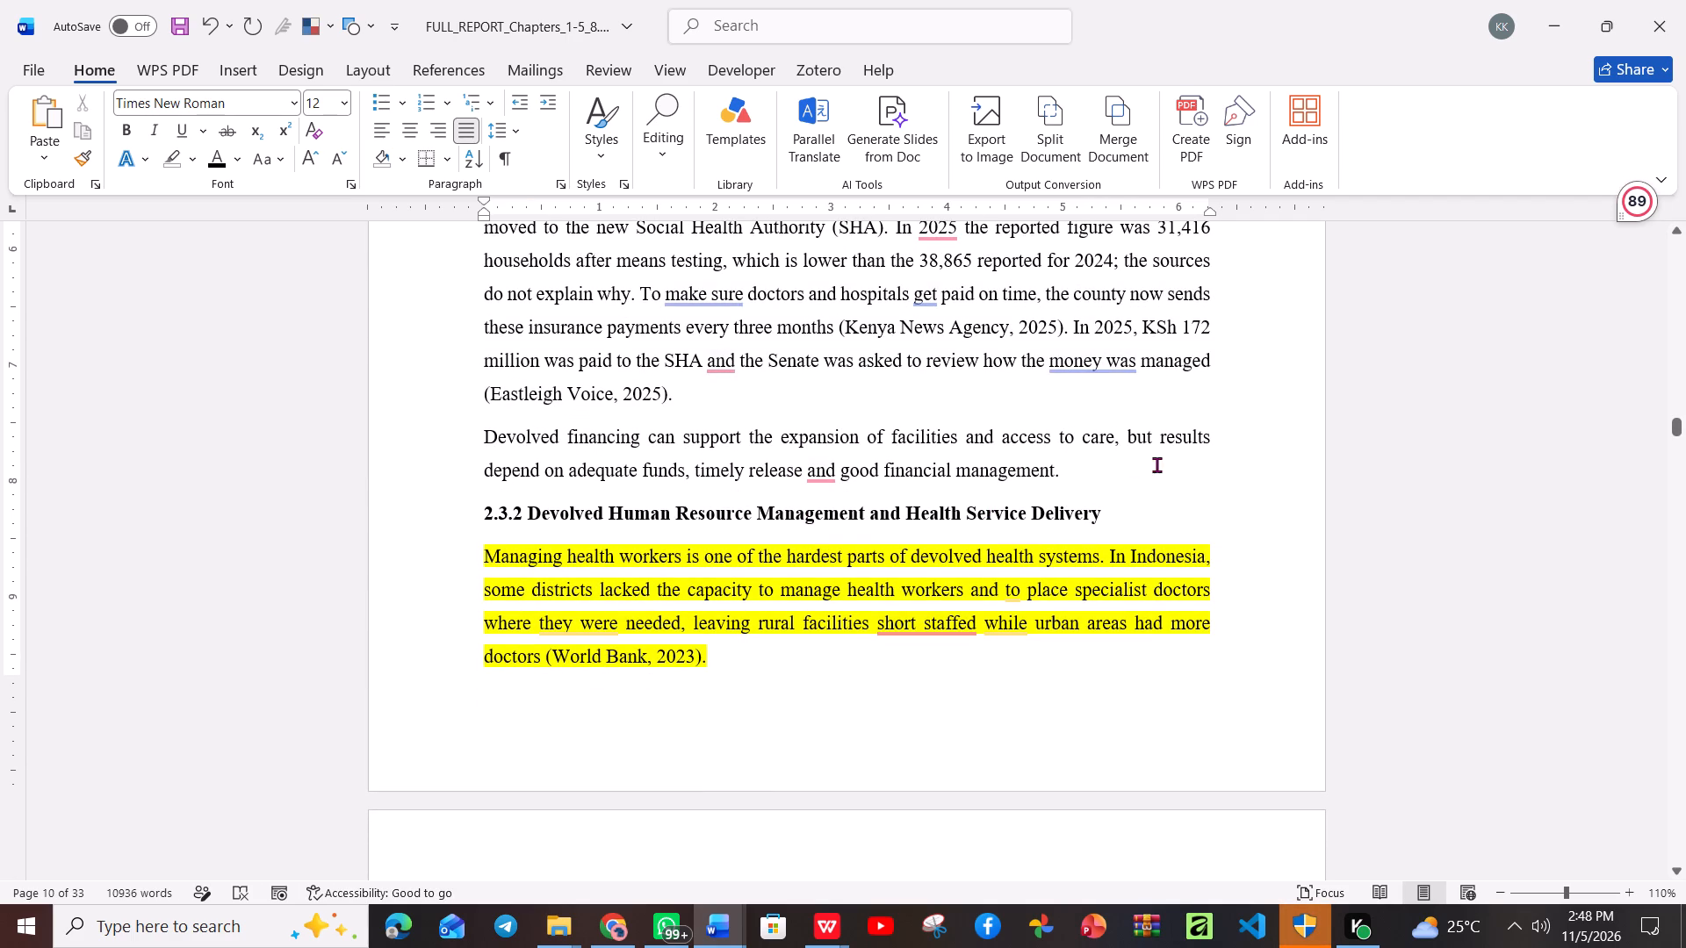
pyautogui.scroll(-2, 868, 514)
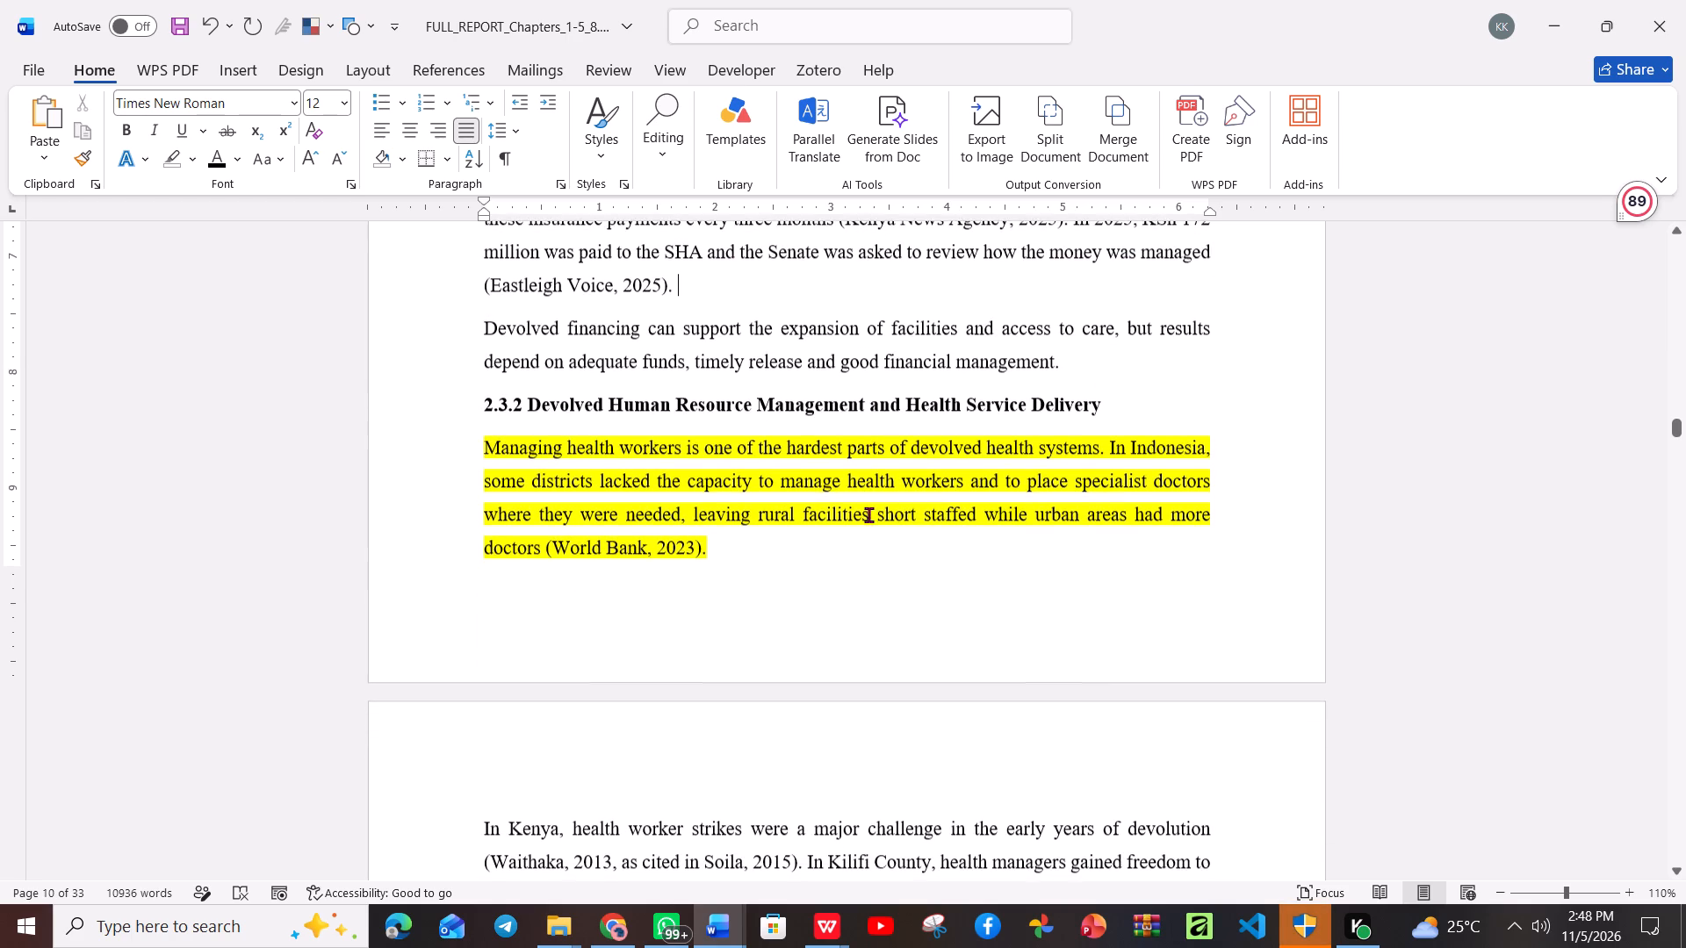
pyautogui.scroll(-2, 868, 514)
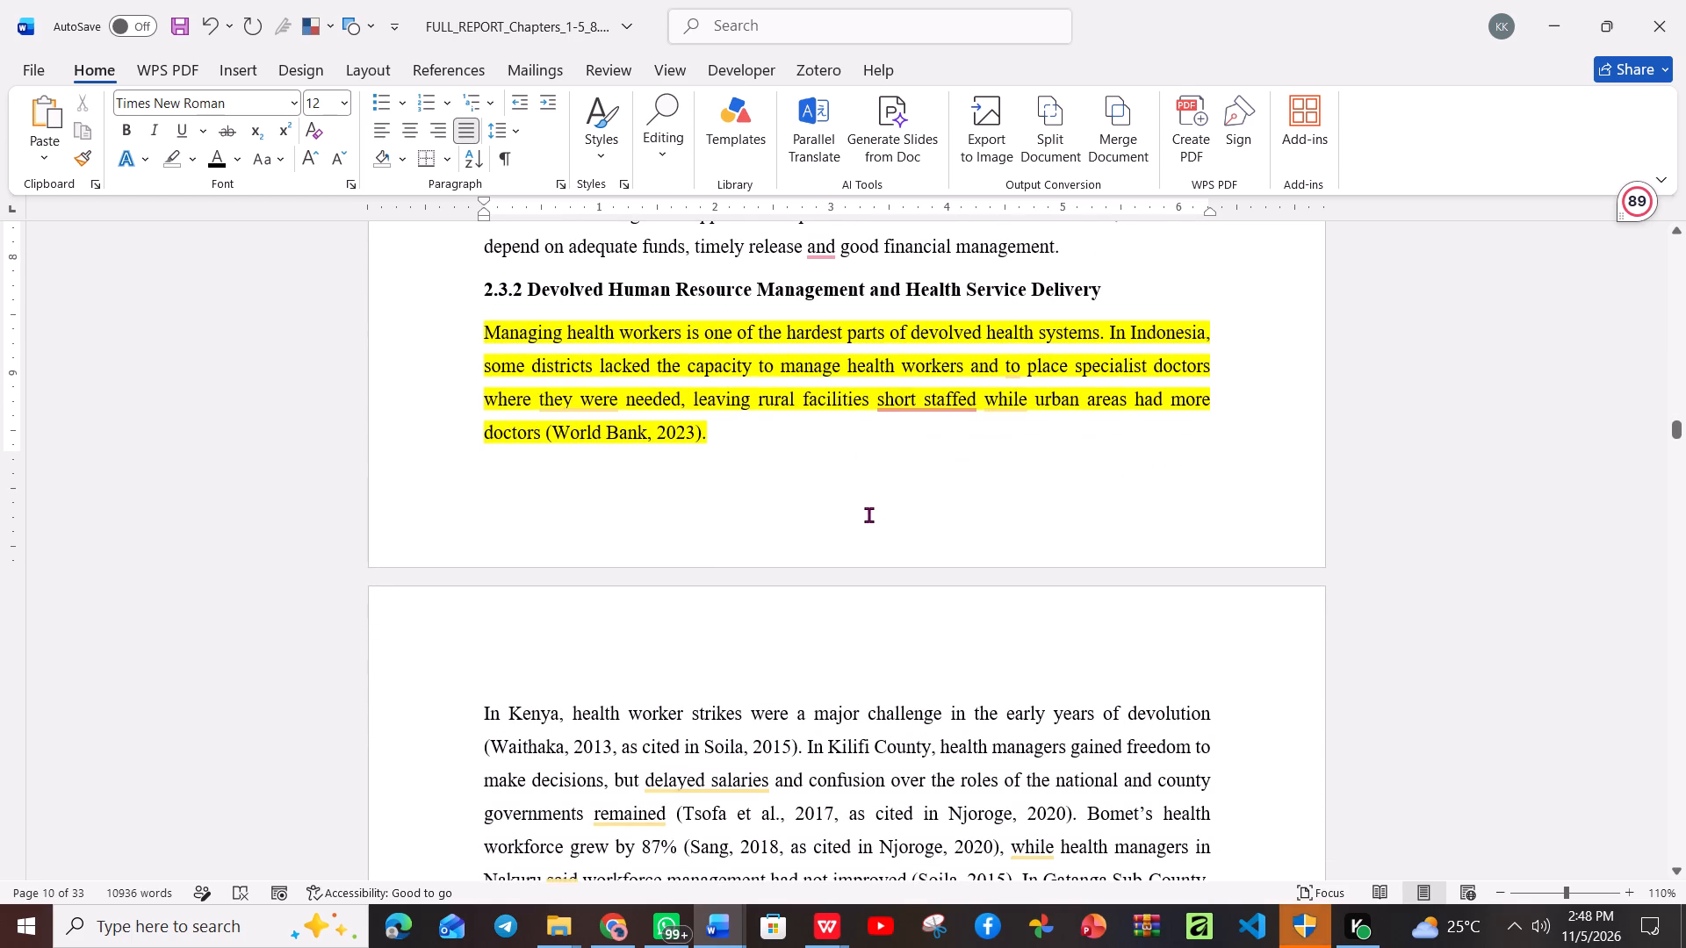